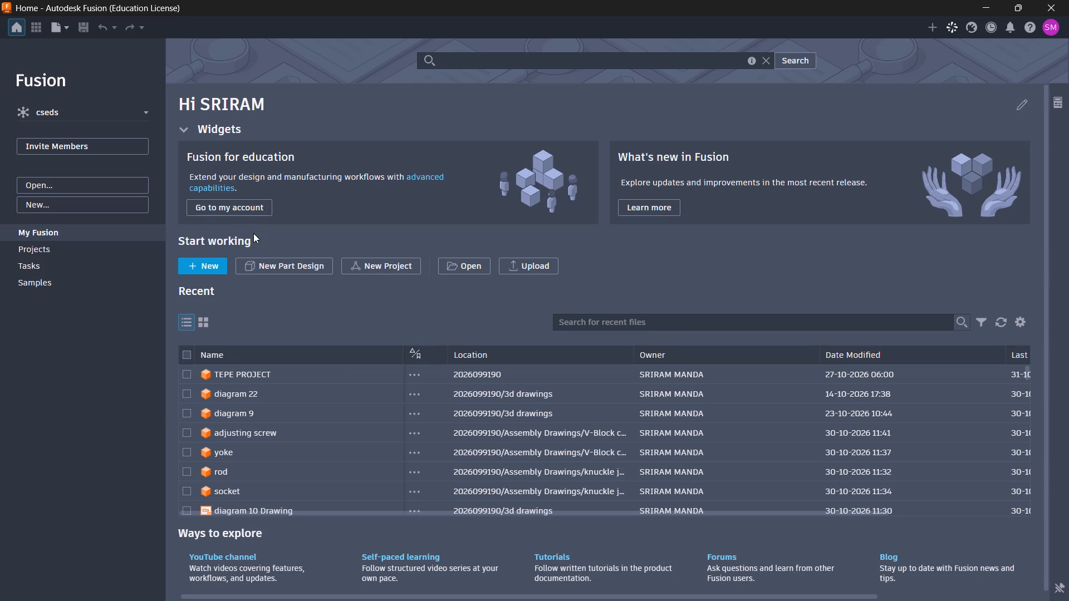
Look through the recent files list for an existing design or drawing.
{"action": "scroll", "coordinate": [320, 408], "scroll_direction": "down", "scroll_amount": 3}
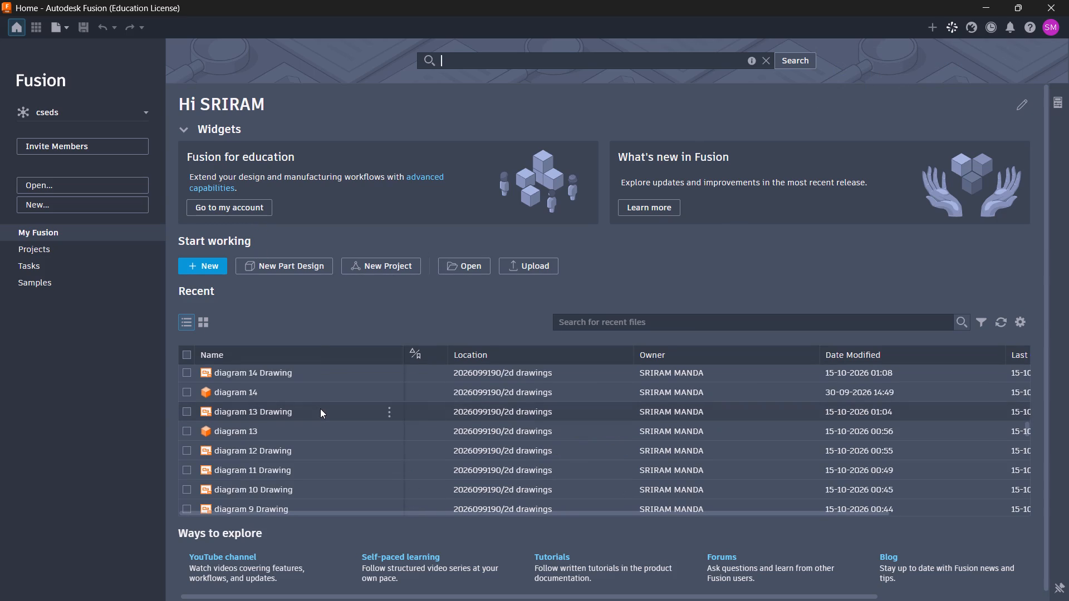
{"action": "scroll", "coordinate": [320, 408], "scroll_direction": "down", "scroll_amount": 6}
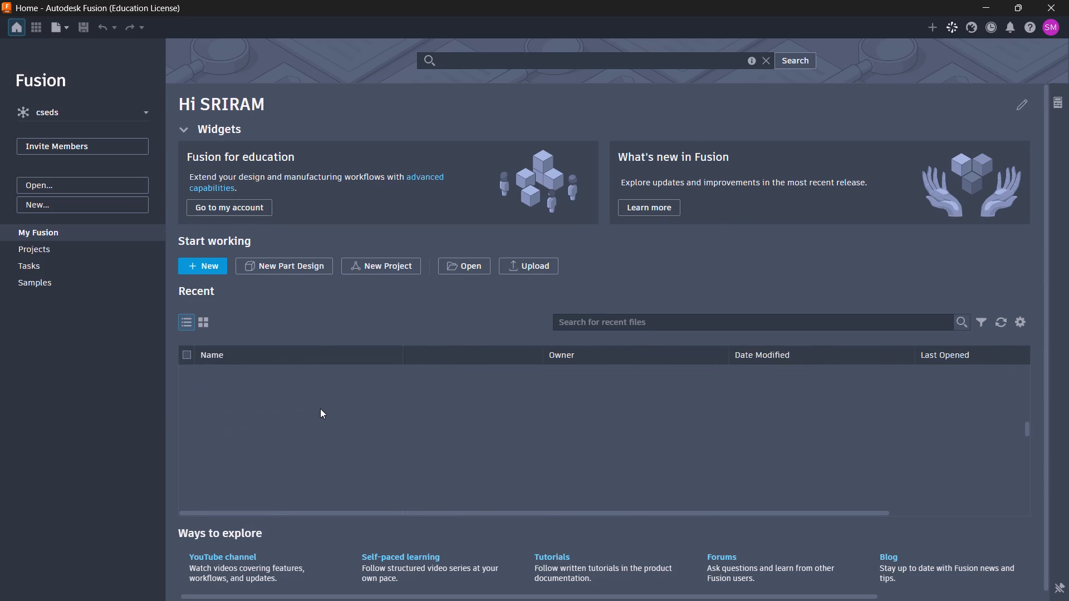
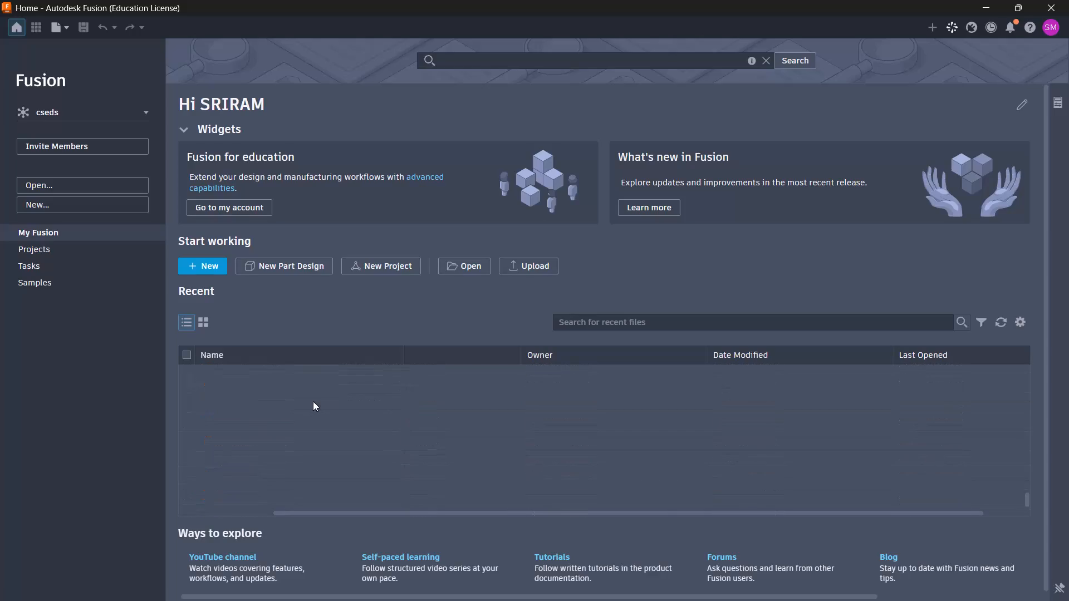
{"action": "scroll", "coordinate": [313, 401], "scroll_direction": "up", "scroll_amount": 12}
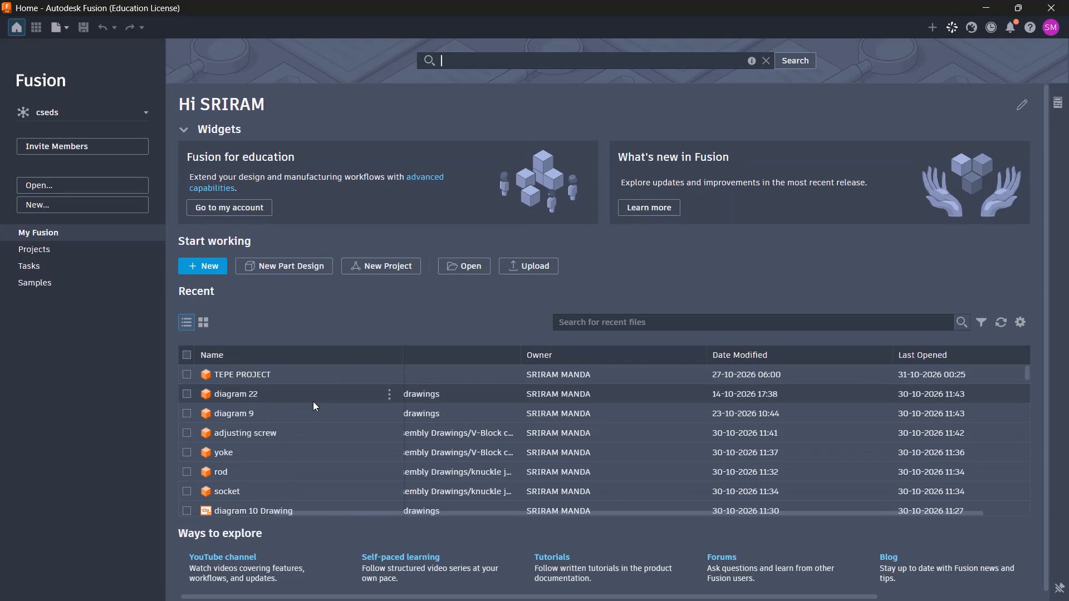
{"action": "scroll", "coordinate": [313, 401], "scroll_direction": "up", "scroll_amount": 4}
Launch the Kuro app from the recent Windows searches.
{"action": "left_click", "coordinate": [465, 585]}
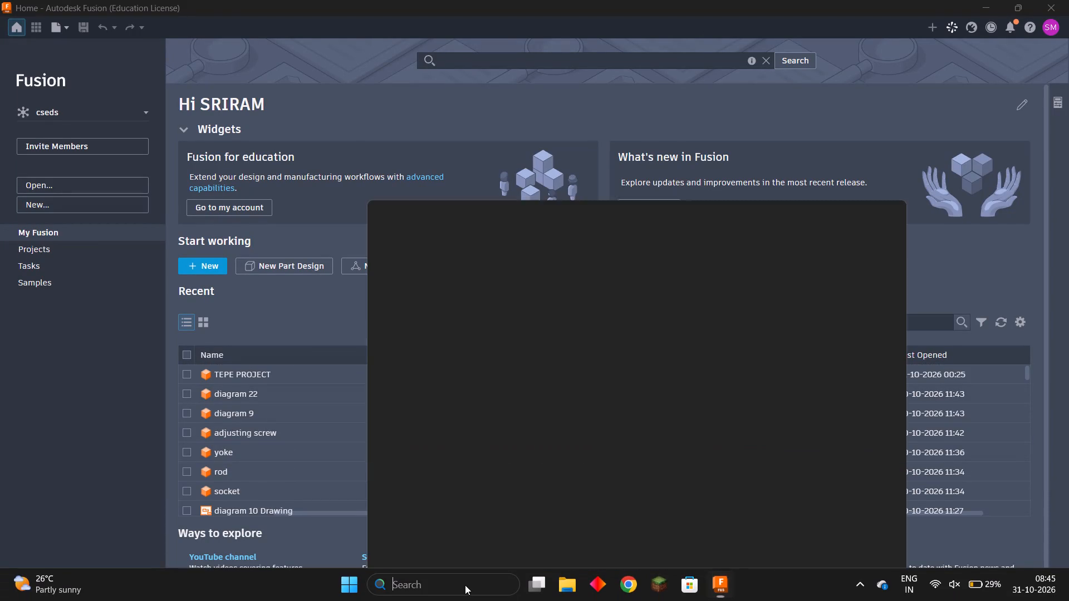
{"action": "left_click", "coordinate": [524, 175]}
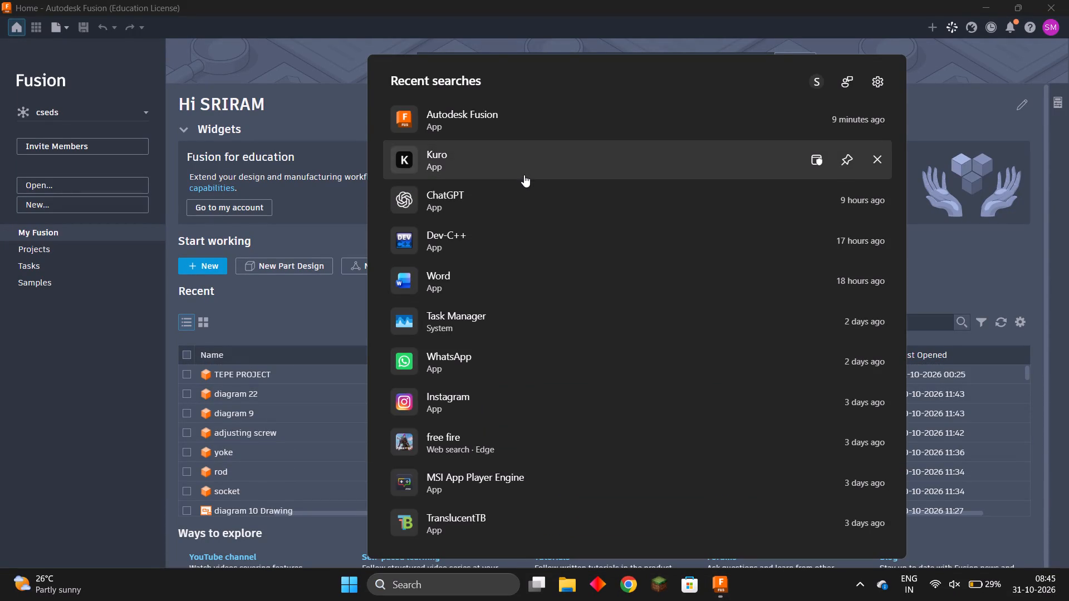
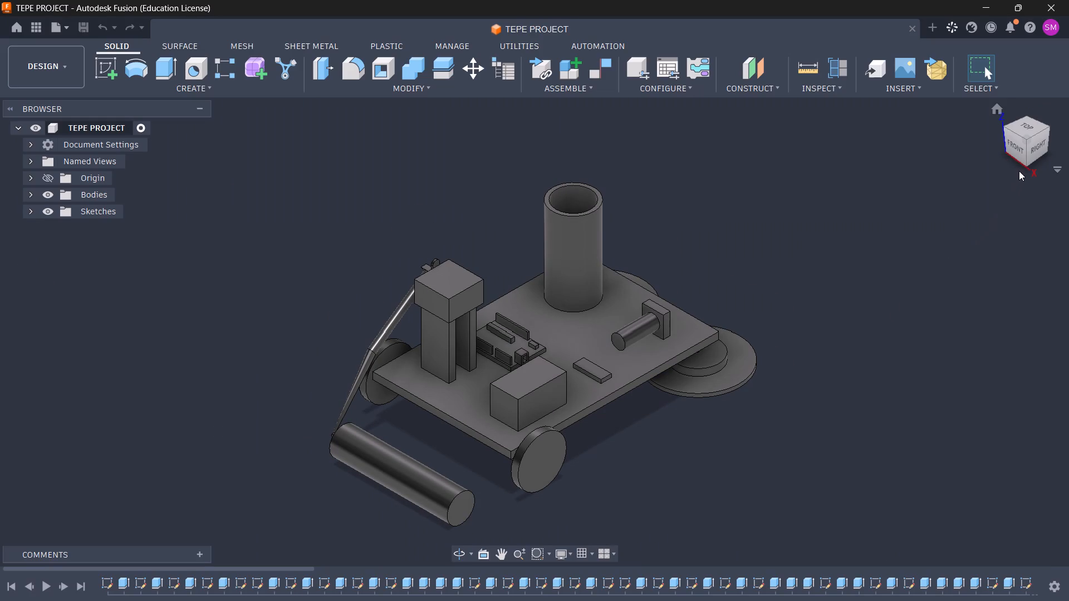
Examine the TEPE PROJECT robot model in Fusion from the top, front, underside and both sides.
{"action": "left_click_drag", "start_coordinate": [1022, 130], "coordinate": [45, 163]}
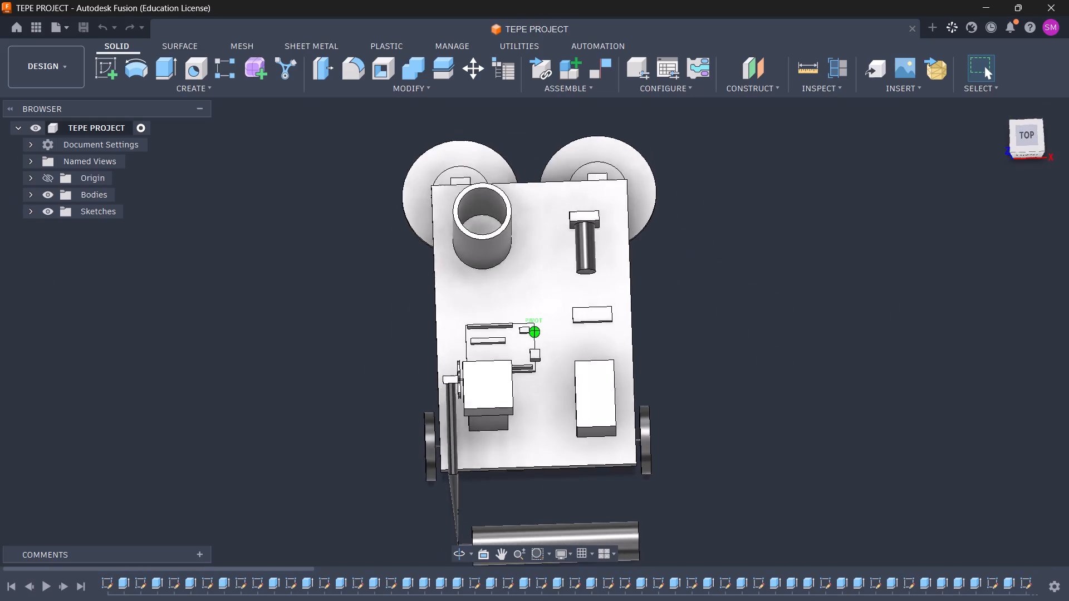
{"action": "left_click_drag", "start_coordinate": [45, 163], "coordinate": [31, 136]}
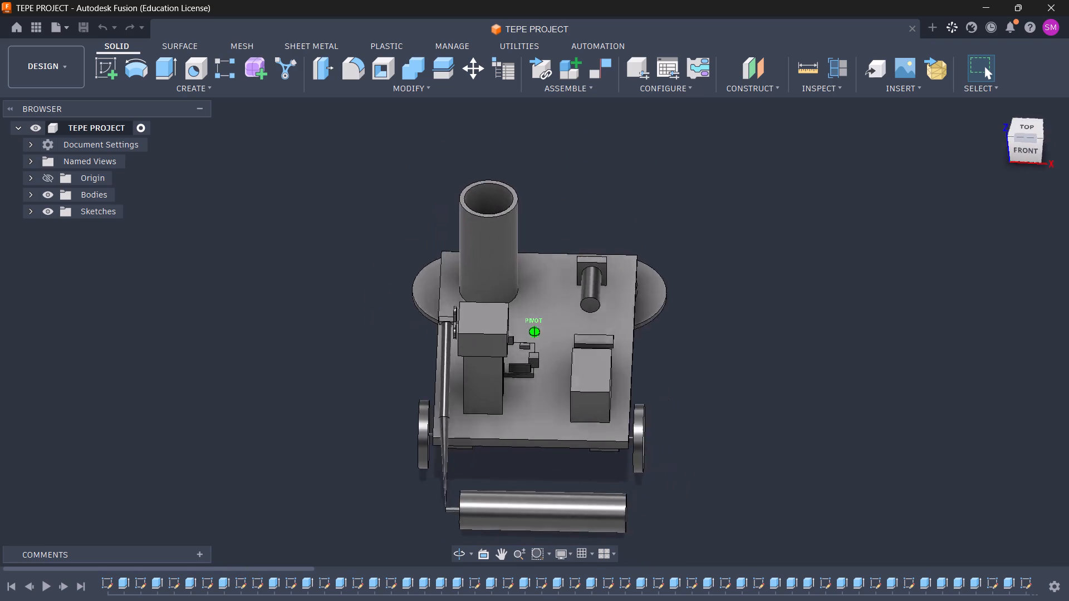
{"action": "left_click_drag", "start_coordinate": [31, 136], "coordinate": [7, 97]}
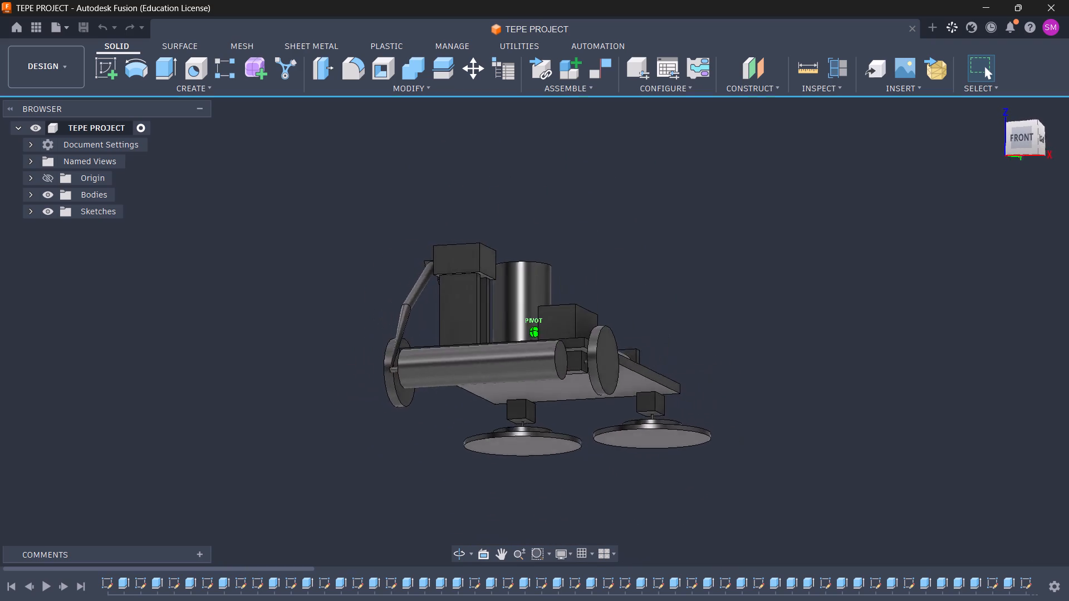
{"action": "left_click_drag", "start_coordinate": [7, 97], "coordinate": [13, 107]}
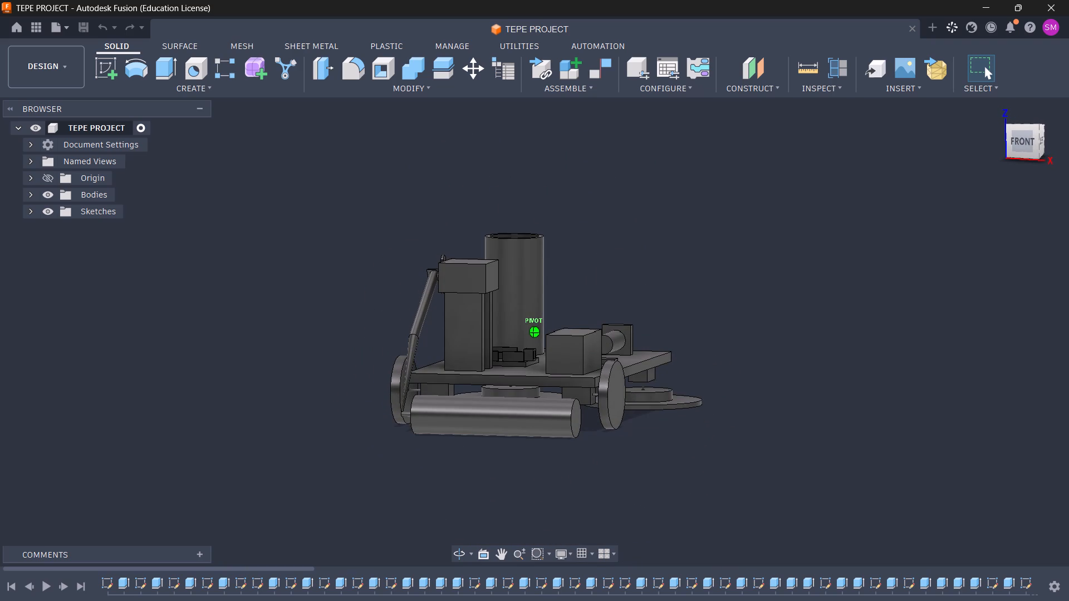
{"action": "left_click_drag", "start_coordinate": [13, 107], "coordinate": [2, 135]}
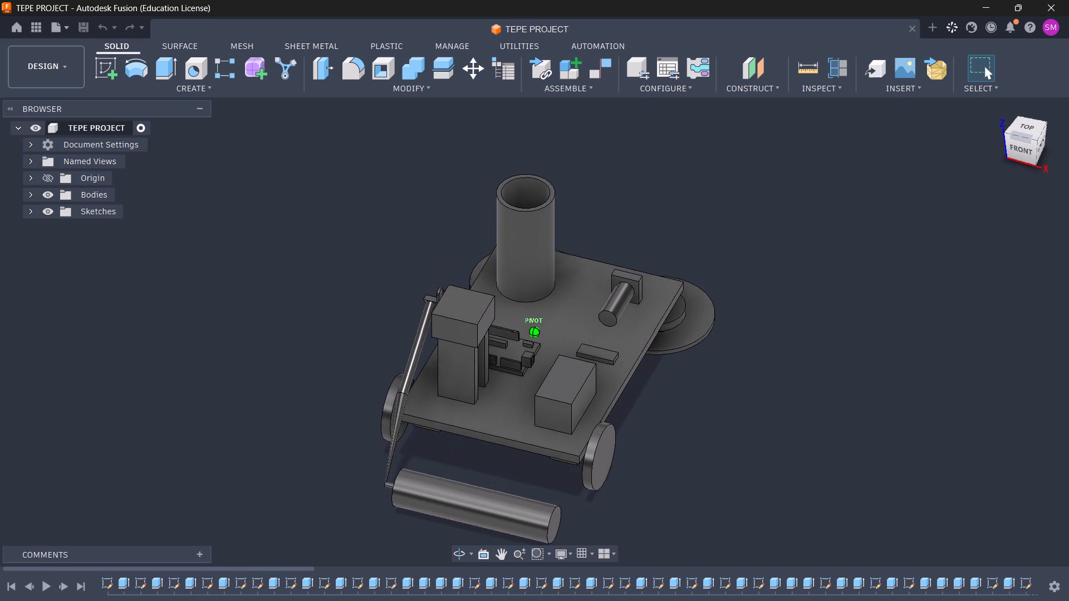
{"action": "left_click_drag", "start_coordinate": [2, 135], "coordinate": [102, 121]}
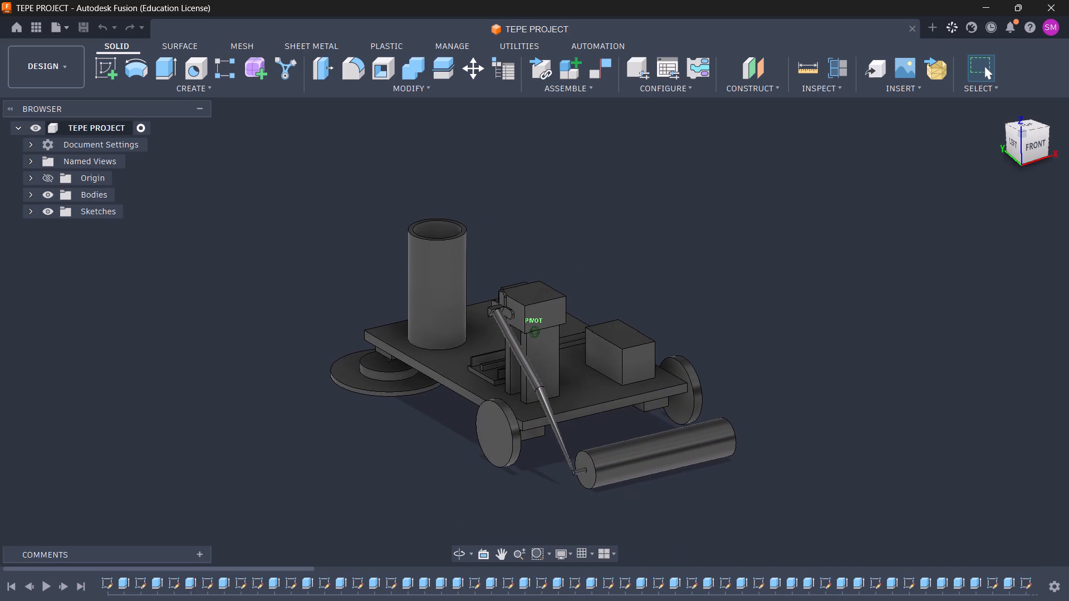
{"action": "left_click_drag", "start_coordinate": [102, 121], "coordinate": [71, 144]}
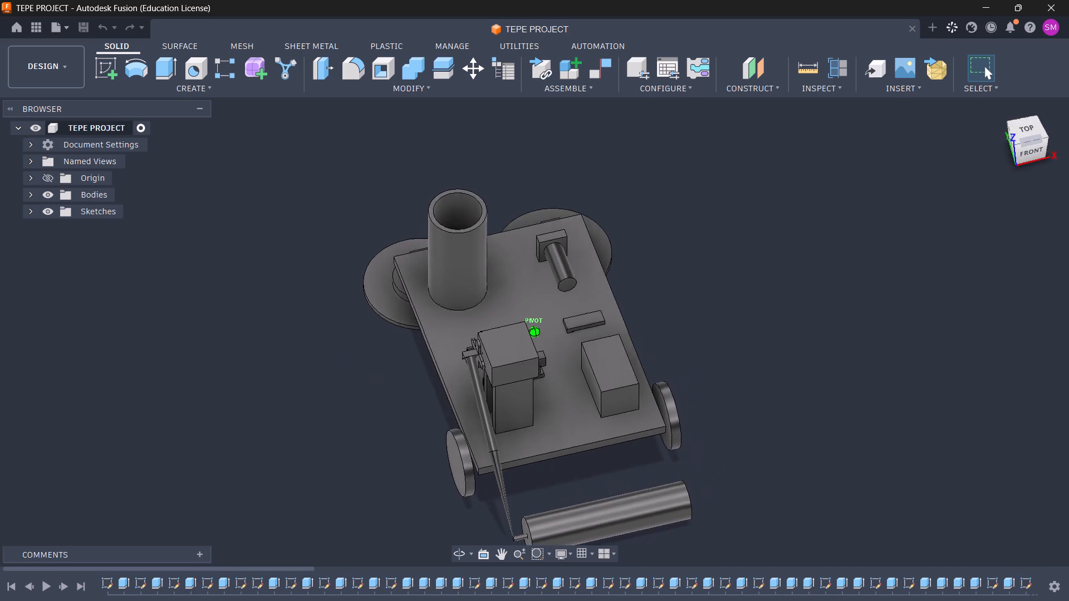
{"action": "left_click_drag", "start_coordinate": [71, 144], "coordinate": [65, 151]}
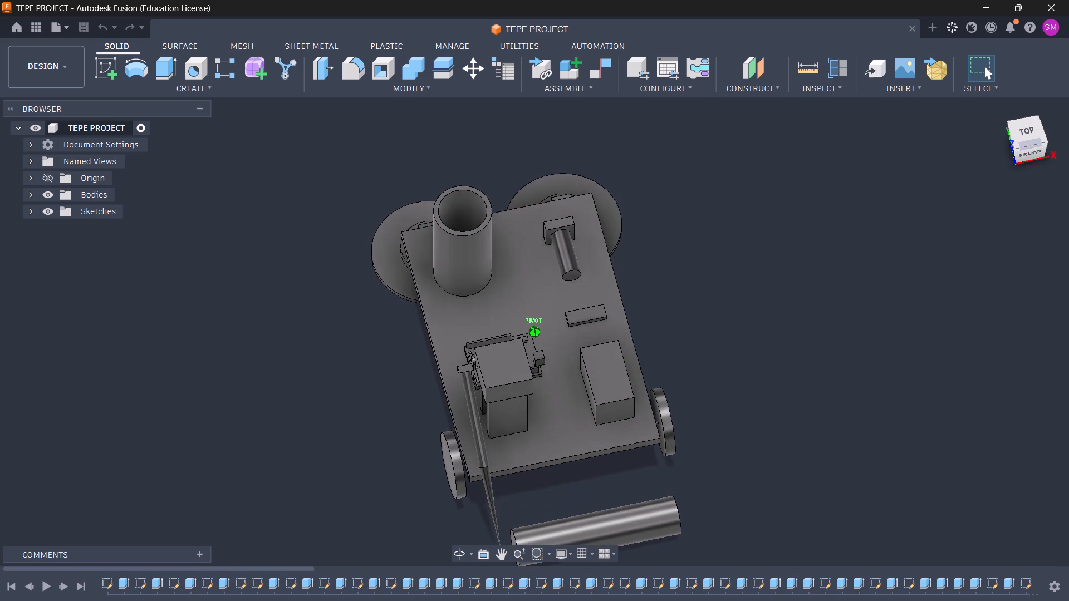
{"action": "left_click_drag", "start_coordinate": [65, 151], "coordinate": [1040, 142]}
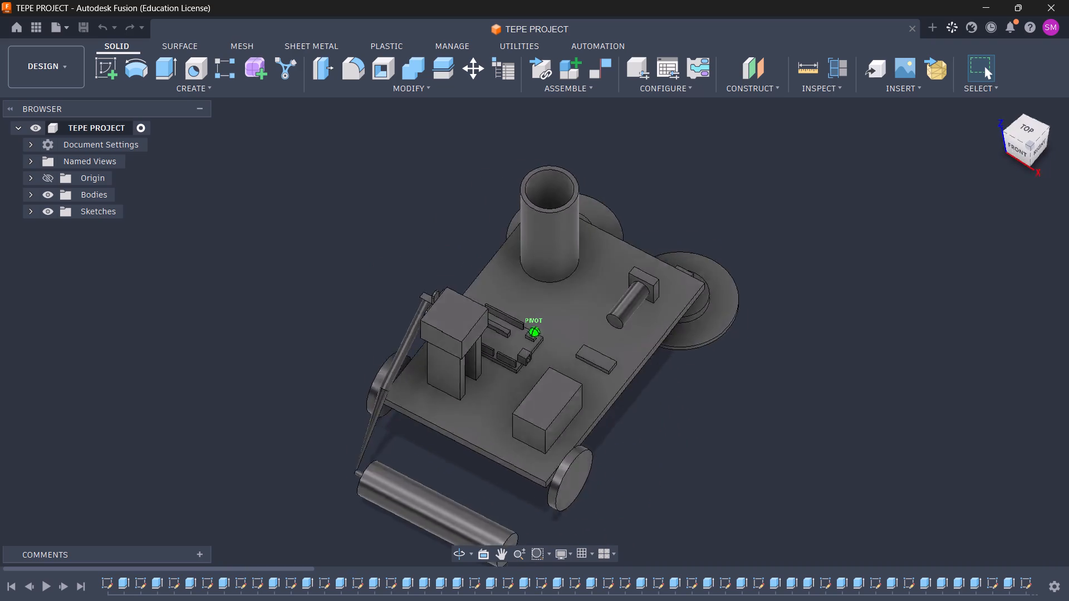
{"action": "left_click_drag", "start_coordinate": [1040, 142], "coordinate": [36, 132]}
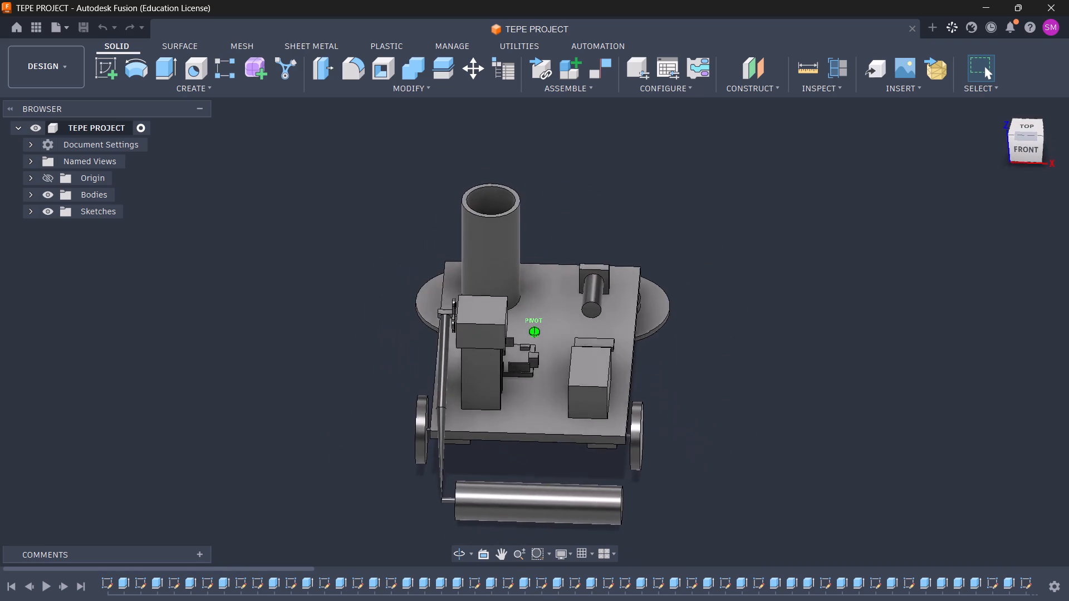
{"action": "left_click_drag", "start_coordinate": [36, 132], "coordinate": [70, 156]}
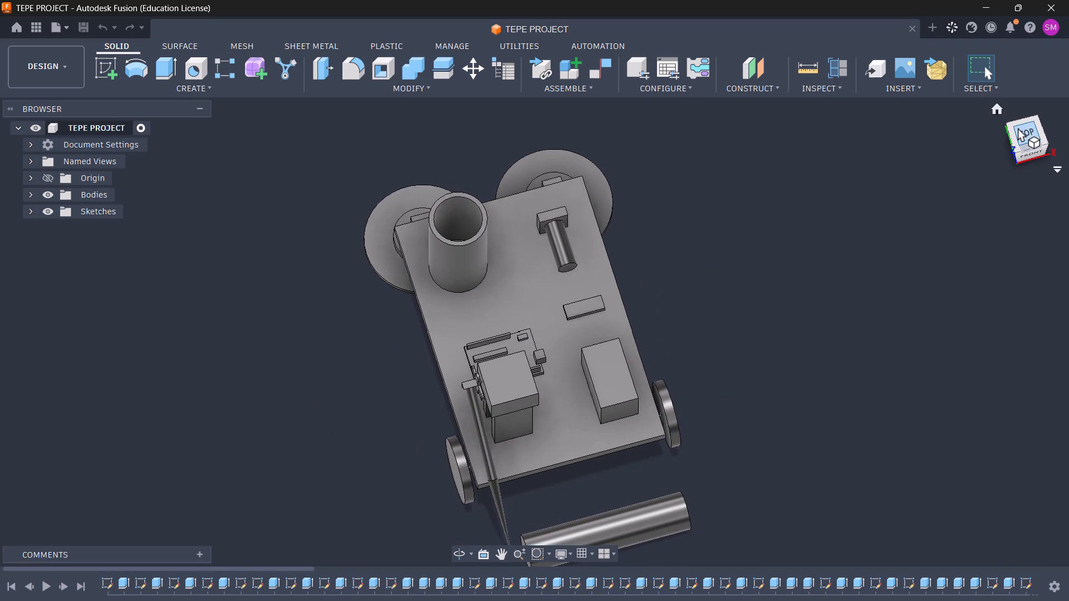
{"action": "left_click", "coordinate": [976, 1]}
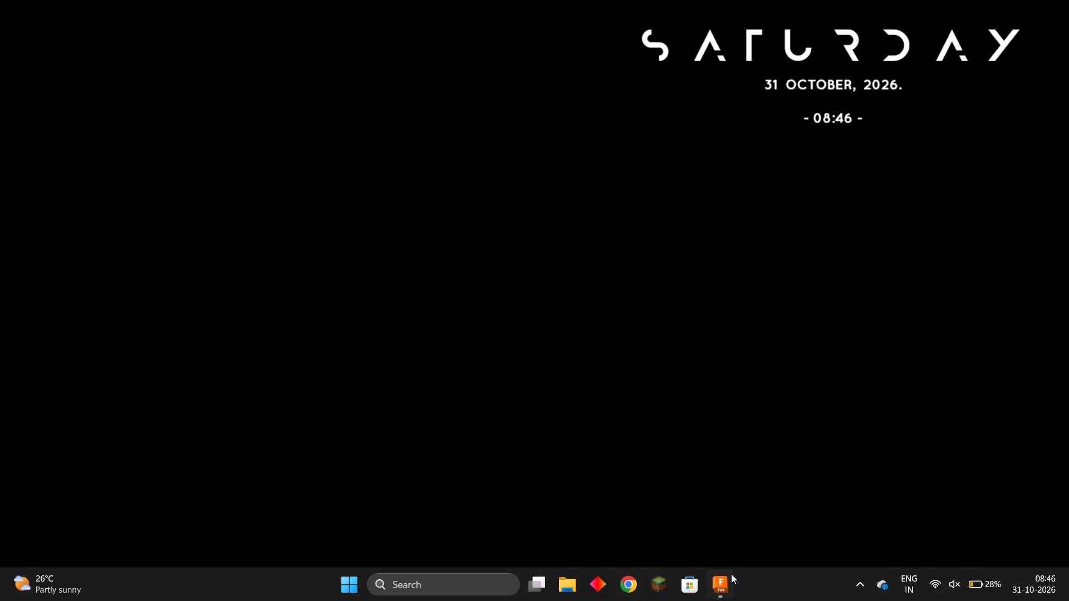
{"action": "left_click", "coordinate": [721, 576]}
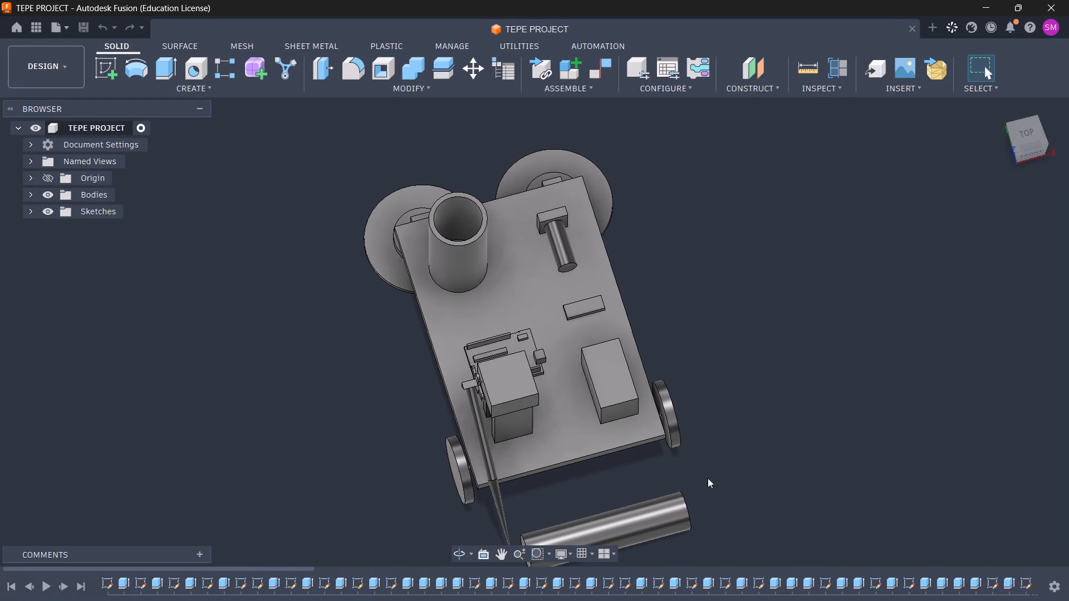
Review the model's feature history from the first sketches to the last feature, and look into its sketches folder.
{"action": "right_click", "coordinate": [630, 588]}
{"action": "scroll", "coordinate": [630, 588], "scroll_direction": "left", "scroll_amount": 2}
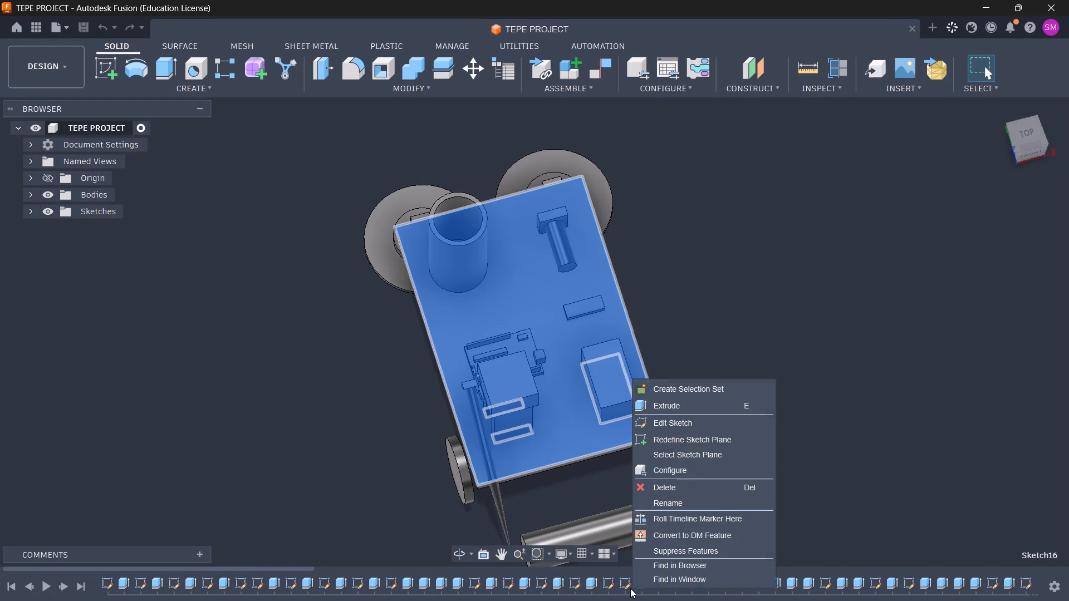
{"action": "scroll", "coordinate": [630, 588], "scroll_direction": "left", "scroll_amount": 1}
{"action": "left_click_drag", "start_coordinate": [974, 582], "coordinate": [629, 595]}
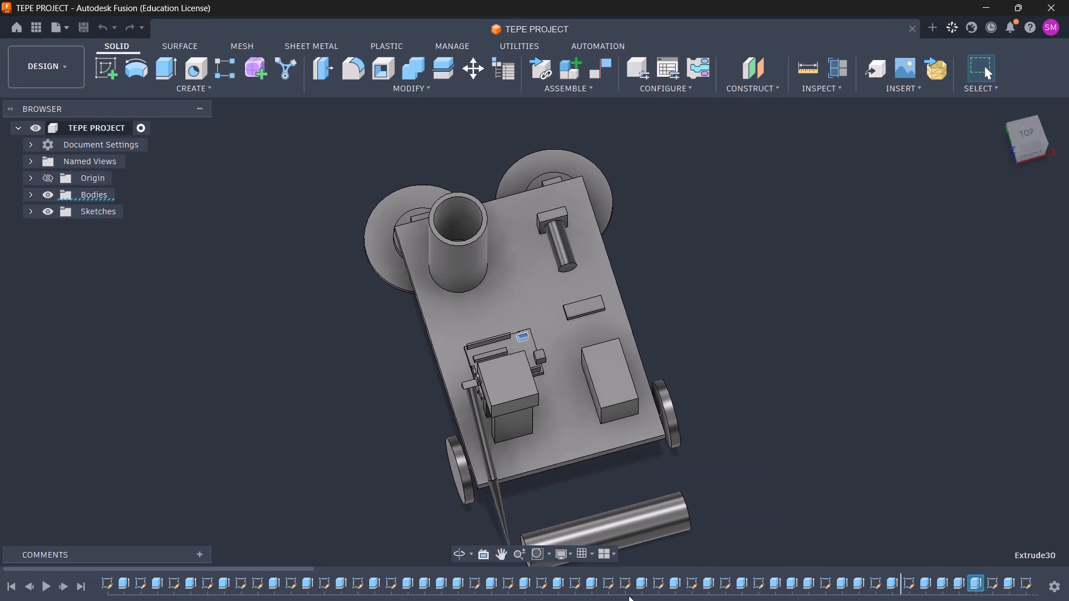
{"action": "left_click_drag", "start_coordinate": [629, 595], "coordinate": [717, 585]}
{"action": "scroll", "coordinate": [717, 585], "scroll_direction": "right", "scroll_amount": 2}
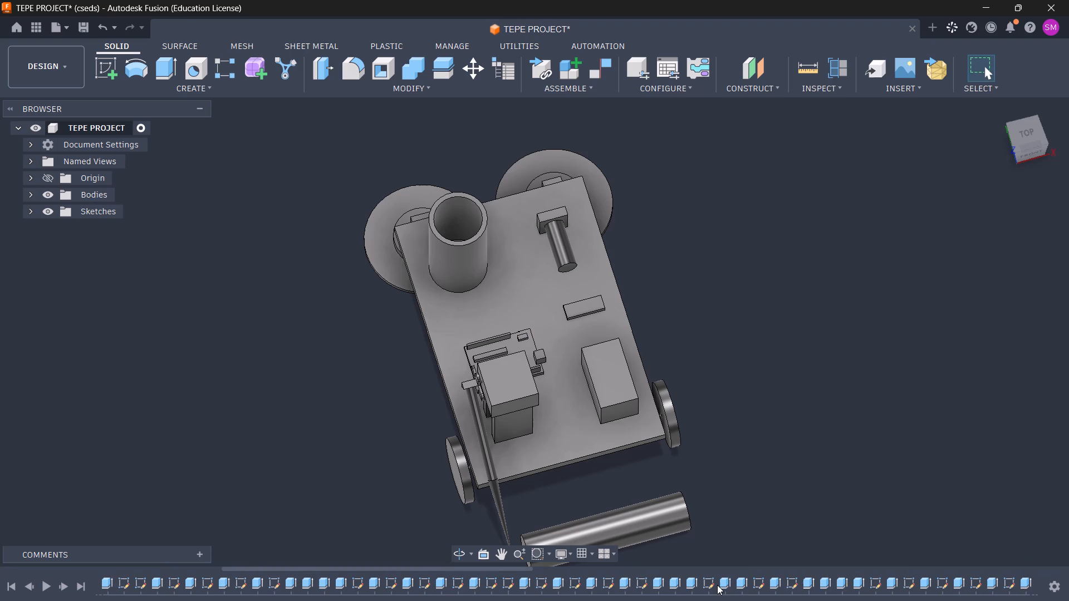
{"action": "scroll", "coordinate": [717, 585], "scroll_direction": "right", "scroll_amount": 2}
{"action": "scroll", "coordinate": [717, 585], "scroll_direction": "left", "scroll_amount": 1}
{"action": "scroll", "coordinate": [717, 585], "scroll_direction": "right", "scroll_amount": 2}
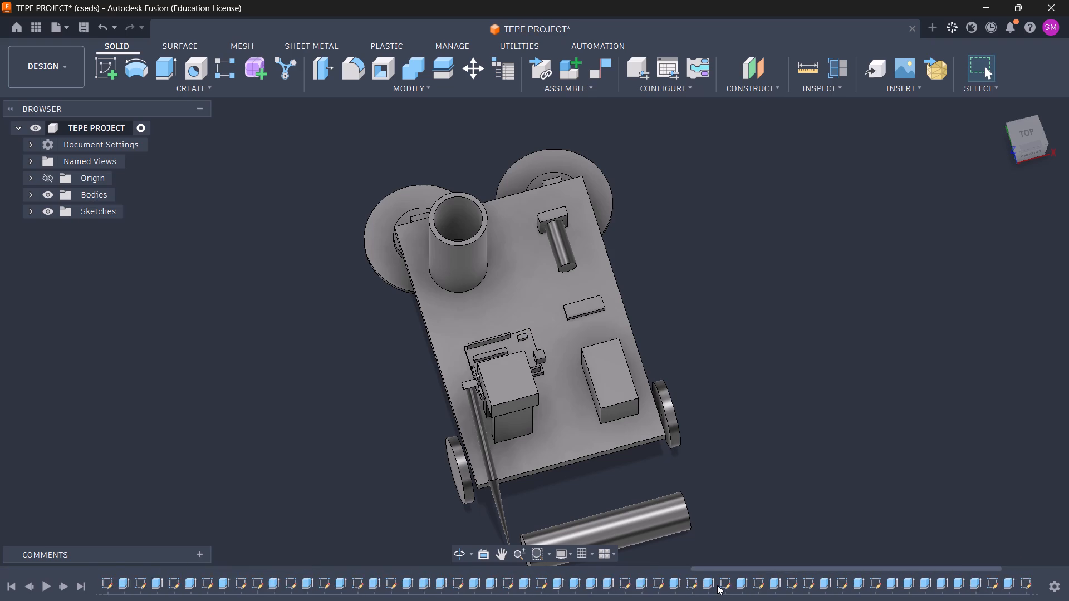
{"action": "scroll", "coordinate": [717, 585], "scroll_direction": "right", "scroll_amount": 2}
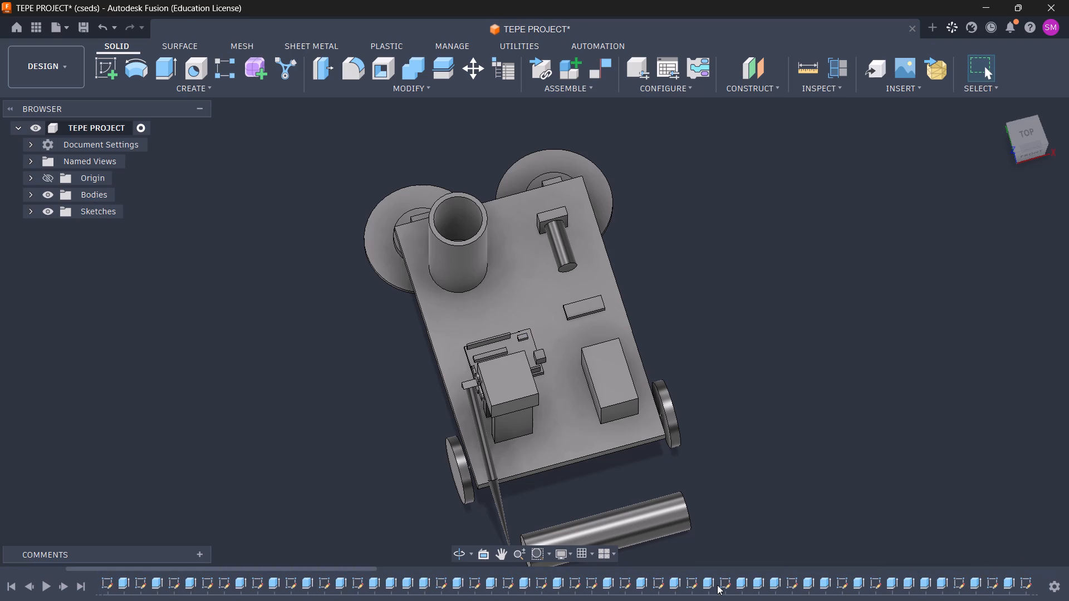
{"action": "scroll", "coordinate": [717, 585], "scroll_direction": "right", "scroll_amount": 2}
{"action": "scroll", "coordinate": [672, 578], "scroll_direction": "up", "scroll_amount": 1}
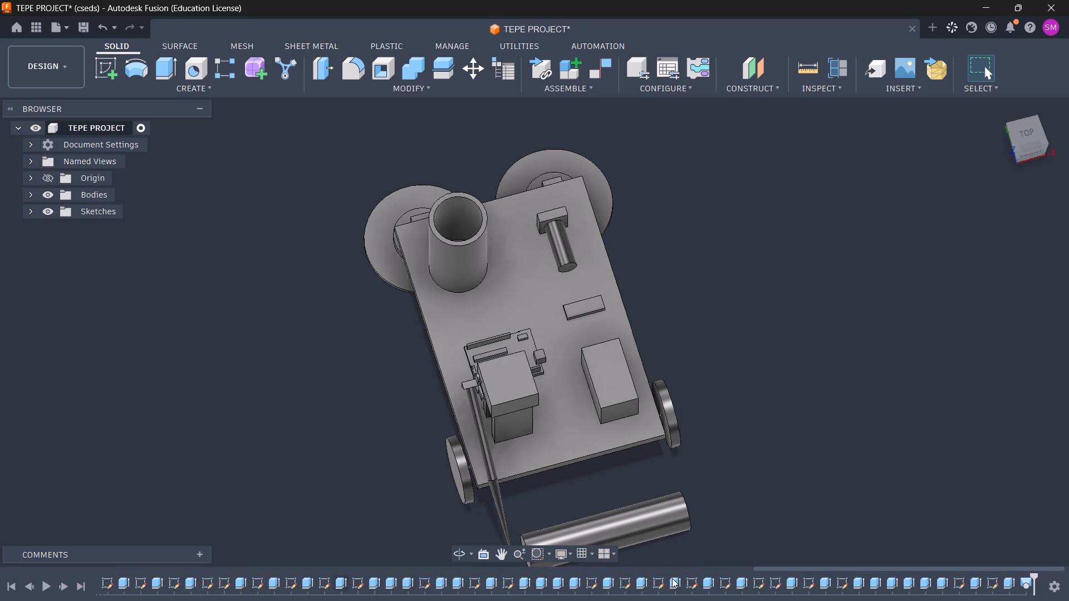
{"action": "scroll", "coordinate": [672, 578], "scroll_direction": "up", "scroll_amount": 1}
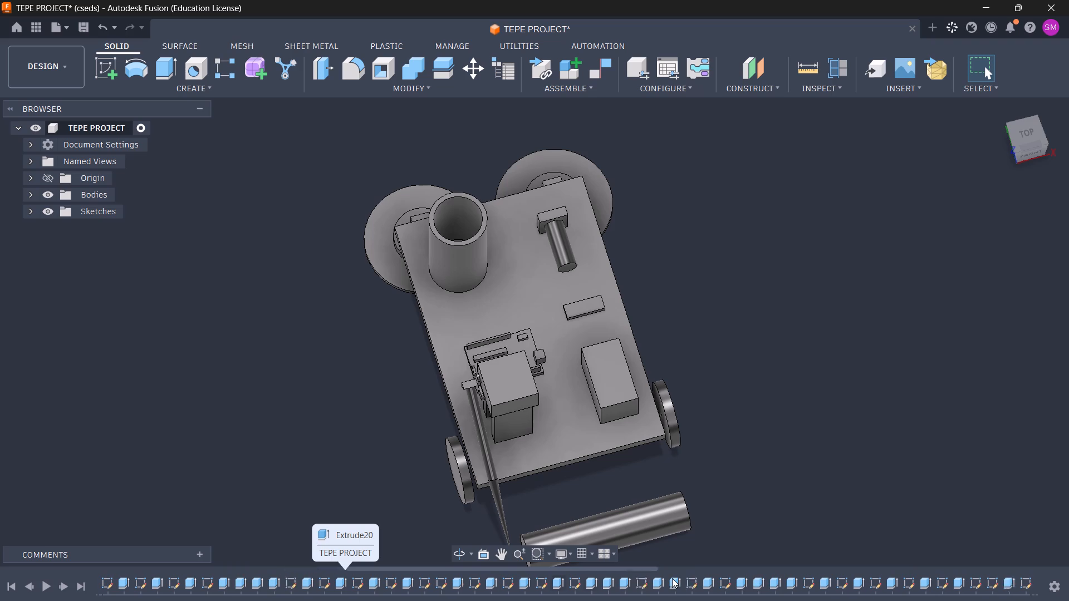
{"action": "scroll", "coordinate": [672, 578], "scroll_direction": "up", "scroll_amount": 1}
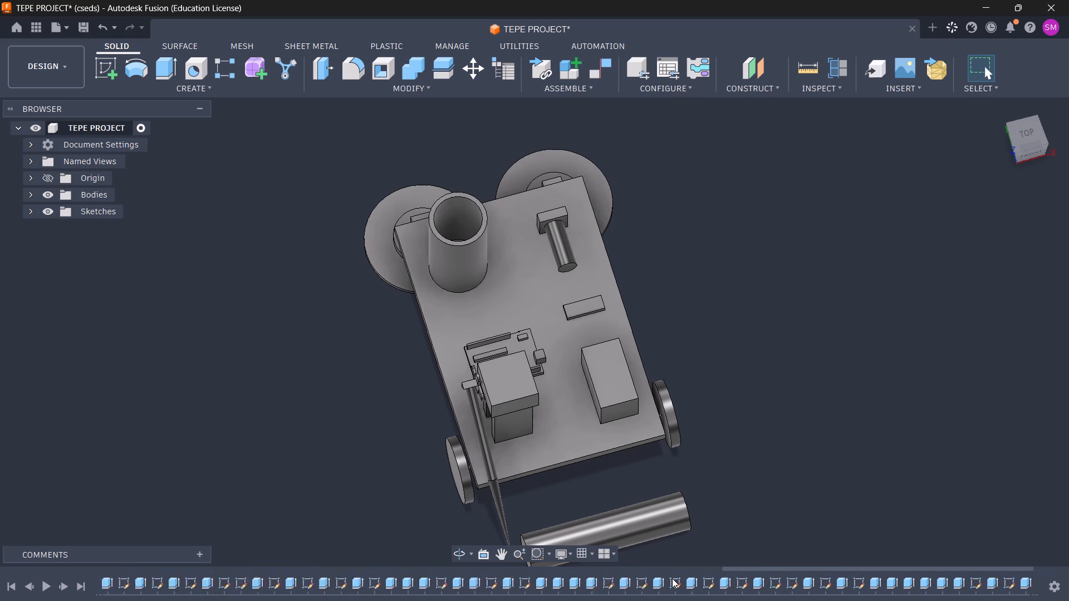
{"action": "scroll", "coordinate": [672, 578], "scroll_direction": "up", "scroll_amount": 1}
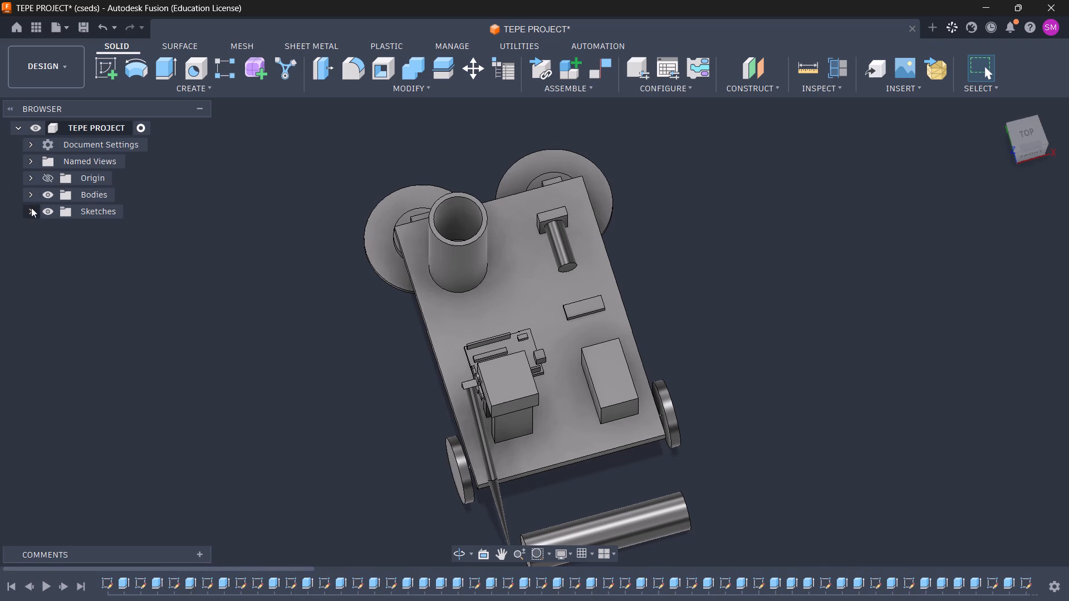
{"action": "left_click", "coordinate": [31, 208]}
{"action": "scroll", "coordinate": [82, 273], "scroll_direction": "down", "scroll_amount": 7}
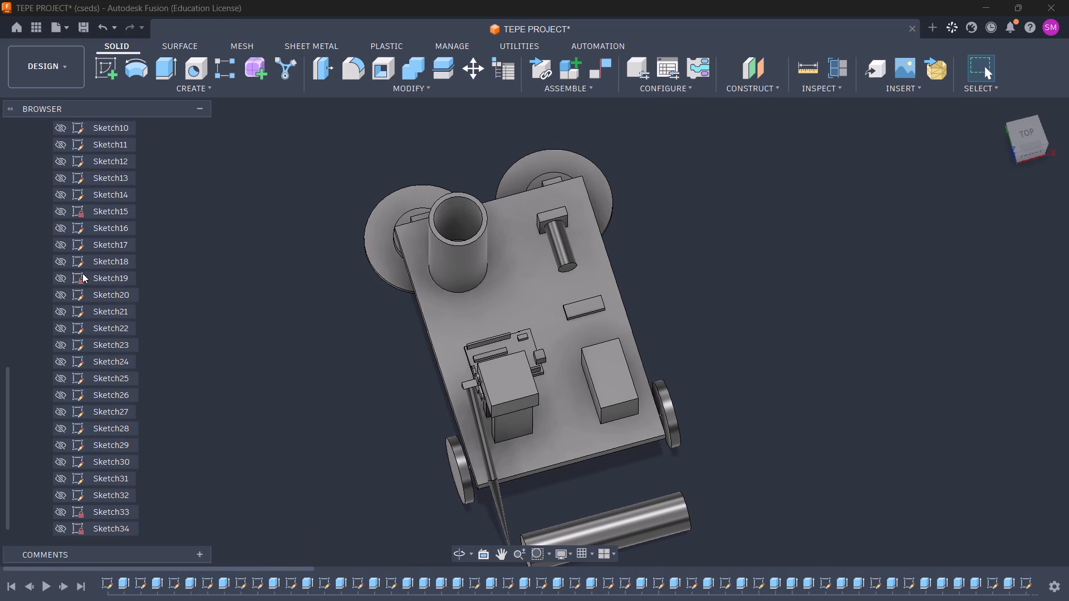
Collapse the sketches folder in the model's browser tree.
{"action": "scroll", "coordinate": [82, 273], "scroll_direction": "up", "scroll_amount": 2}
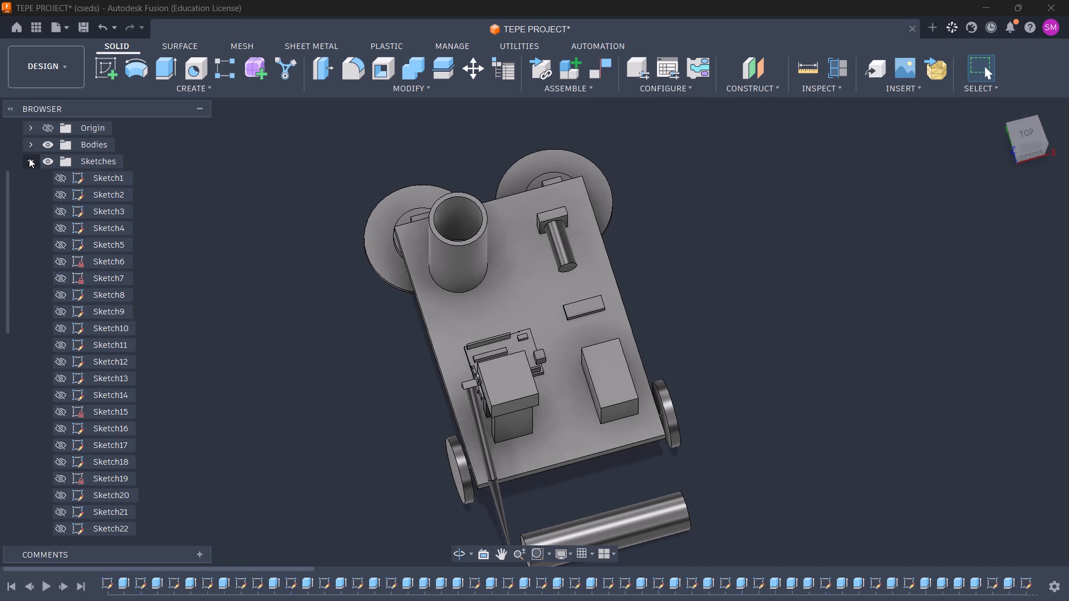
{"action": "left_click", "coordinate": [29, 158]}
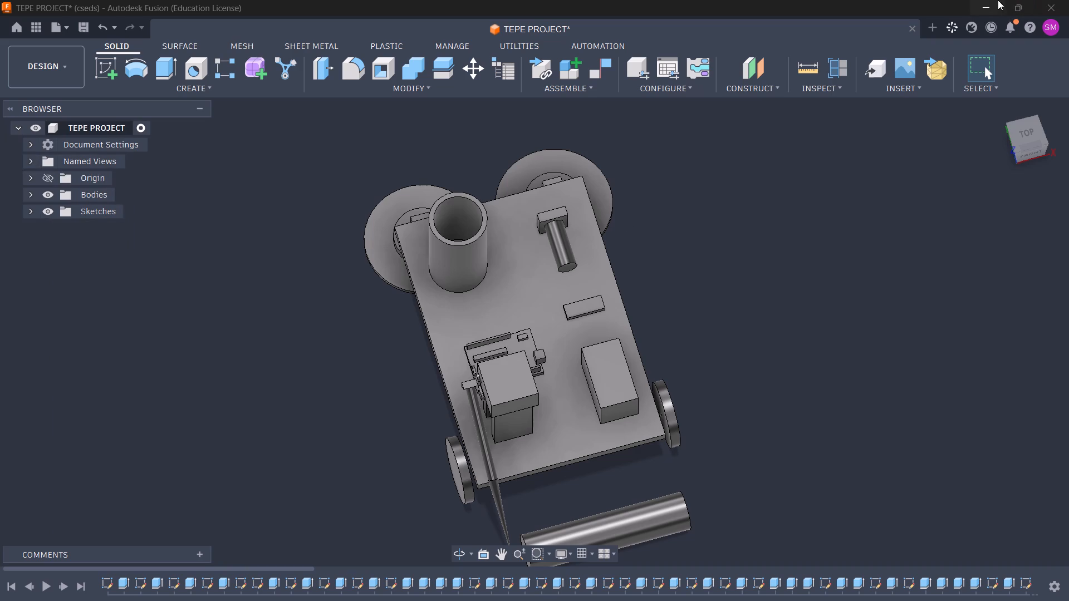
Minimize Fusion and open the TEPE PROJECT FINAL Word document from the Downloads folder in File Explorer.
{"action": "left_click", "coordinate": [989, 0]}
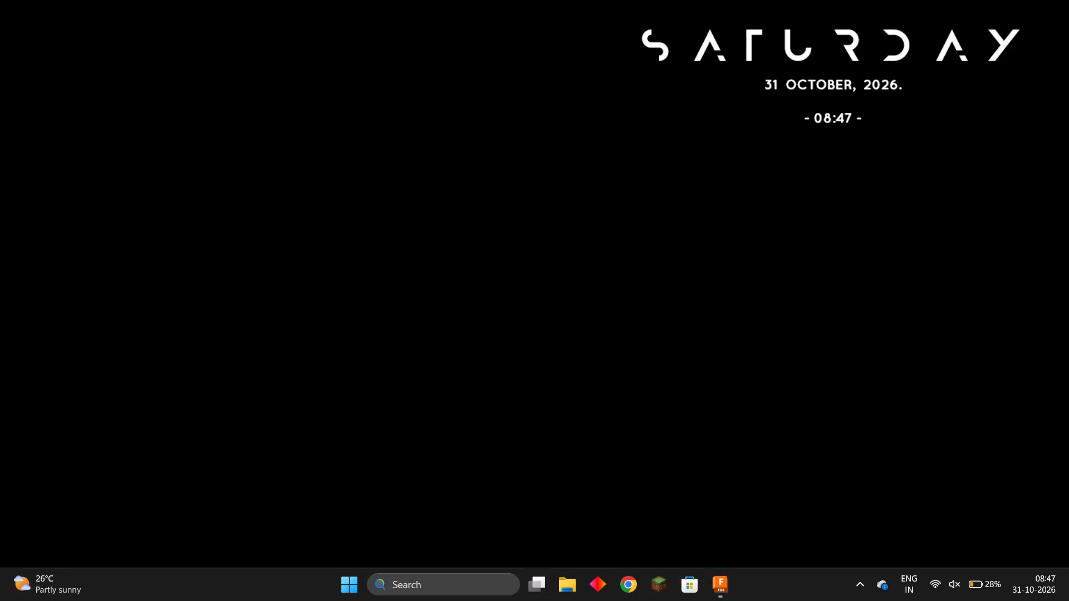
{"action": "left_click", "coordinate": [421, 580]}
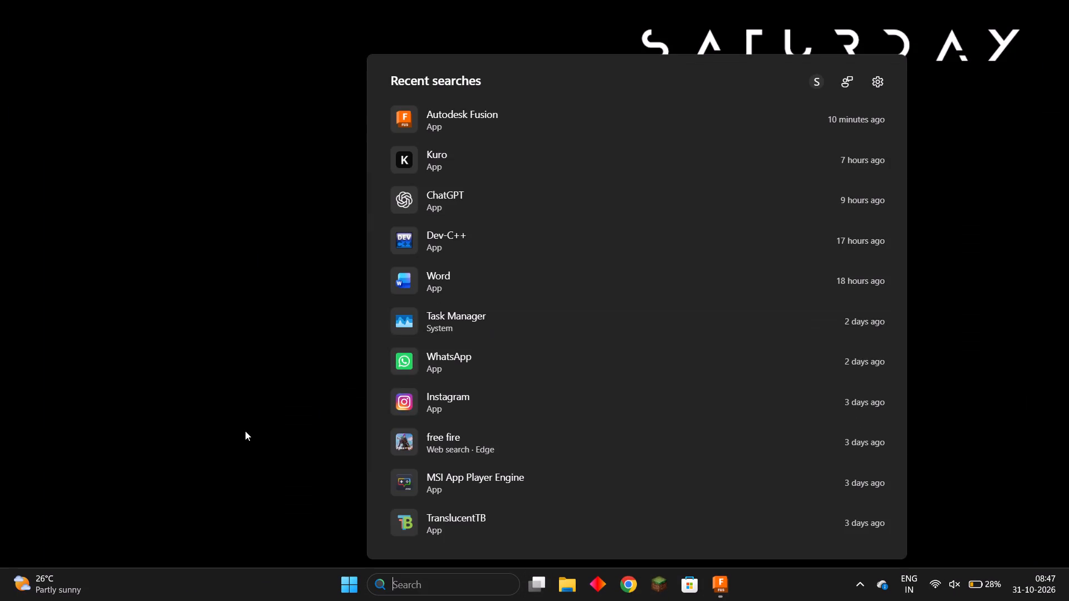
{"action": "left_click", "coordinate": [245, 431]}
{"action": "left_click", "coordinate": [566, 574]}
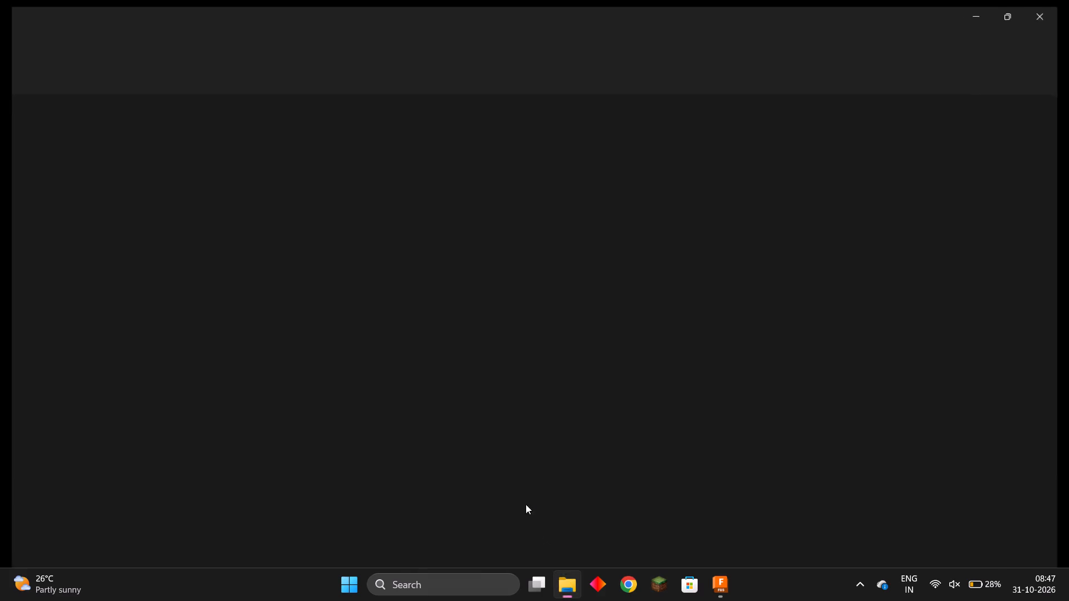
{"action": "left_click", "coordinate": [22, 223]}
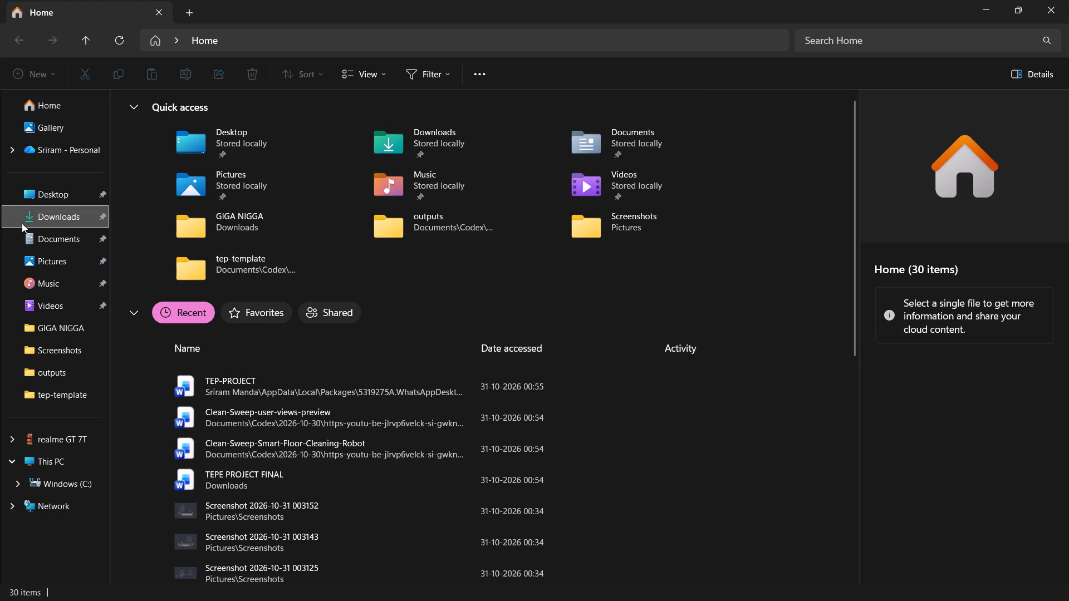
{"action": "triple_click", "coordinate": [22, 223]}
{"action": "triple_click", "coordinate": [22, 223]}
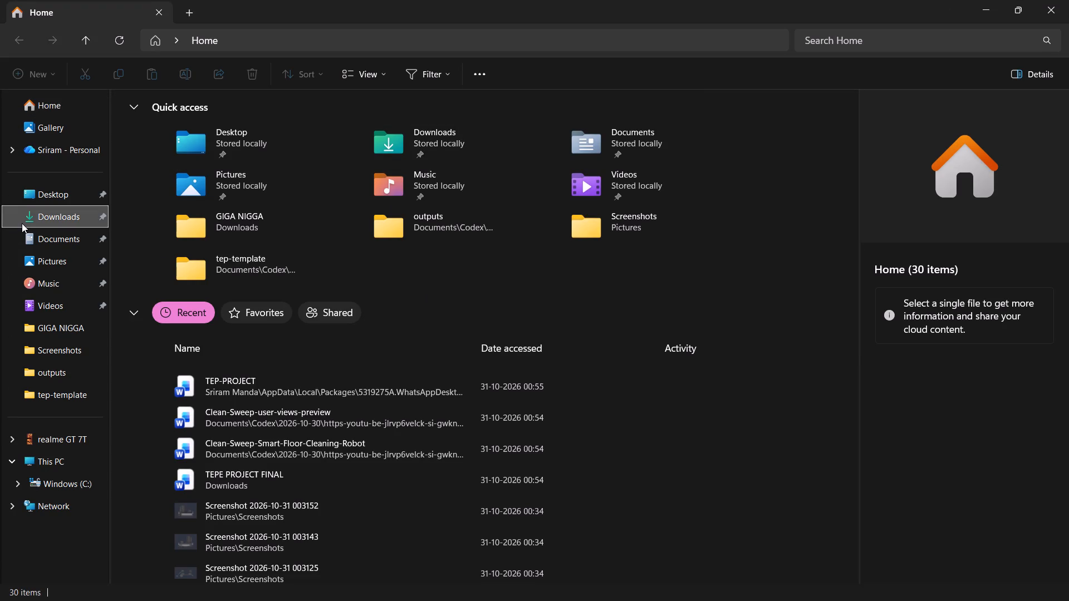
{"action": "double_click", "coordinate": [421, 151]}
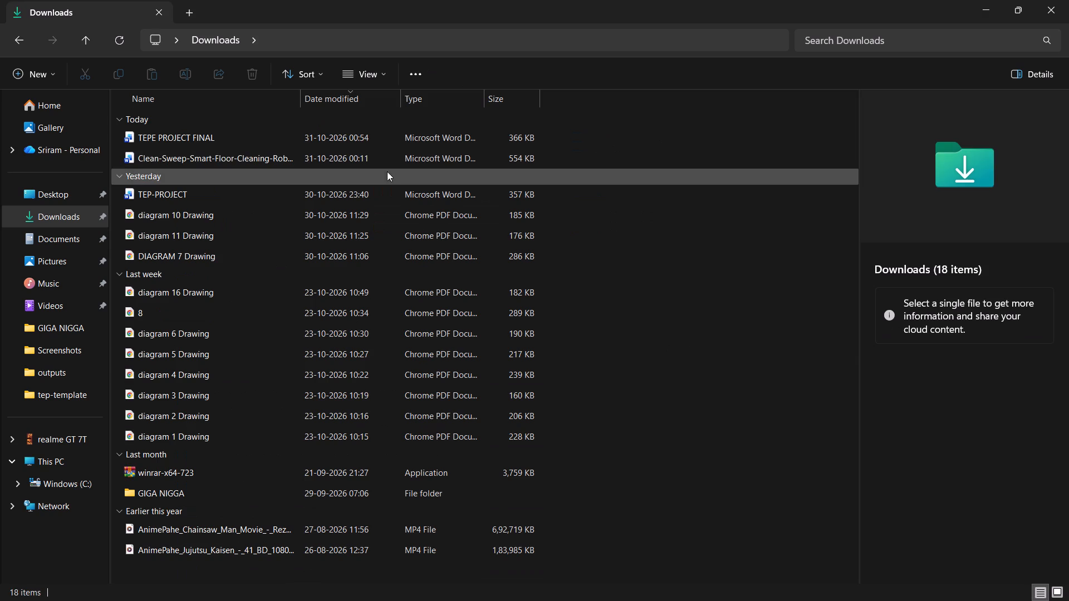
{"action": "double_click", "coordinate": [298, 131]}
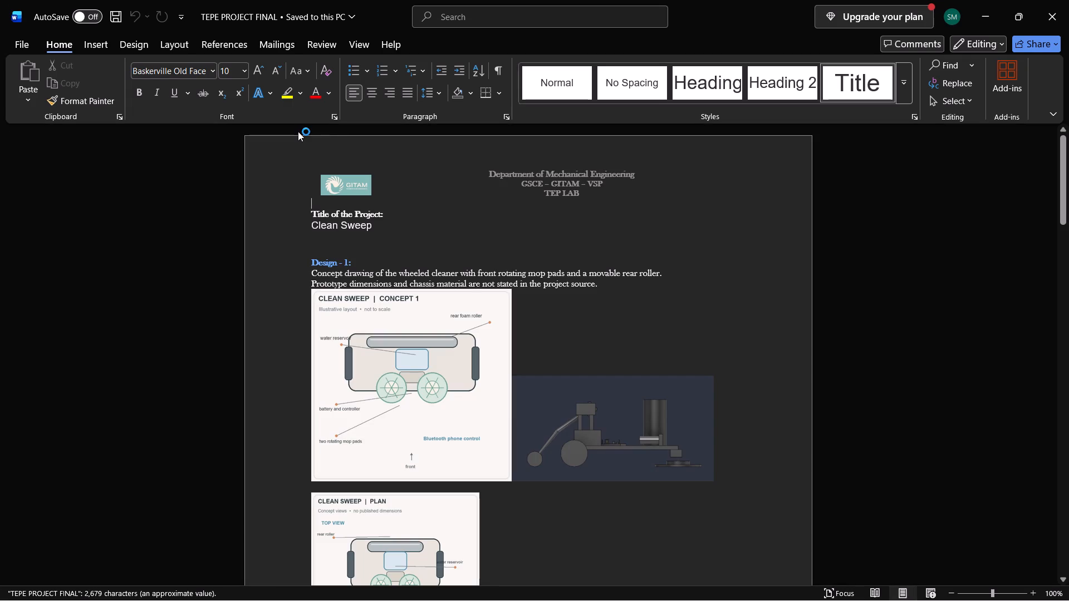
In Word, read through the TEPE PROJECT FINAL report: design pictures, remote control app, component tables, working and future scope.
{"action": "scroll", "coordinate": [709, 298], "scroll_direction": "down", "scroll_amount": 3}
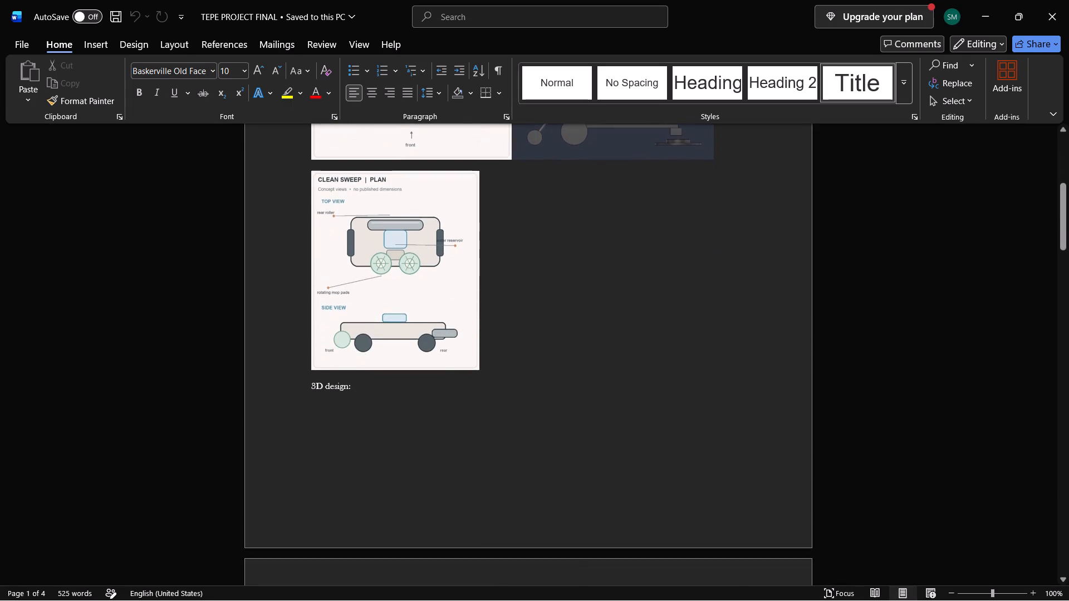
{"action": "scroll", "coordinate": [709, 298], "scroll_direction": "down", "scroll_amount": 4}
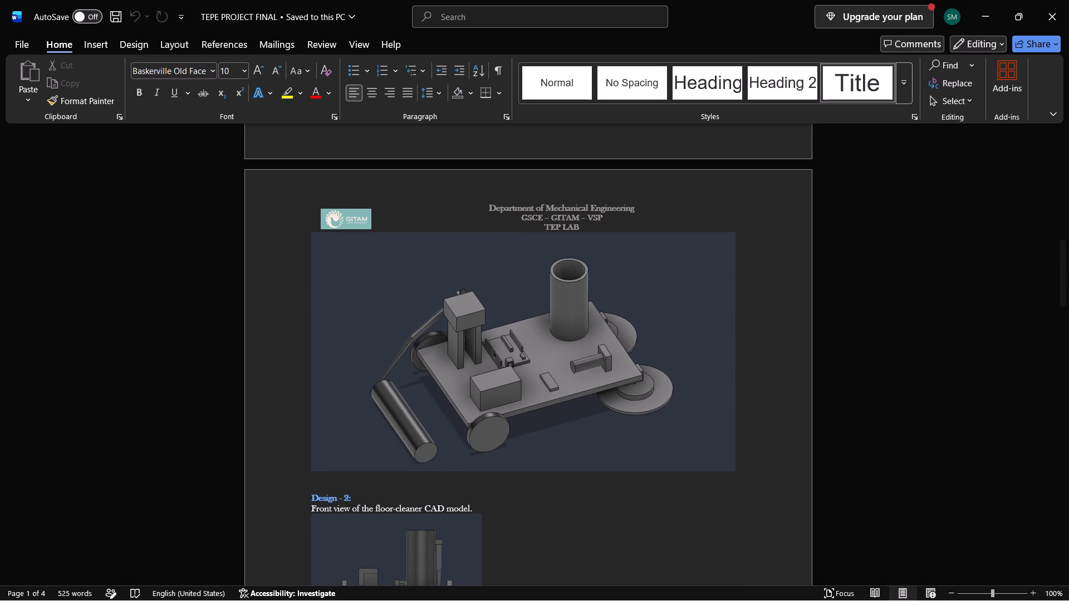
{"action": "scroll", "coordinate": [709, 298], "scroll_direction": "down", "scroll_amount": 5}
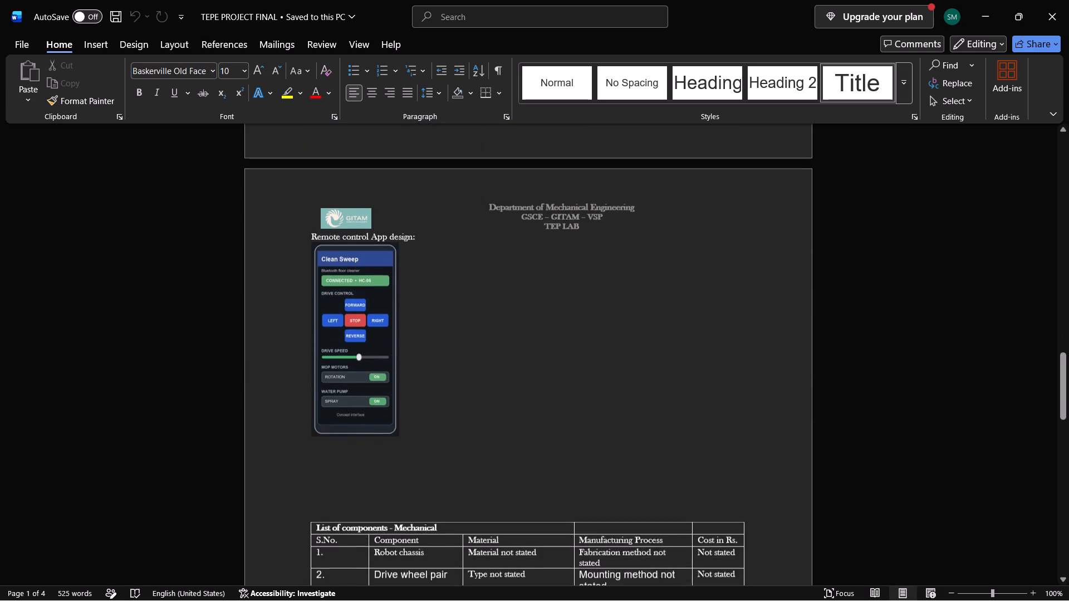
{"action": "scroll", "coordinate": [709, 298], "scroll_direction": "down", "scroll_amount": 2}
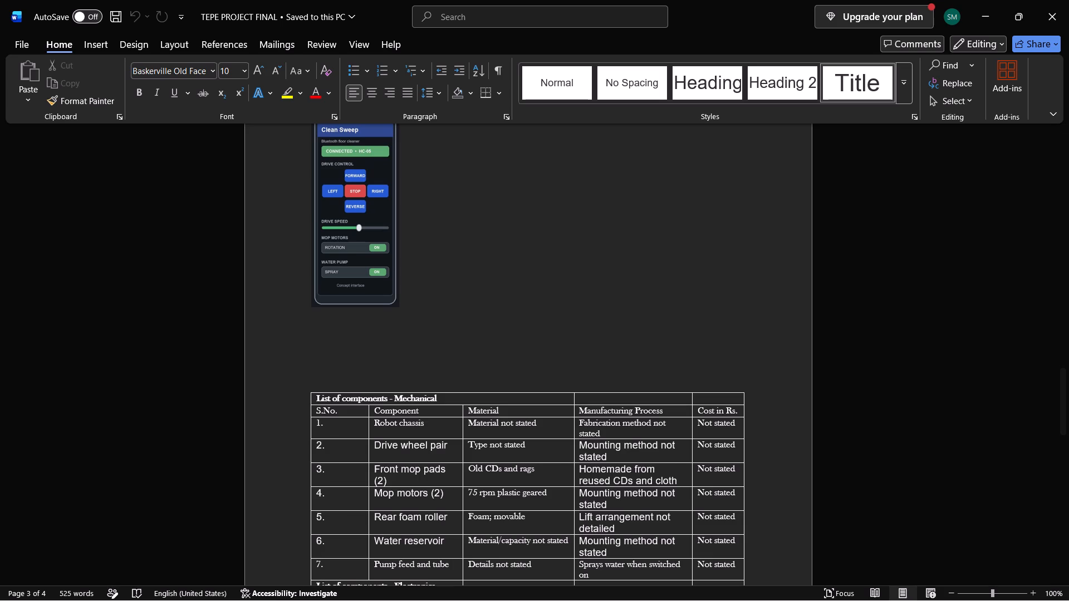
{"action": "scroll", "coordinate": [714, 237], "scroll_direction": "down", "scroll_amount": 1}
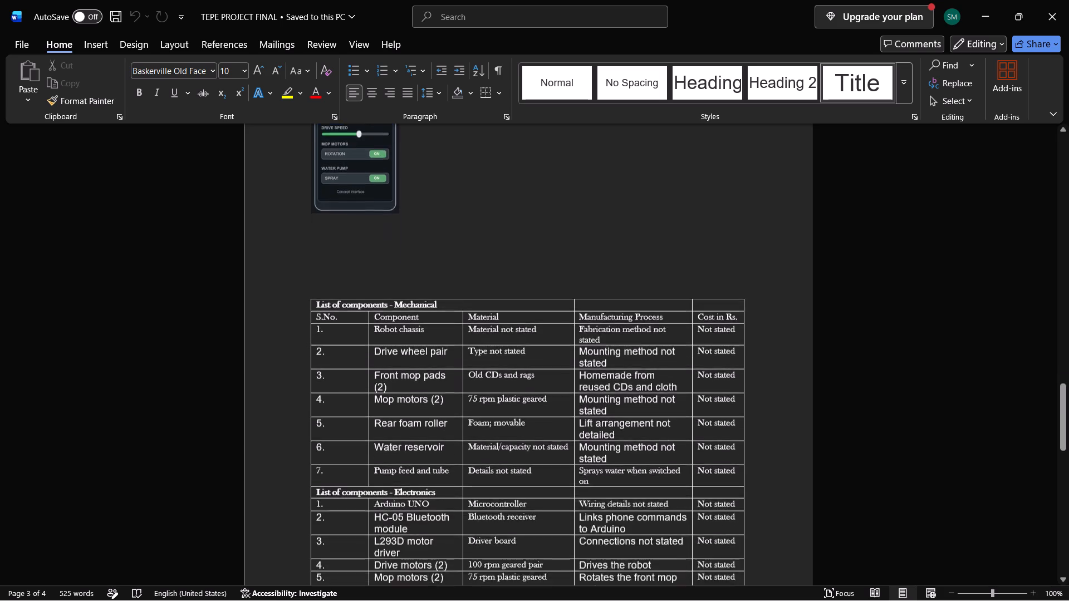
{"action": "scroll", "coordinate": [714, 237], "scroll_direction": "down", "scroll_amount": 5}
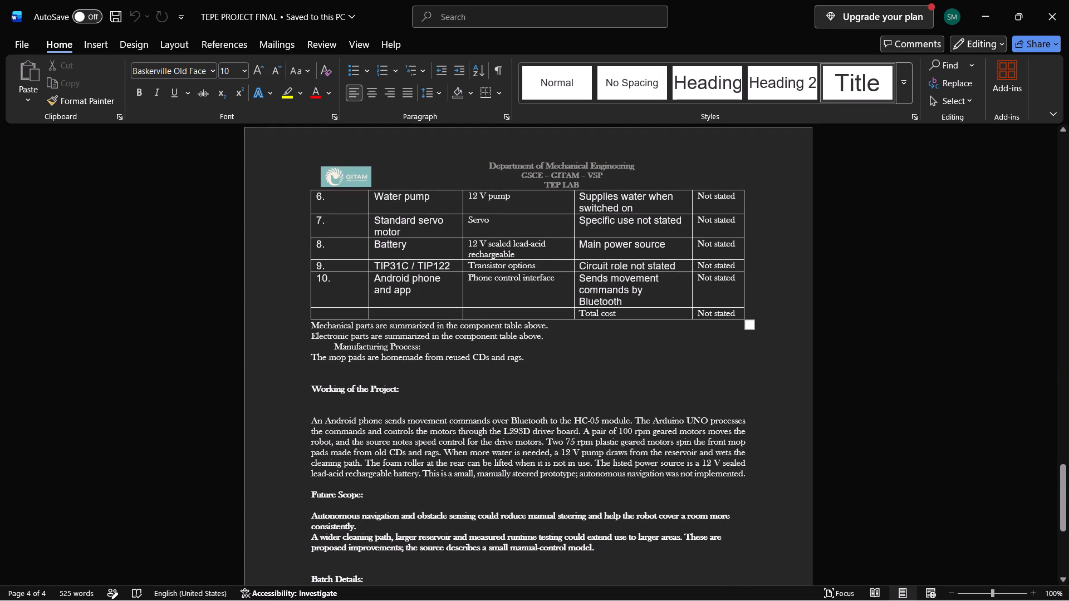
{"action": "left_click", "coordinate": [747, 327]}
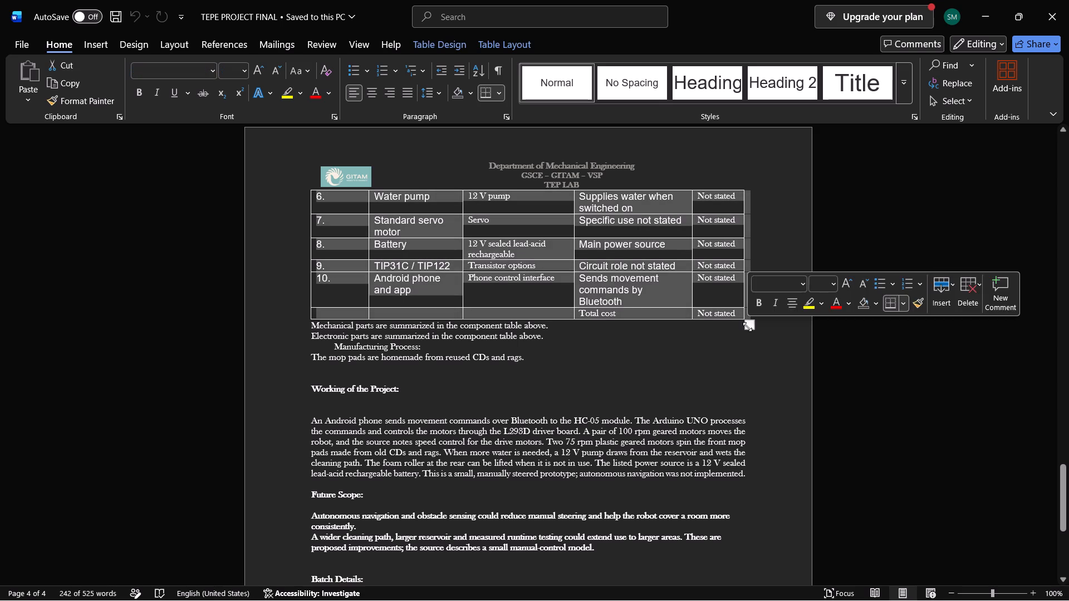
{"action": "triple_click", "coordinate": [860, 376]}
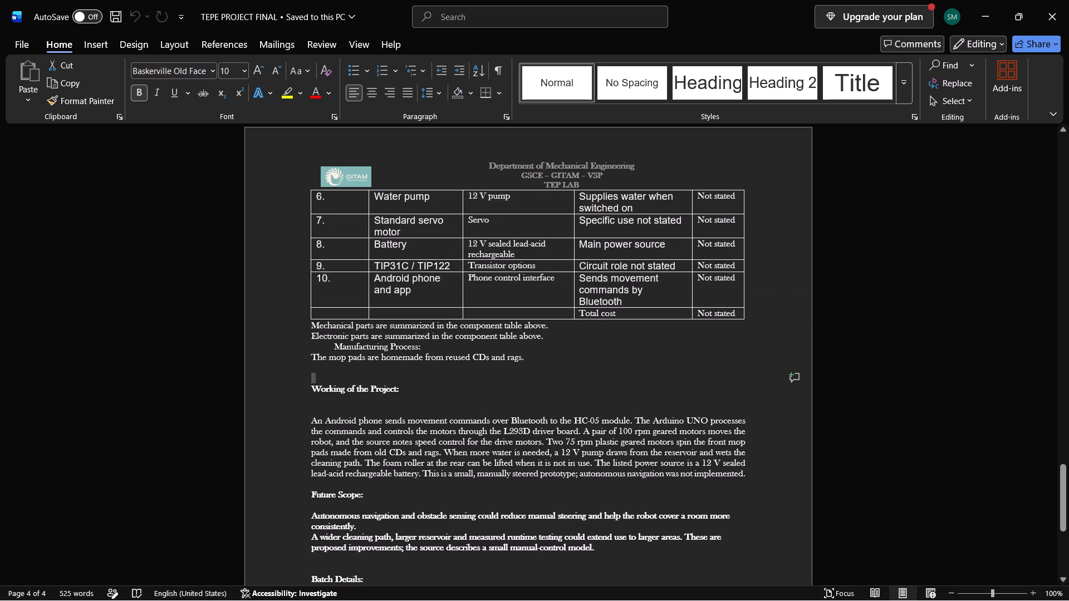
{"action": "double_click", "coordinate": [886, 471]}
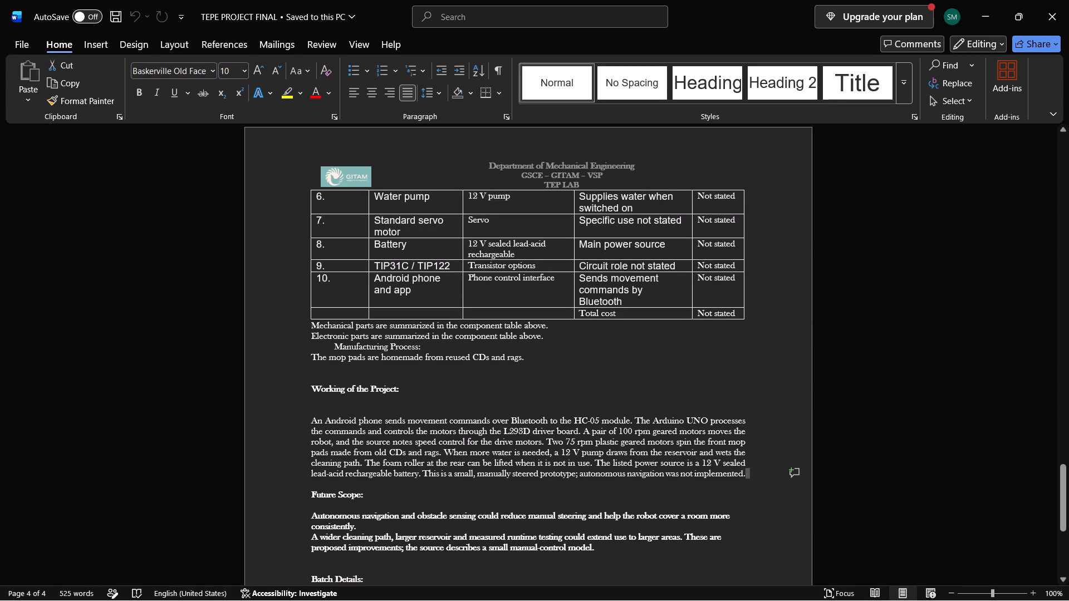
{"action": "left_click", "coordinate": [801, 522]}
Enter the first student's registration number in row 1 of the Batch Details table.
{"action": "scroll", "coordinate": [801, 522], "scroll_direction": "down", "scroll_amount": 2}
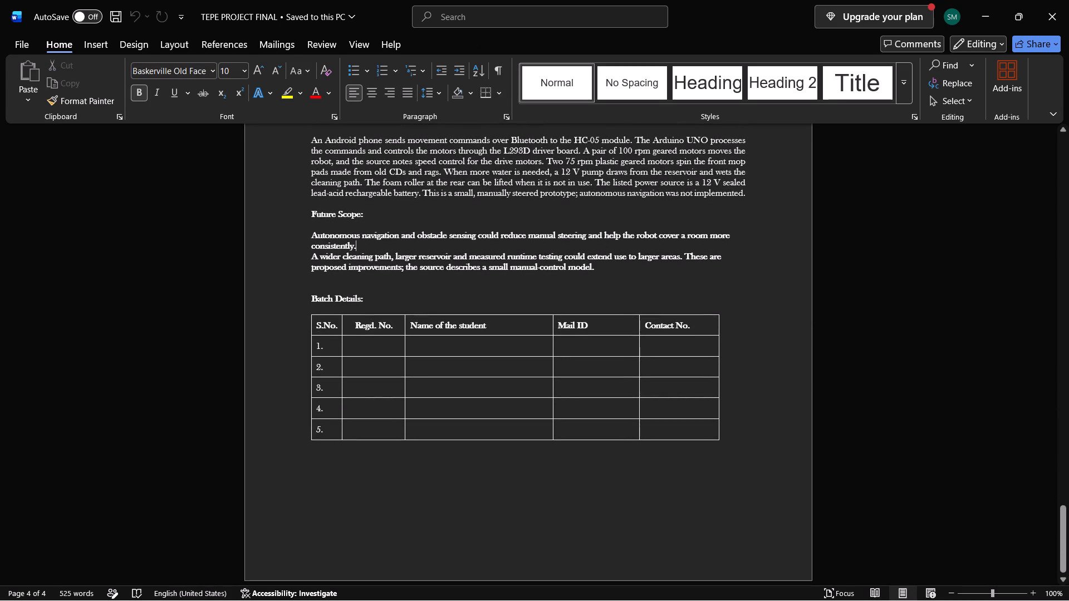
{"action": "scroll", "coordinate": [801, 522], "scroll_direction": "down", "scroll_amount": 1}
{"action": "left_click", "coordinate": [377, 349]}
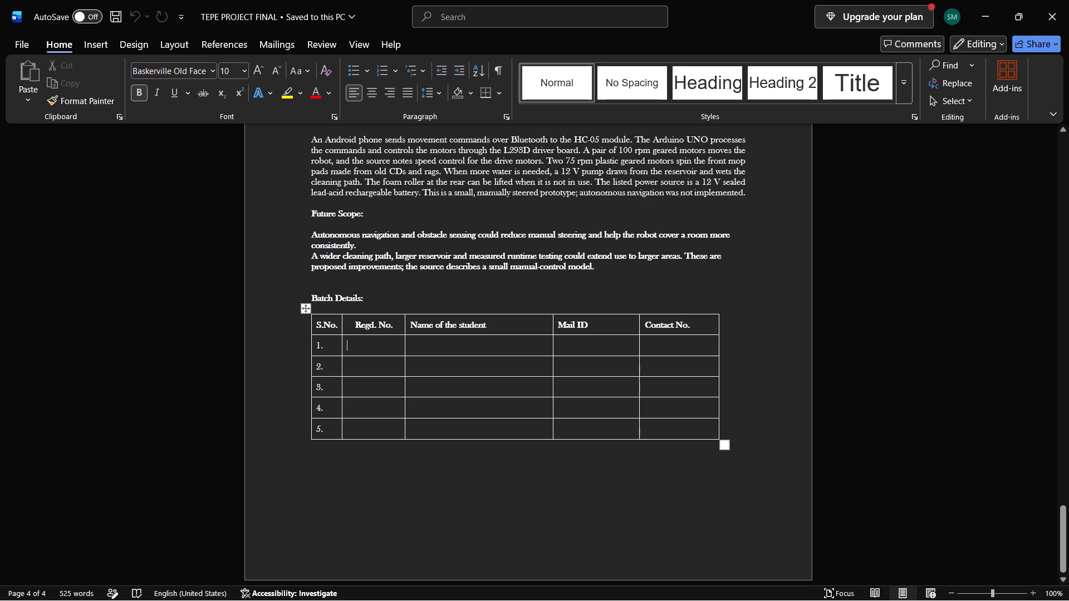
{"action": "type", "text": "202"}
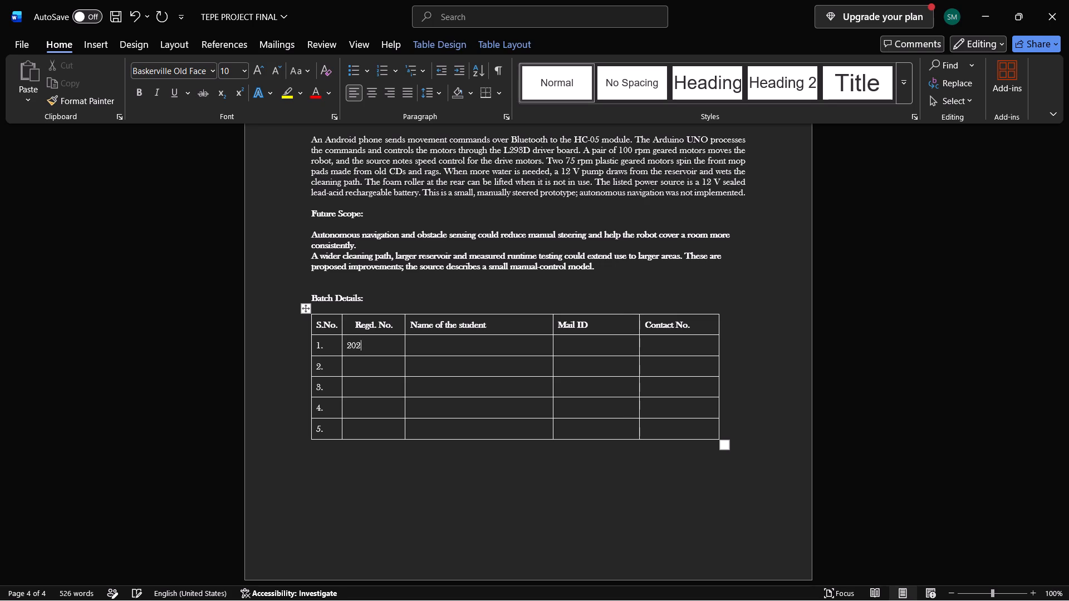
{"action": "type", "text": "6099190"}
Enter the first student's name in row 1 of the Batch Details table.
{"action": "left_click", "coordinate": [418, 348]}
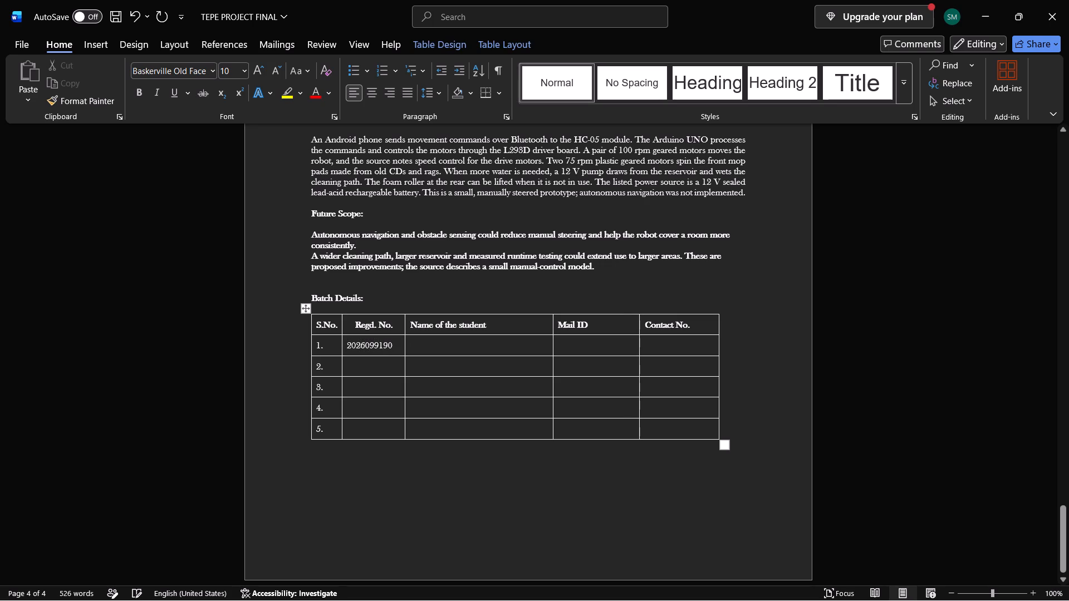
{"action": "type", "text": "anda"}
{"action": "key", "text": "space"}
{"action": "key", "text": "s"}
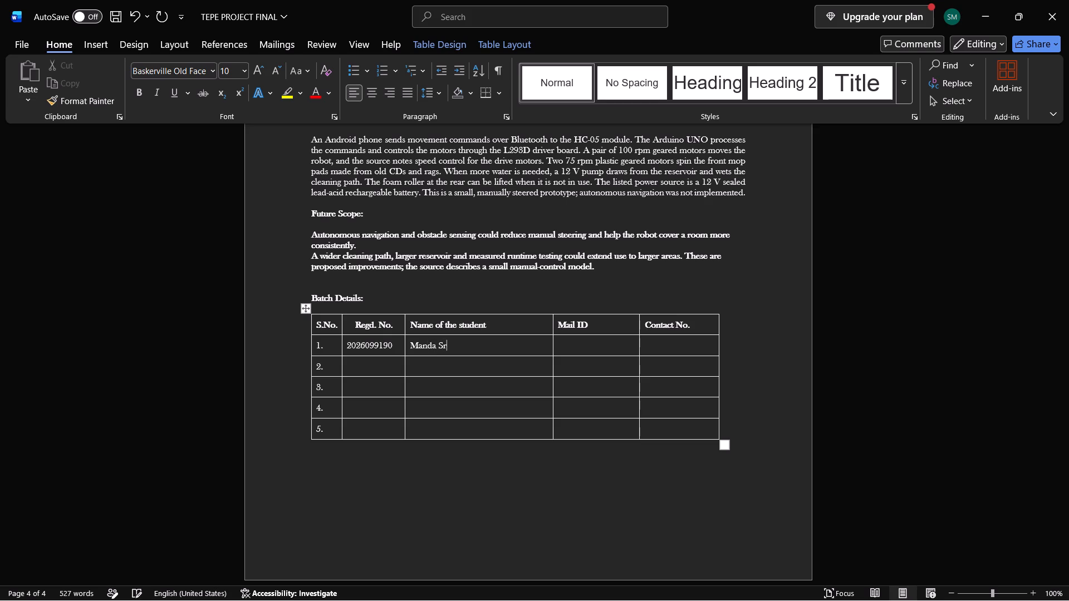
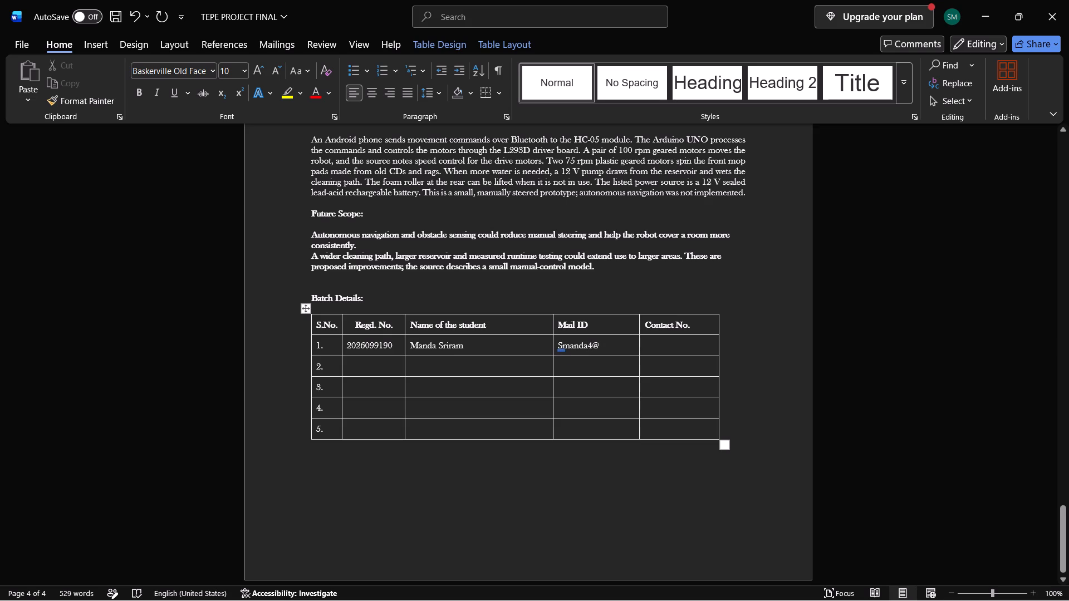
Enter the first student's mail ID in row 1 of the Batch Details table, starting it with a lowercase letter.
{"action": "key", "text": "BackSpace"}
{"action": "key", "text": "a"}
{"action": "key", "text": "BackSpace"}
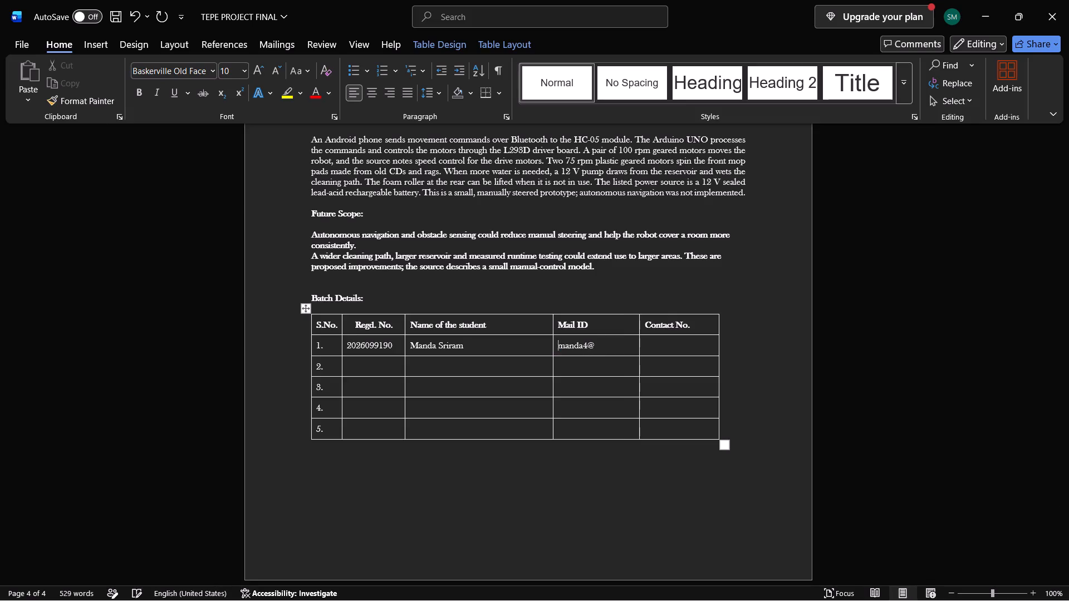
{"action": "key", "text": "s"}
{"action": "left_click", "coordinate": [606, 348]}
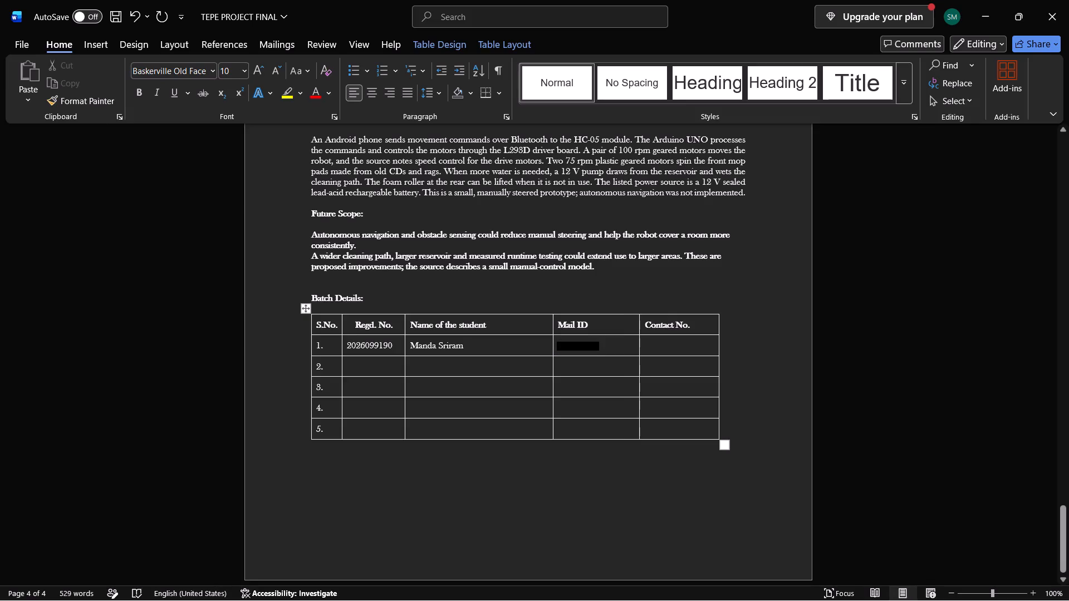
{"action": "scroll", "coordinate": [498, 251], "scroll_direction": "up", "scroll_amount": 1}
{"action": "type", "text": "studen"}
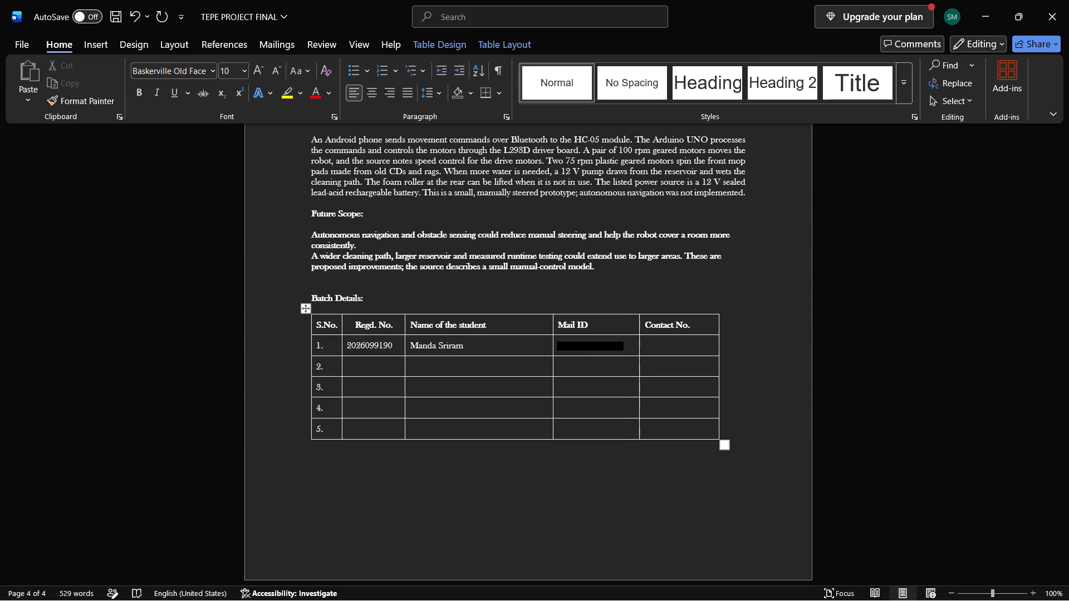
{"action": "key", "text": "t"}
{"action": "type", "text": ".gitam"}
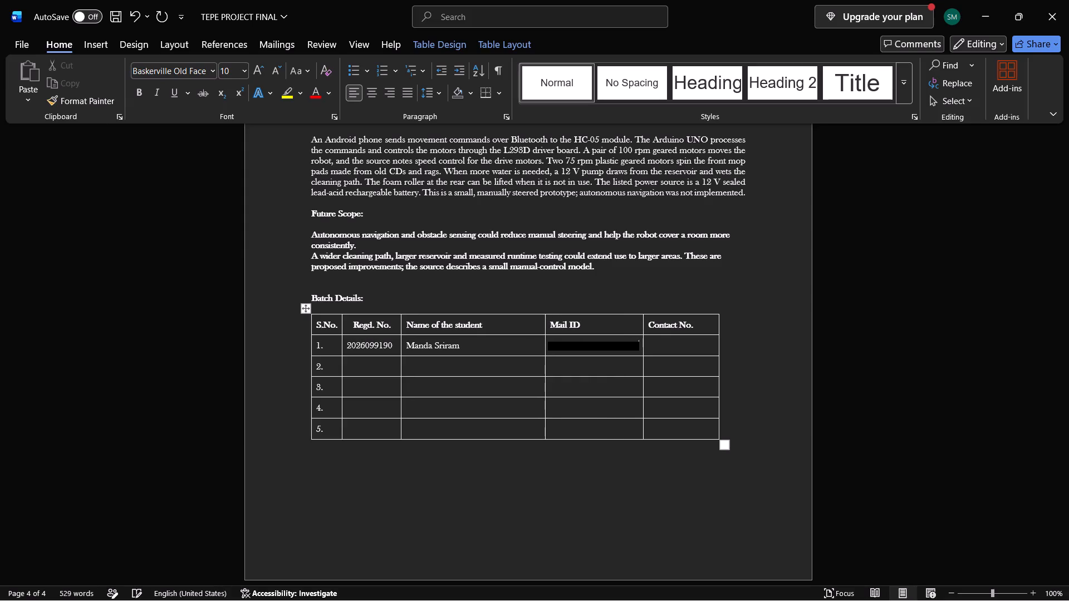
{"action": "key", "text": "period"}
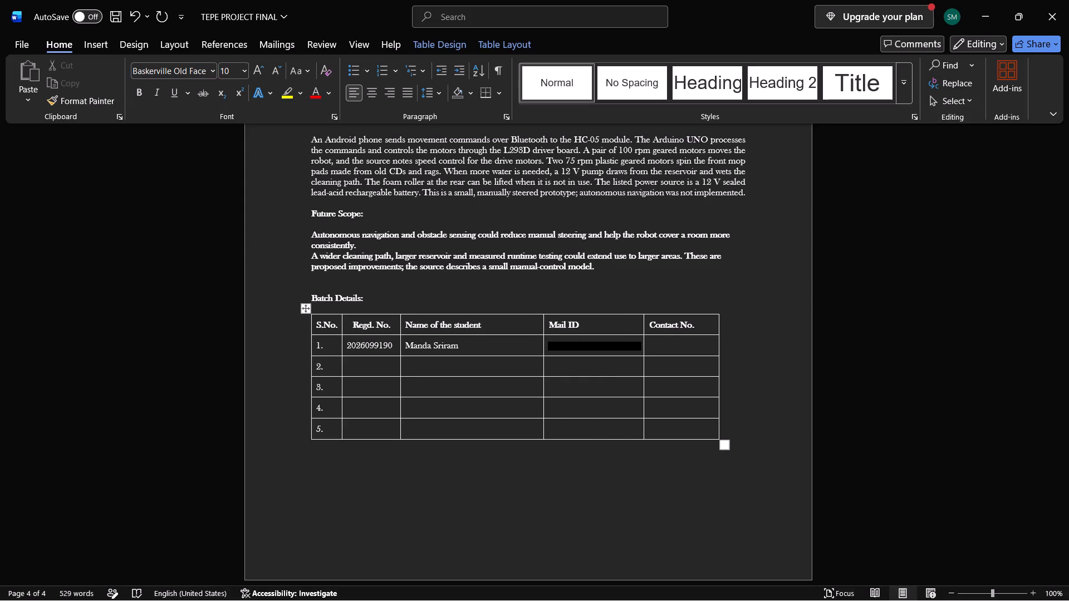
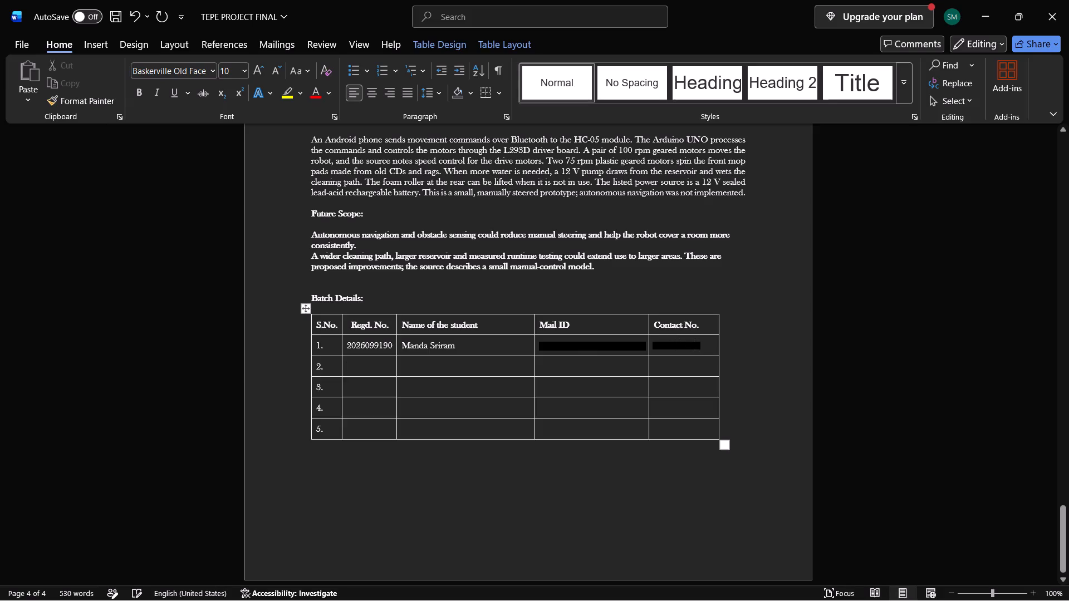
Enter the second student's registration number in the Regd. No. cell of row 2 in the Batch Details table.
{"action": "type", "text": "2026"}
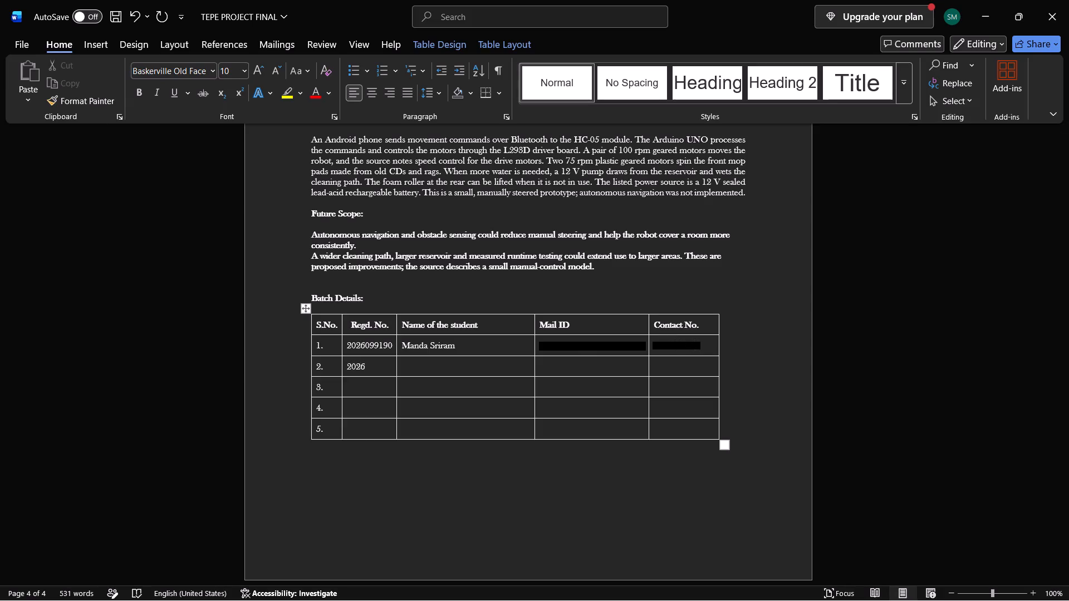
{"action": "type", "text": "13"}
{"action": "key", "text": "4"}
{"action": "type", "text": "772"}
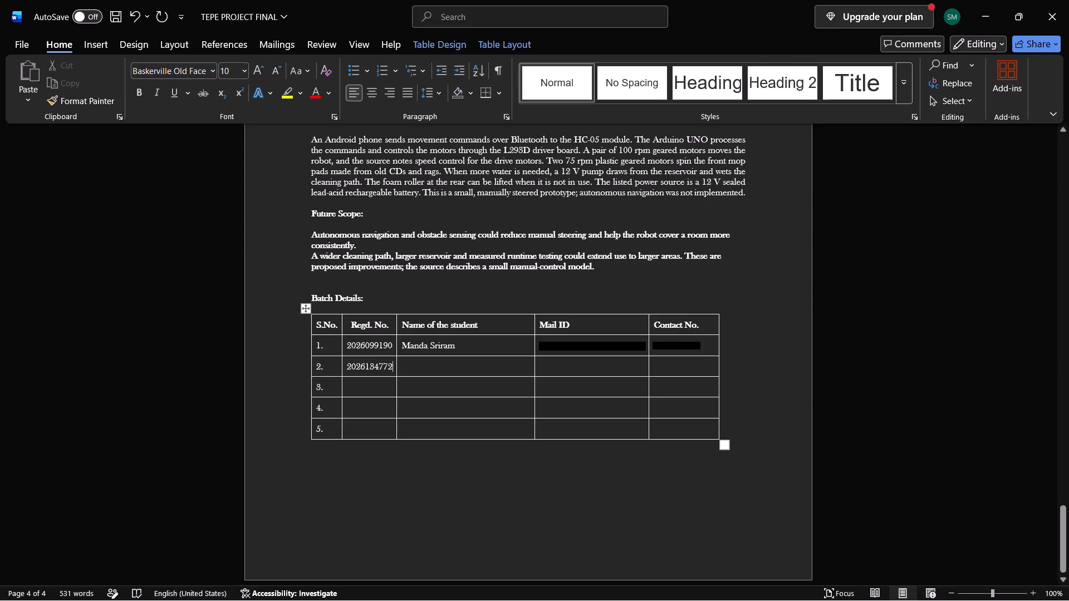
Enter the second student's full name in row 2 of the Batch Details table.
{"action": "left_click", "coordinate": [404, 362]}
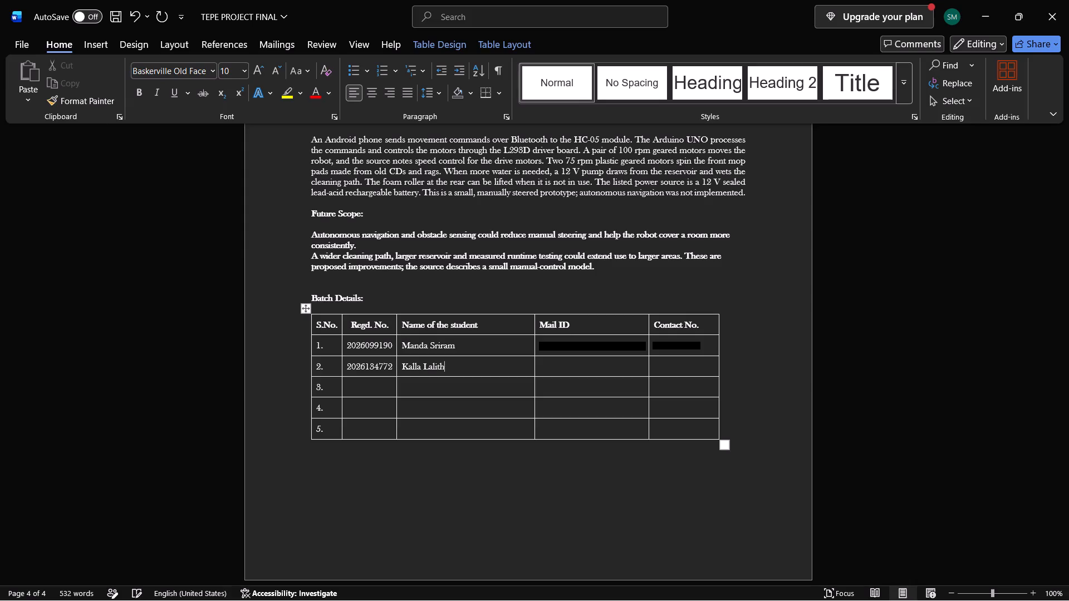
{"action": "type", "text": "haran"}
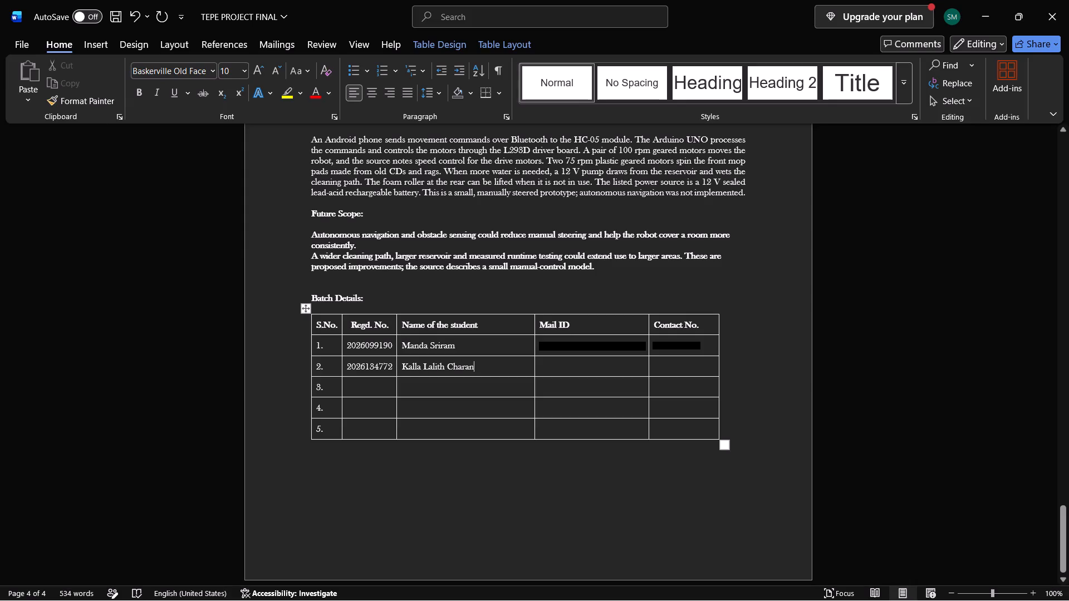
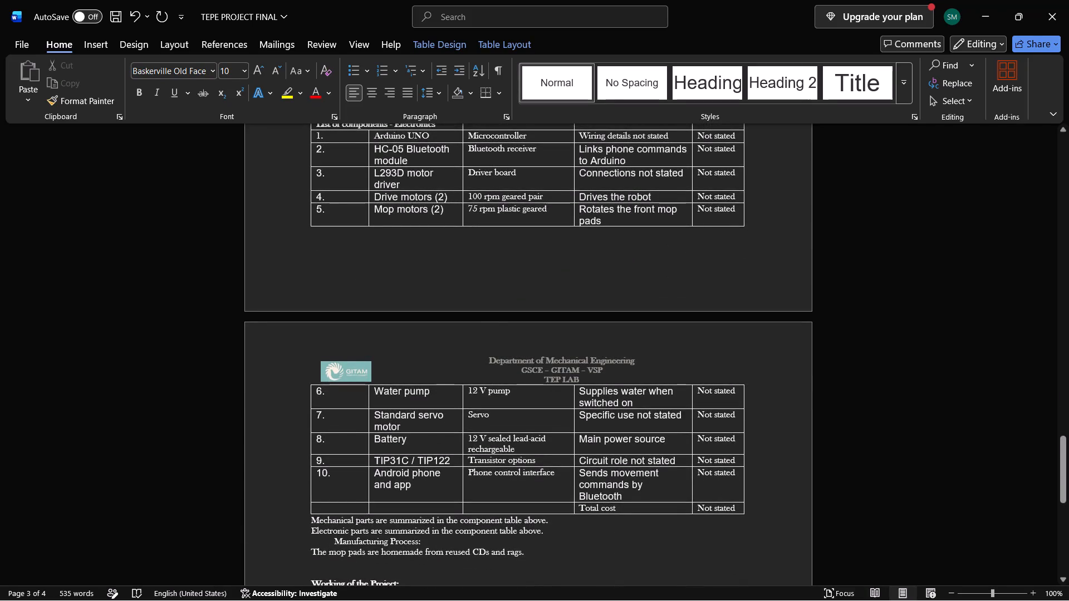
{"action": "scroll", "coordinate": [550, 367], "scroll_direction": "down", "scroll_amount": 1}
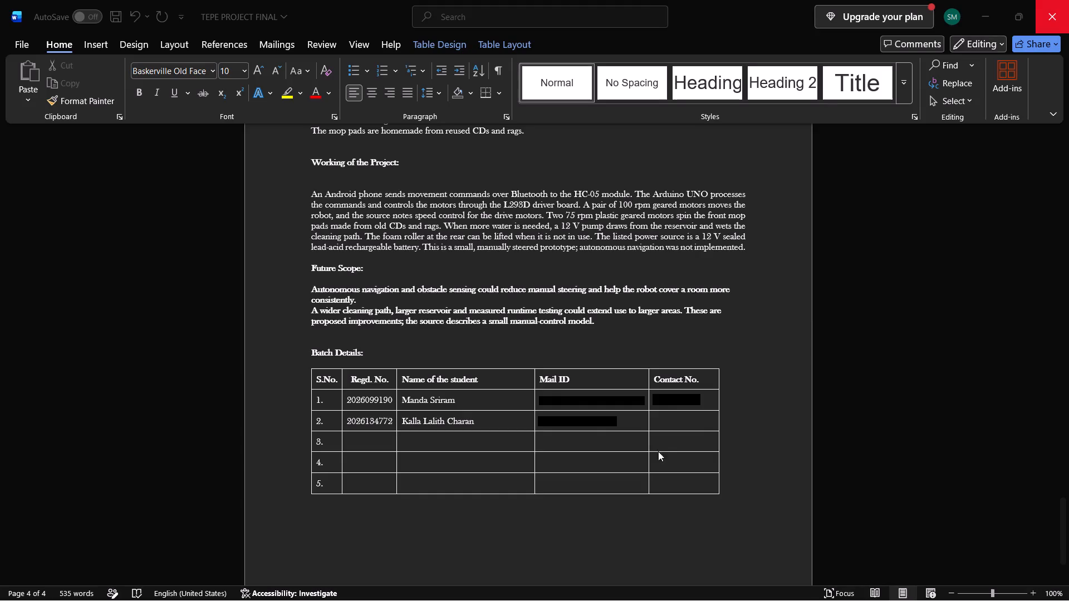
Complete the second student's Mail ID in row 2 of the Batch Details table with the ending ".edu".
{"action": "left_click", "coordinate": [624, 418]}
{"action": "type", "text": ".edu"}
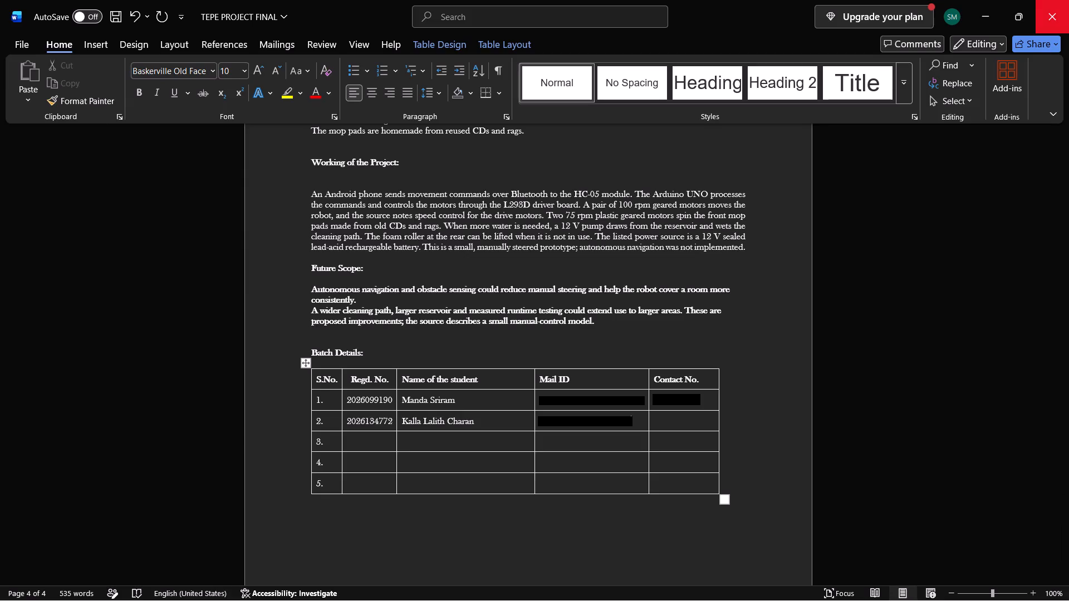
Look over the report's pages, from the Batch Details table back through the component tables, app design and robot design images.
{"action": "left_click", "coordinate": [665, 420]}
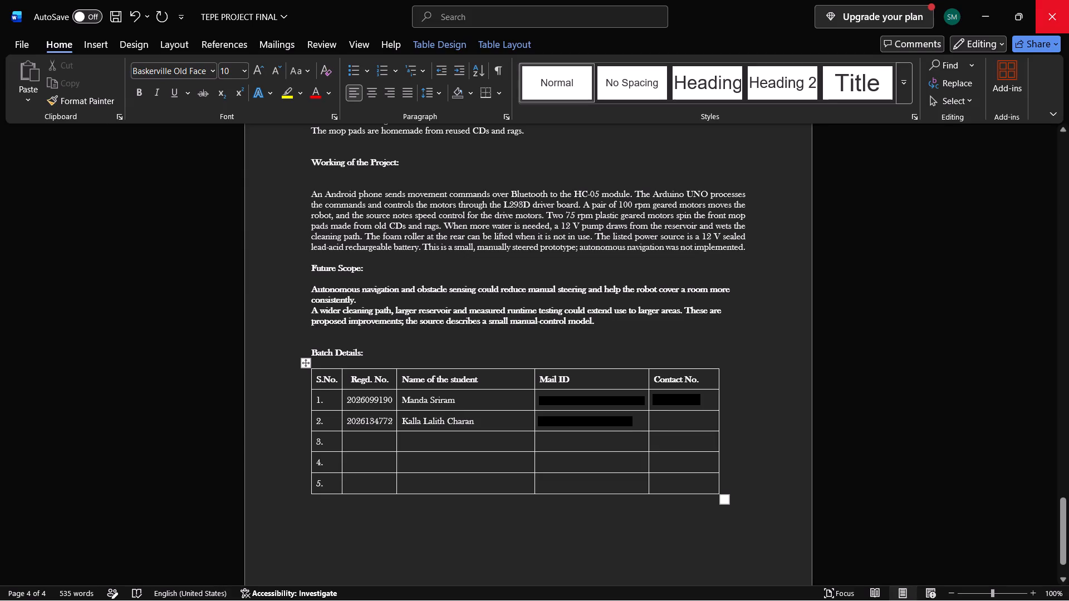
{"action": "scroll", "coordinate": [684, 346], "scroll_direction": "up", "scroll_amount": 1}
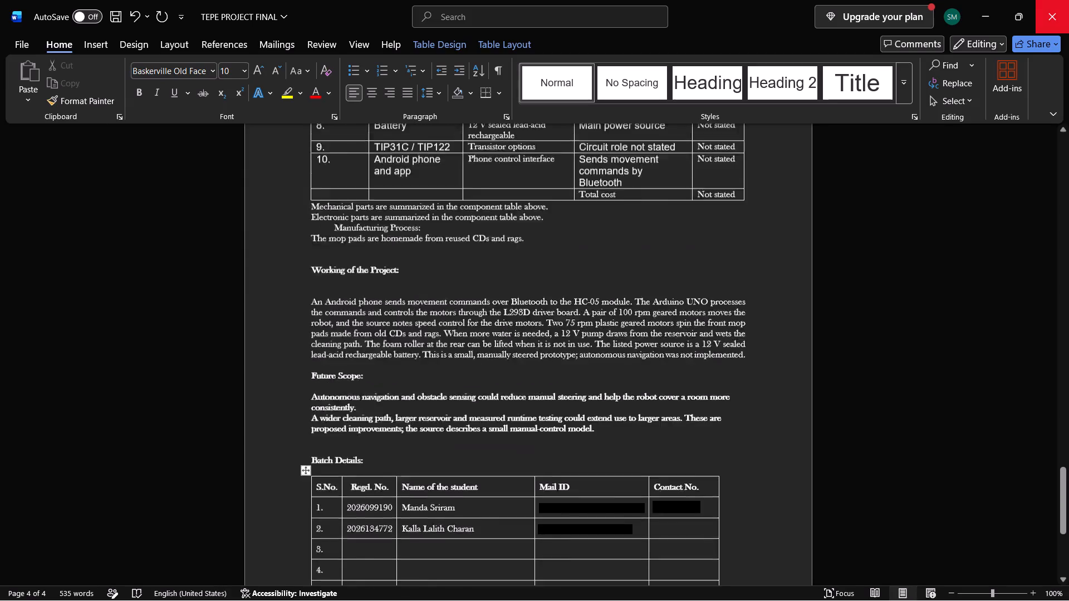
{"action": "scroll", "coordinate": [684, 346], "scroll_direction": "up", "scroll_amount": 2}
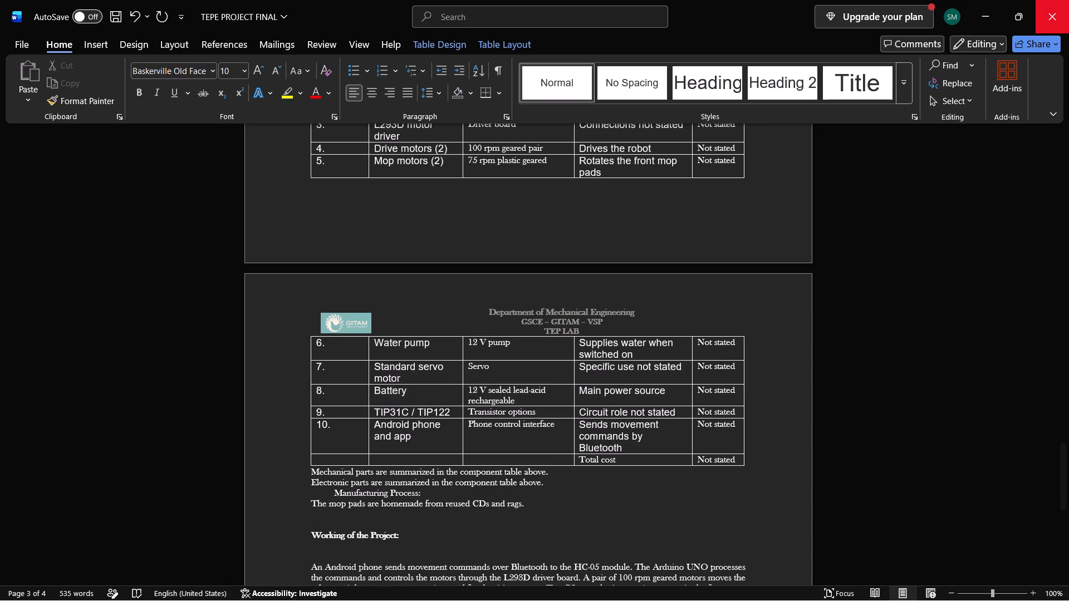
{"action": "scroll", "coordinate": [684, 346], "scroll_direction": "down", "scroll_amount": 7}
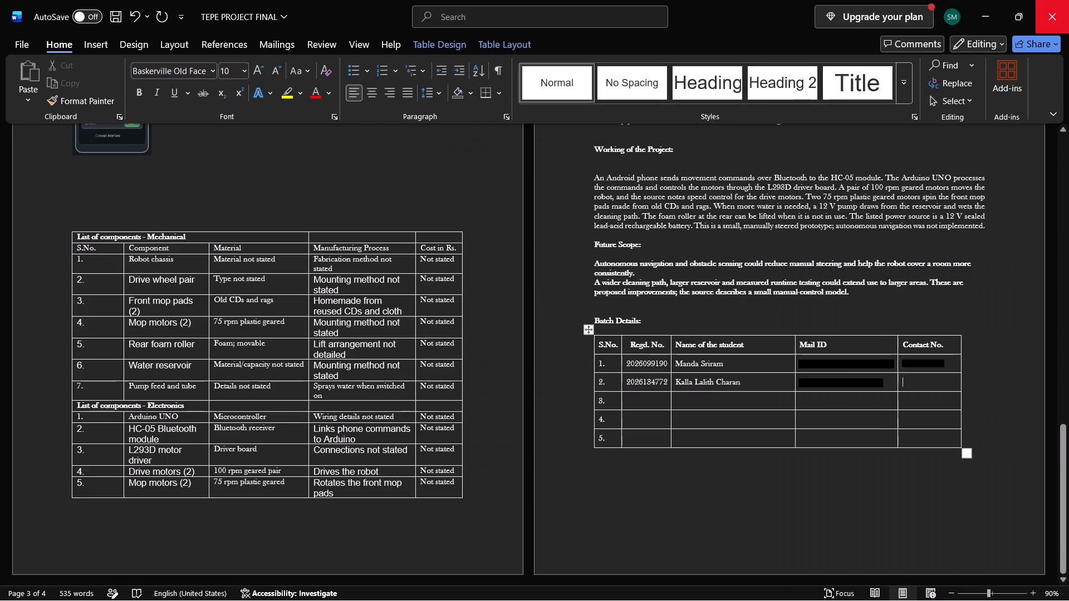
{"action": "scroll", "coordinate": [684, 346], "scroll_direction": "up", "scroll_amount": 1}
{"action": "scroll", "coordinate": [684, 346], "scroll_direction": "up", "scroll_amount": 4, "text": "ctrl"}
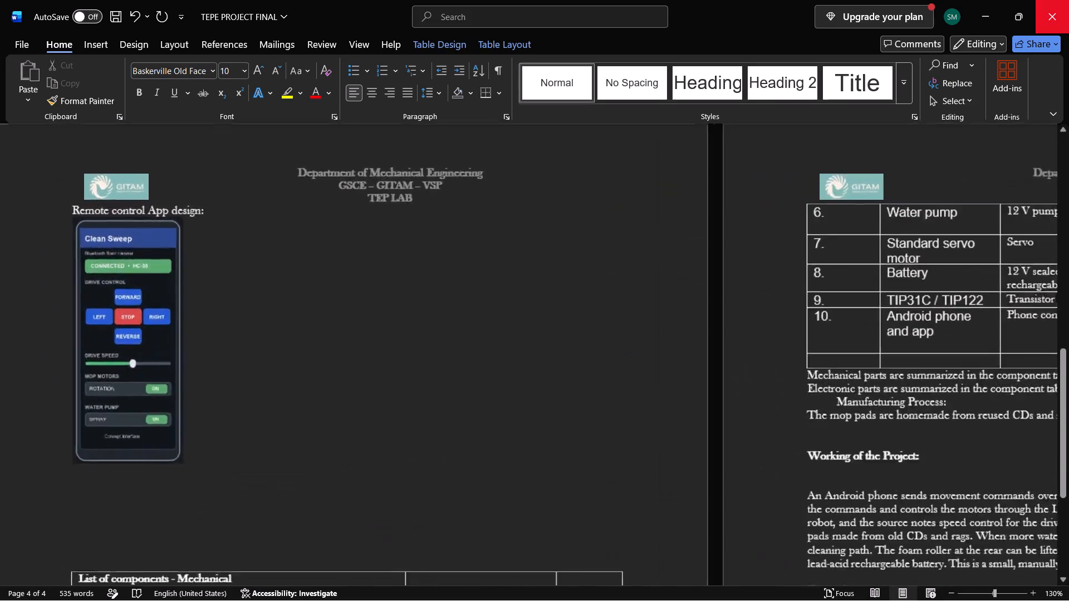
{"action": "scroll", "coordinate": [684, 346], "scroll_direction": "down", "scroll_amount": 8, "text": "ctrl"}
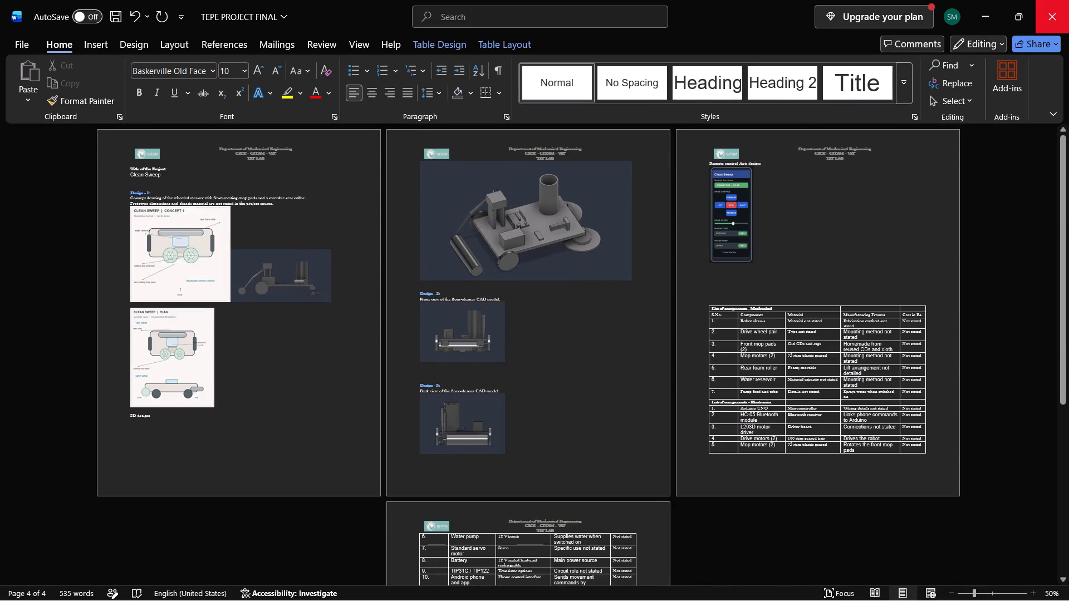
{"action": "scroll", "coordinate": [700, 347], "scroll_direction": "down", "scroll_amount": 1}
{"action": "scroll", "coordinate": [700, 347], "scroll_direction": "down", "scroll_amount": 4, "text": "ctrl"}
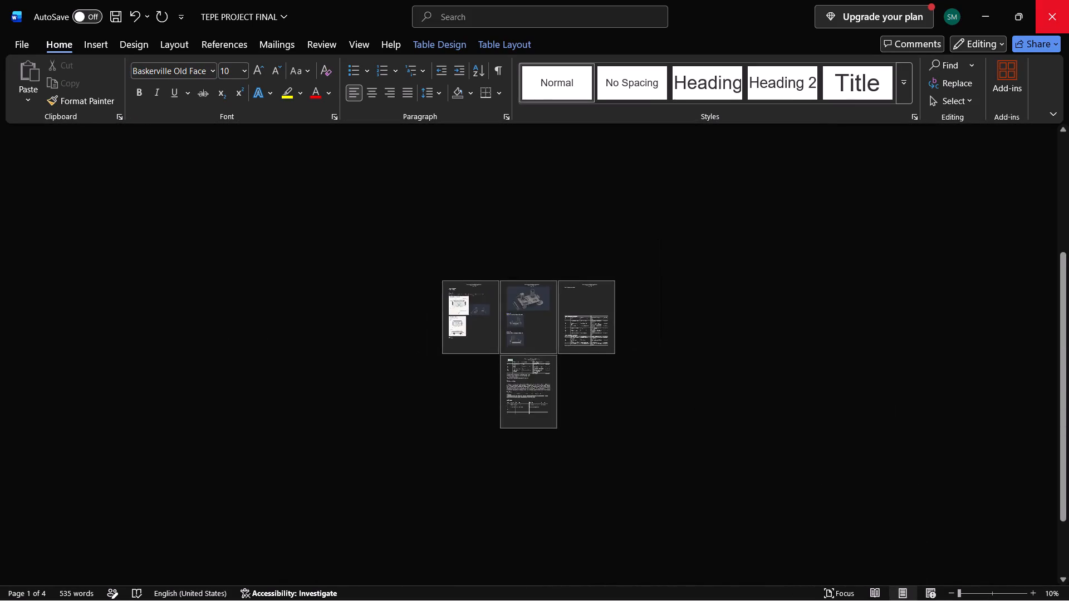
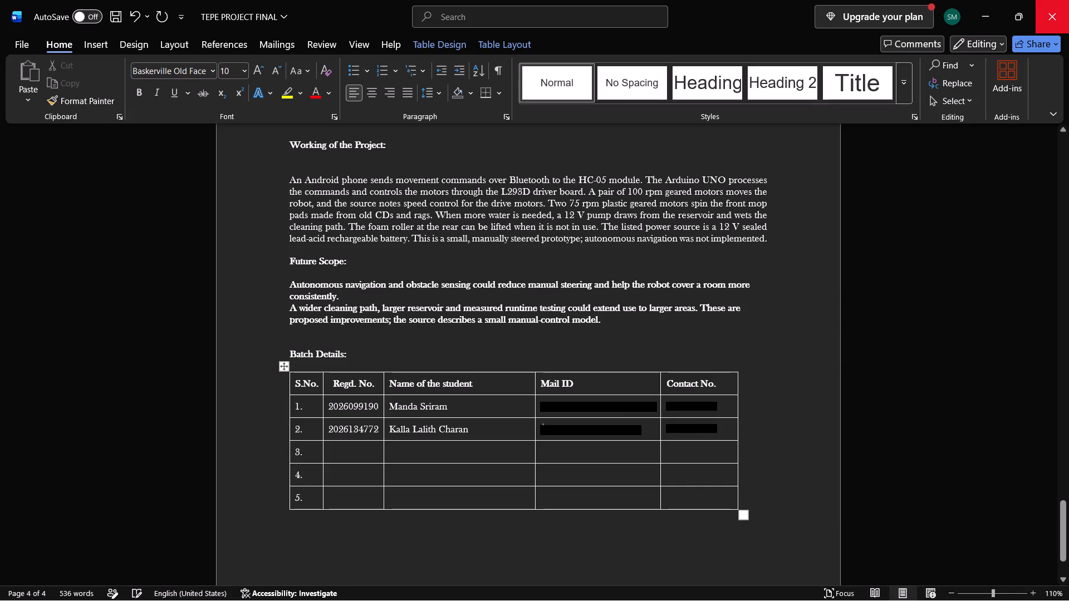
Correct one character of the second student's Mail ID in row 2 of the Batch Details table to "l".
{"action": "key", "text": "BackSpace"}
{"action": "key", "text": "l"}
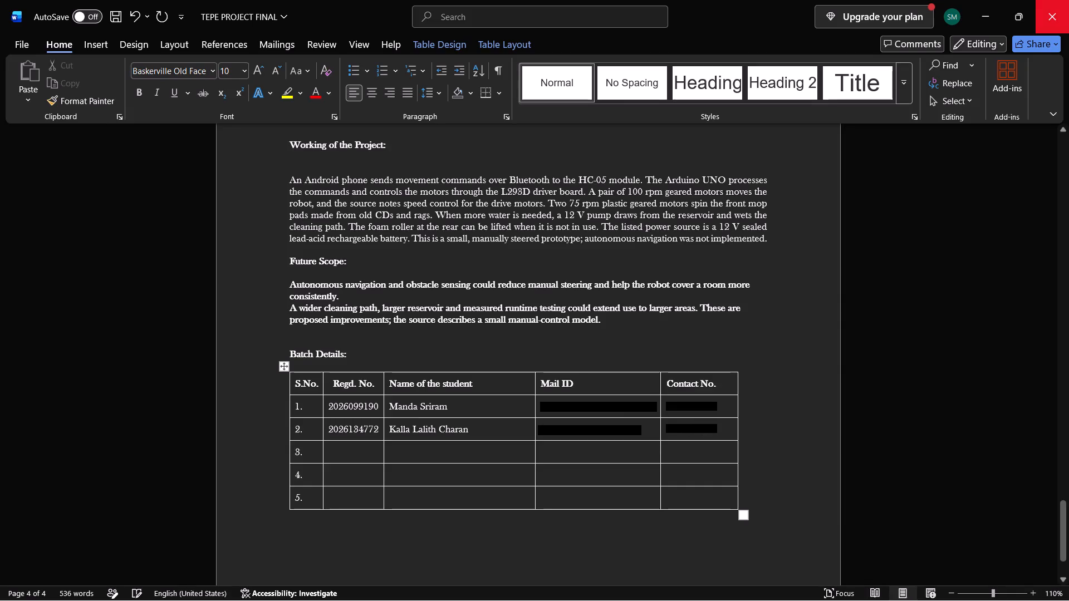
Fill in the third student's registration number and full name in row 3 of the Batch Details table.
{"action": "left_click", "coordinate": [363, 450]}
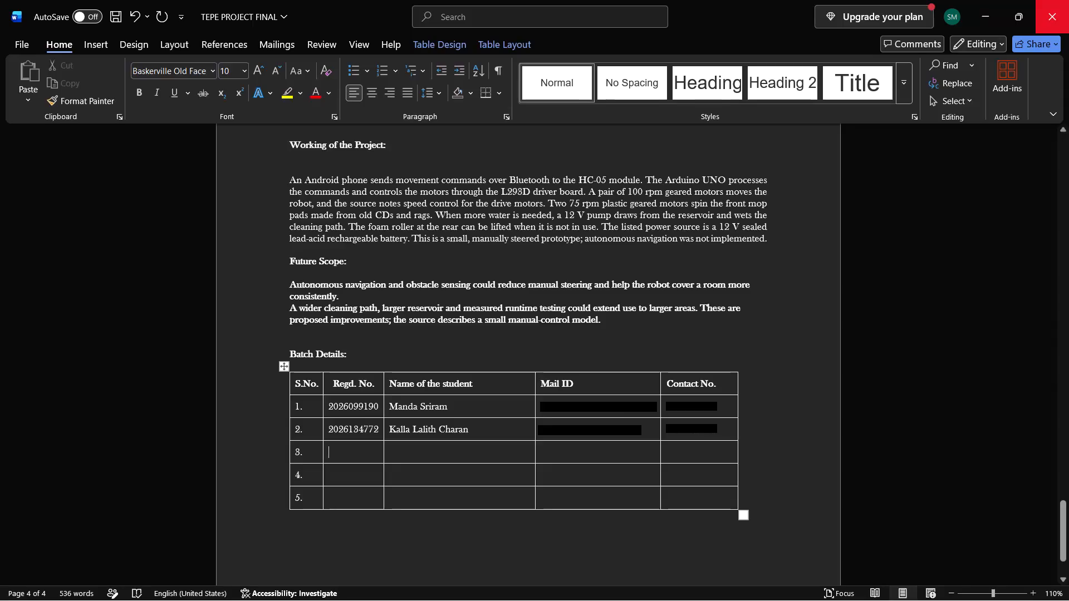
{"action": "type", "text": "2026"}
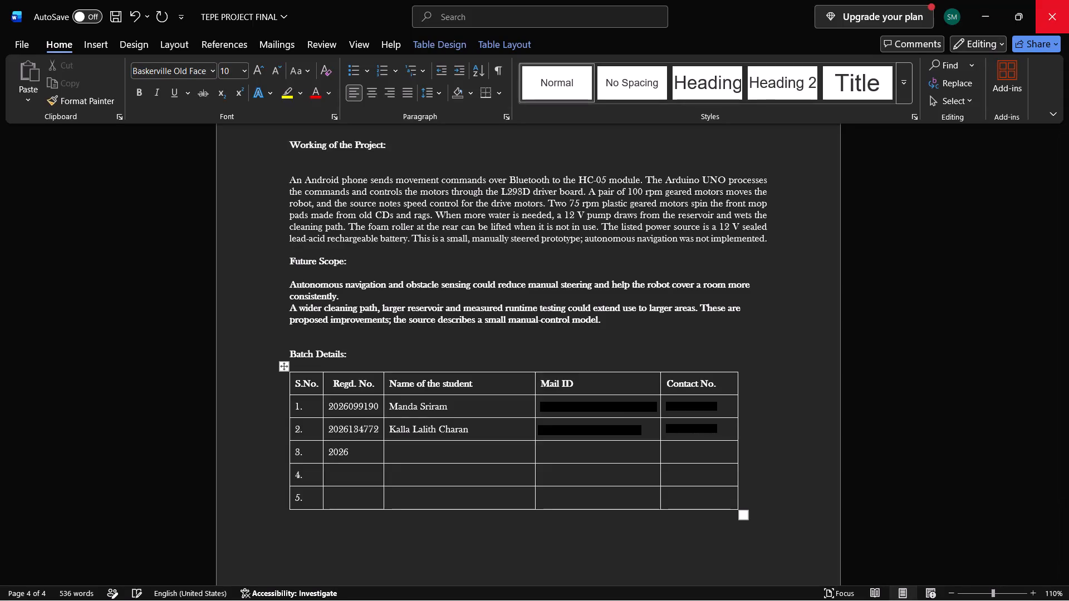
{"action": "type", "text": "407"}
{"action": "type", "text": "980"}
{"action": "left_click", "coordinate": [406, 454]}
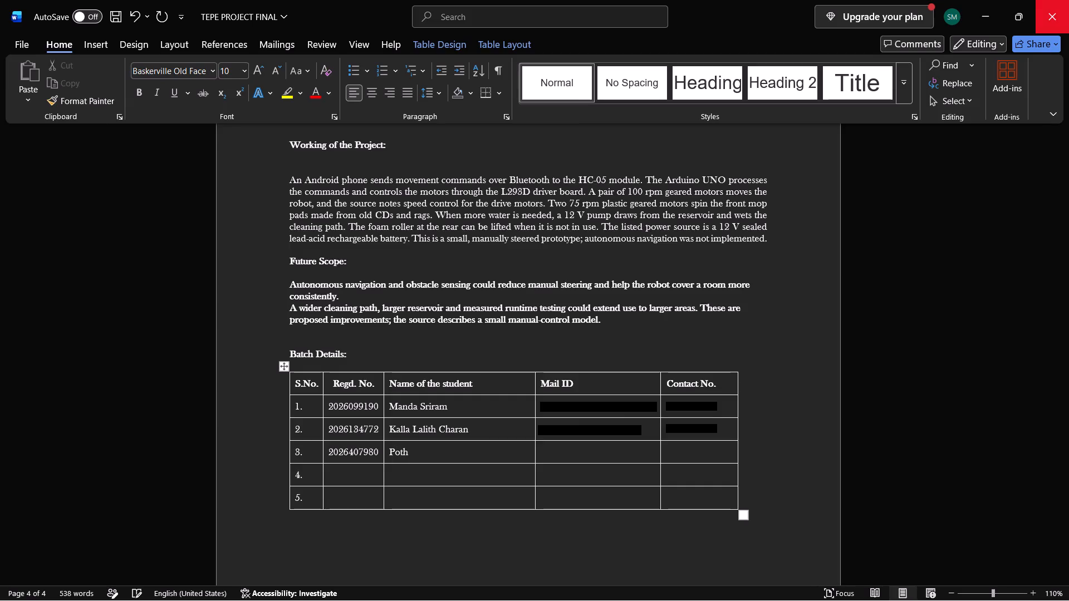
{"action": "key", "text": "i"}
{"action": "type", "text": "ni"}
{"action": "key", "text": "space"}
Enter the third student's e-mail address in the Mail ID column of row 3.
{"action": "left_click", "coordinate": [567, 450]}
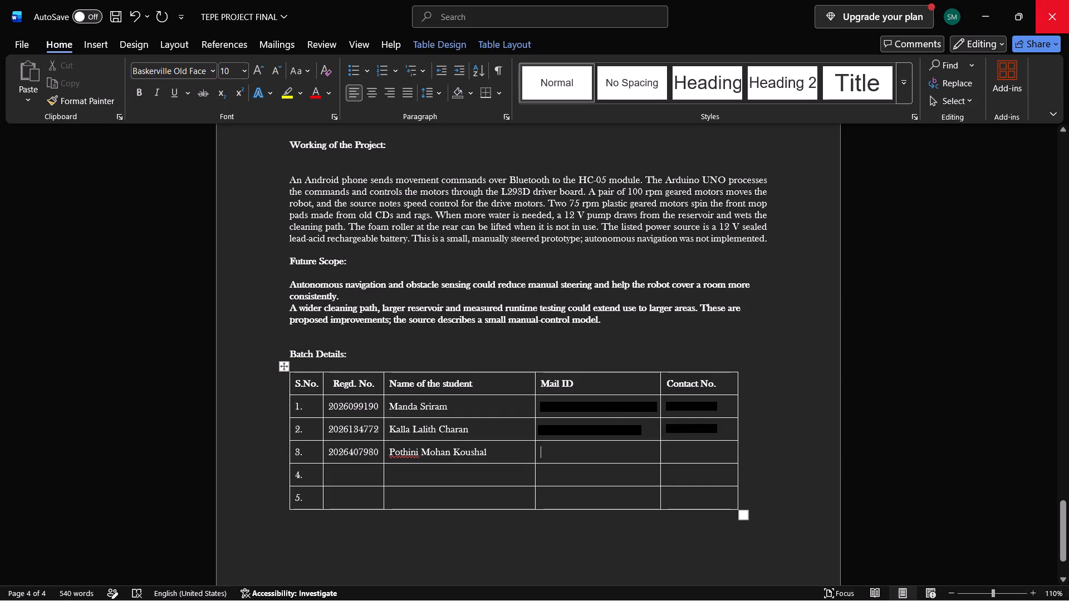
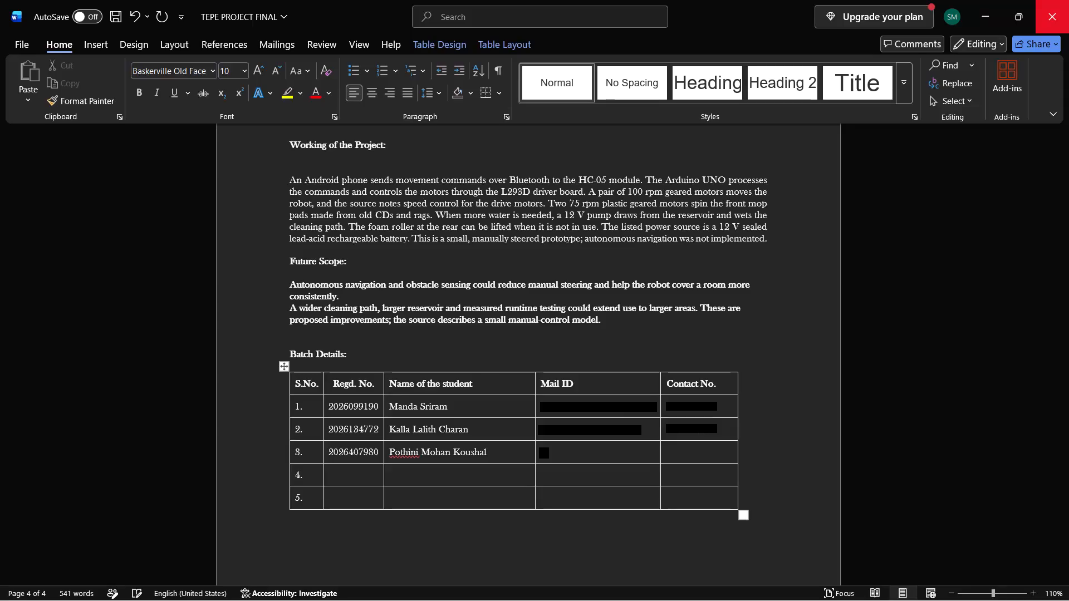
Continue entering the third student's e-mail address in the Mail ID column of row 3.
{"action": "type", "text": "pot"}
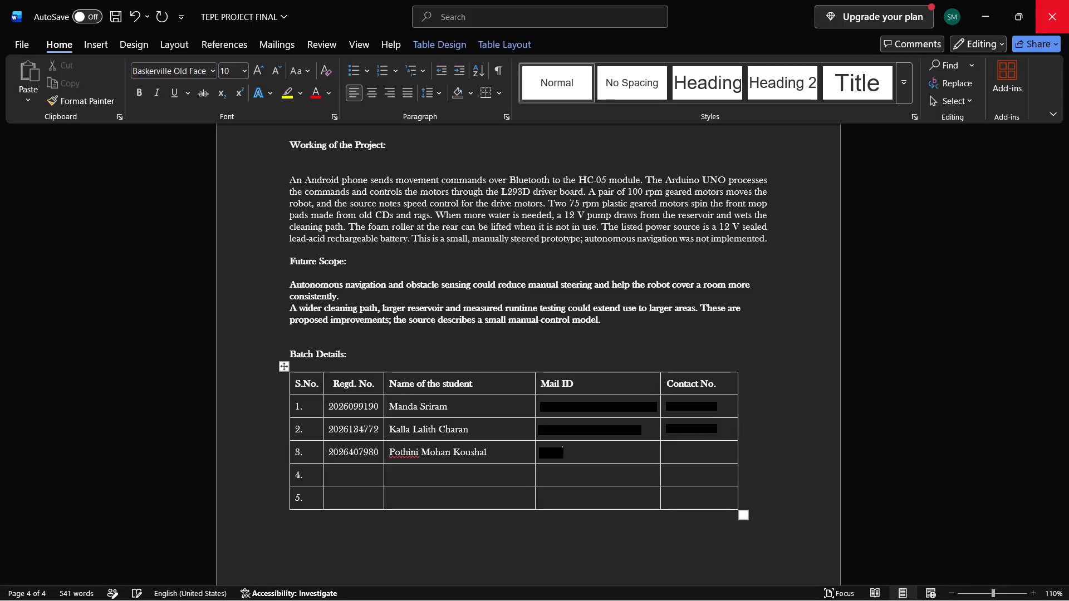
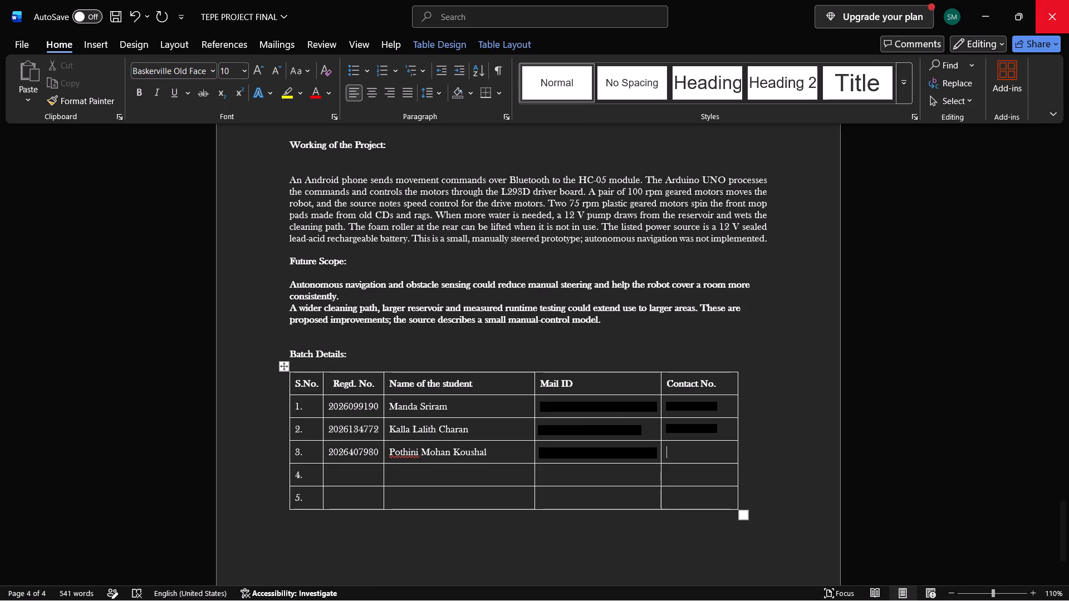
Enter the third student's phone number in the Contact No. column of row 3 in the Batch Details table.
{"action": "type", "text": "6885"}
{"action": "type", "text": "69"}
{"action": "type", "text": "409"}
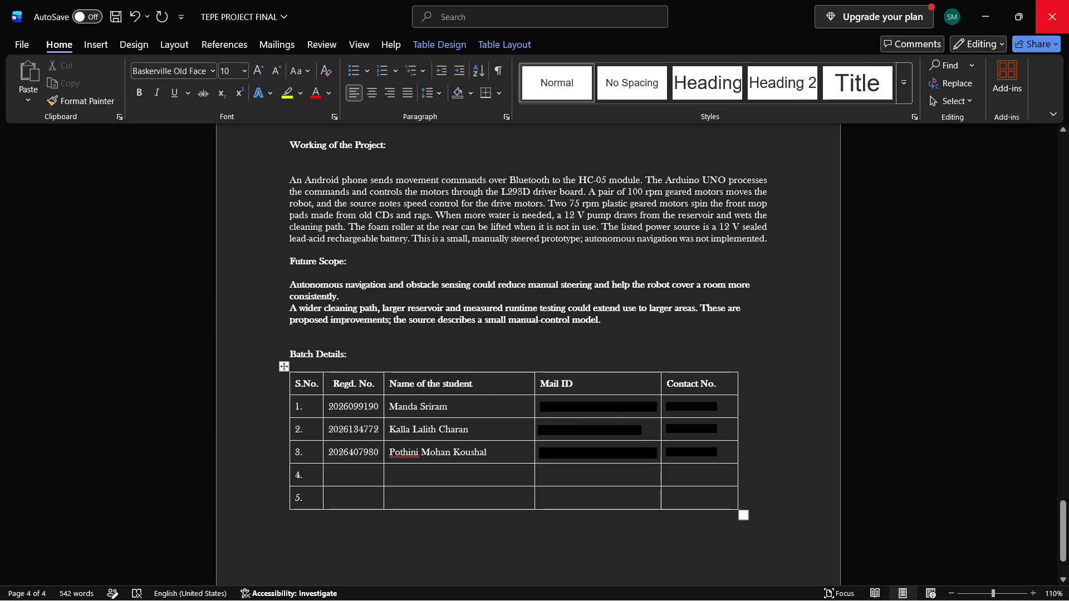
Enter the fourth student's registration number in the Regd. No. column of row 4.
{"action": "left_click", "coordinate": [370, 477]}
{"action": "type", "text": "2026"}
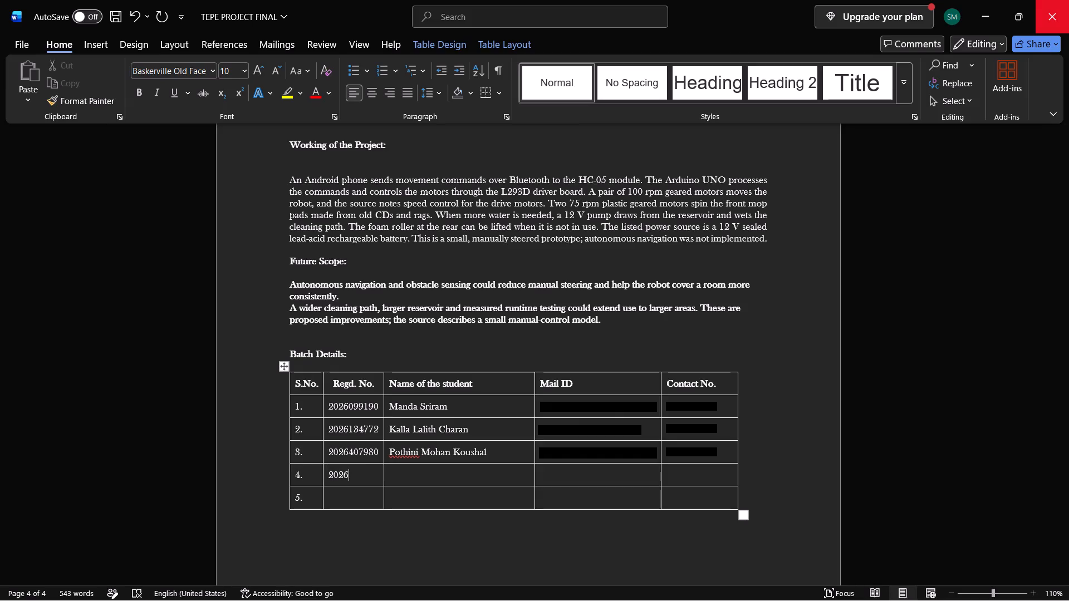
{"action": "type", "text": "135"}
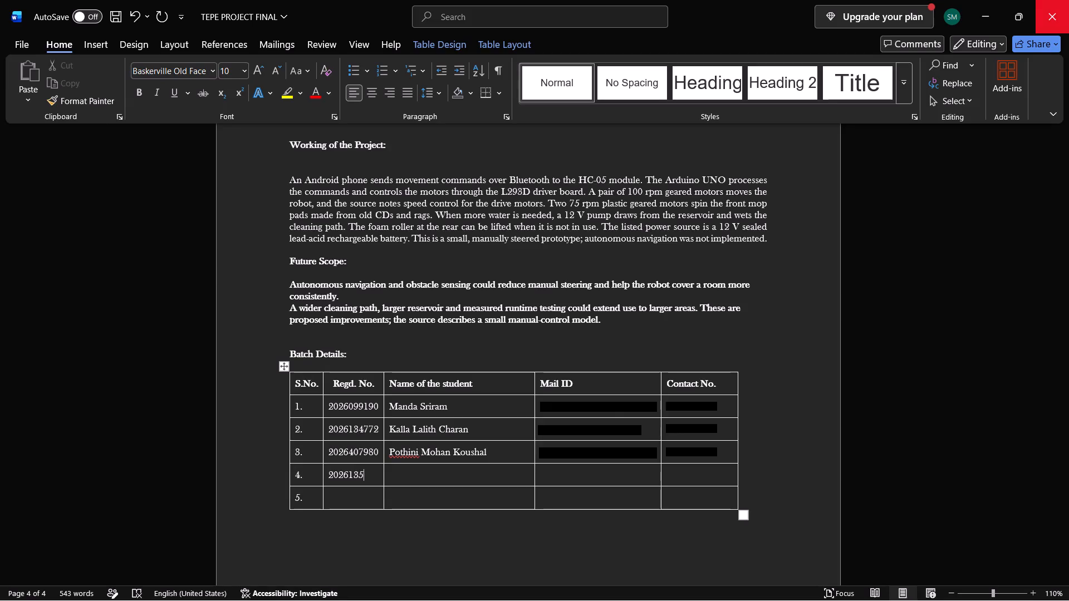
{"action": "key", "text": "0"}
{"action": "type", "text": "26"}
Begin the fourth student's entry in the Name of the student column of row 4.
{"action": "left_click", "coordinate": [494, 479]}
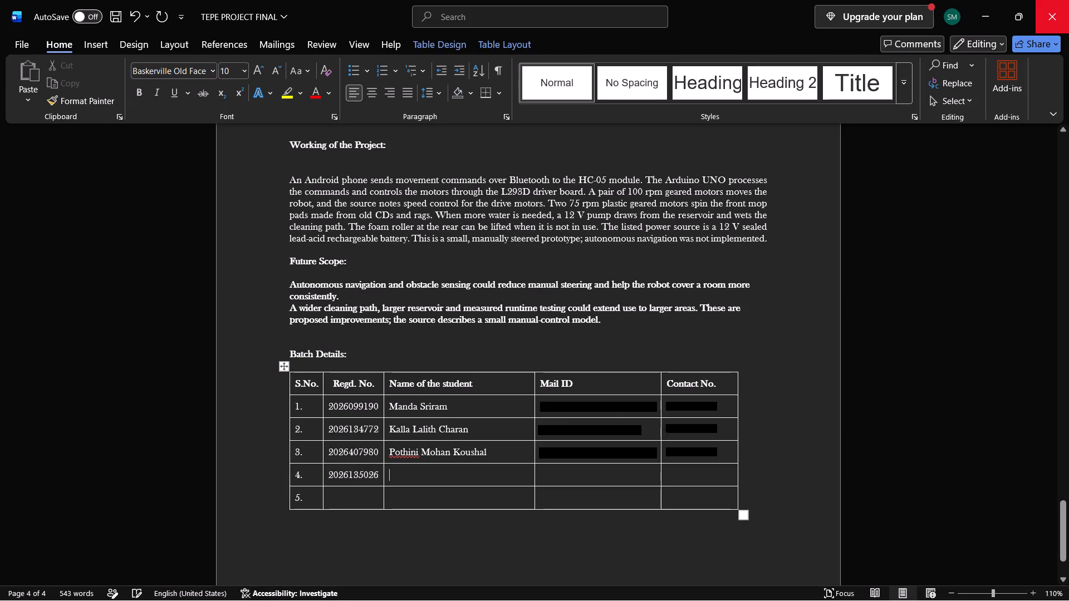
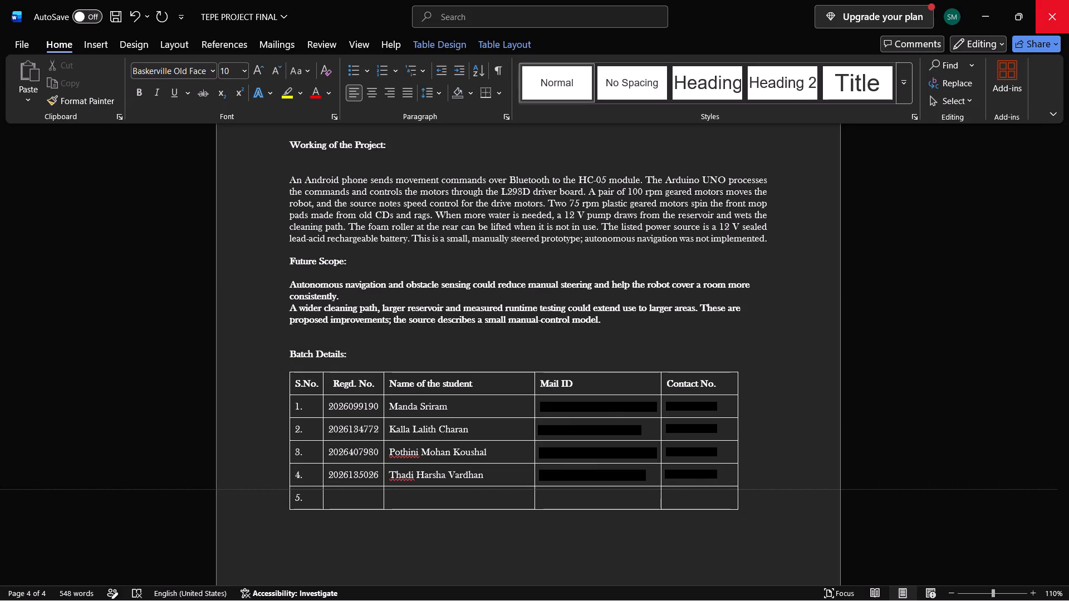
Try to shrink the Batch Details table so that it ends below the fourth student's row.
{"action": "left_click_drag", "start_coordinate": [689, 486], "coordinate": [689, 485]}
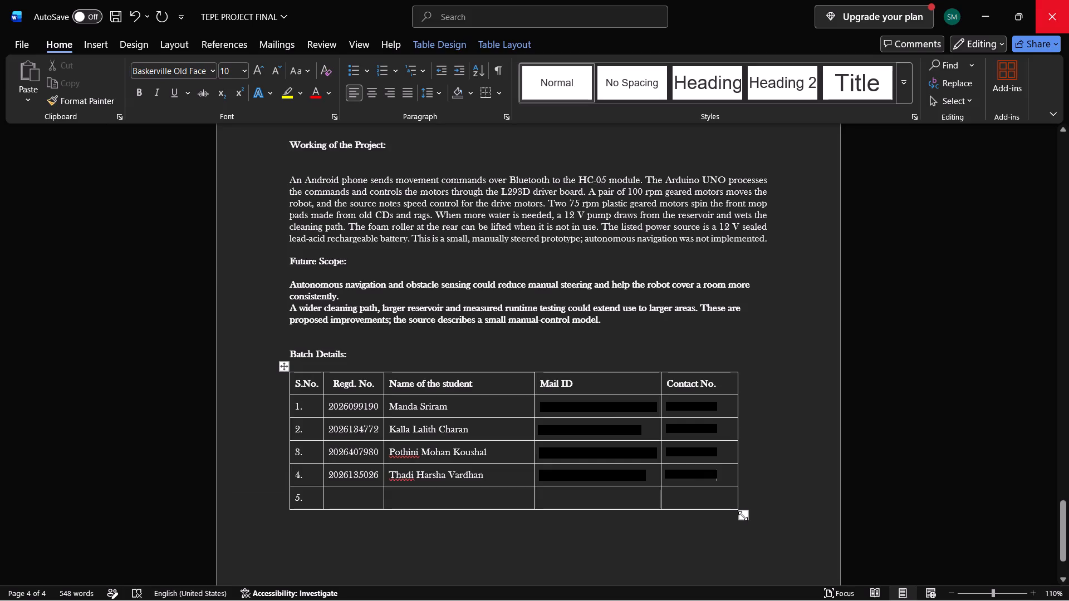
{"action": "left_click_drag", "start_coordinate": [746, 518], "coordinate": [741, 493]}
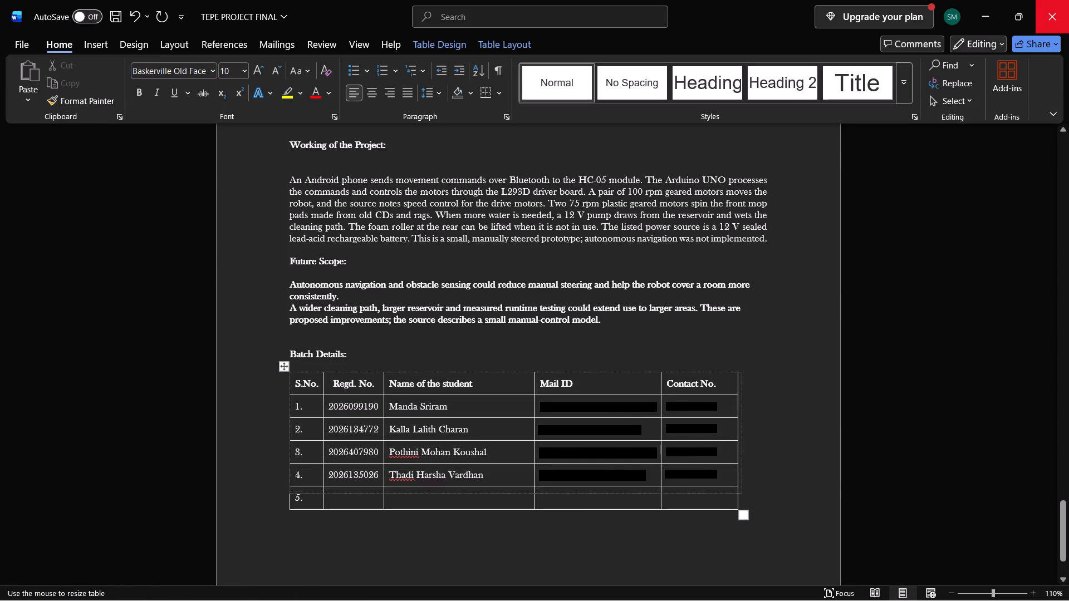
{"action": "left_click_drag", "start_coordinate": [741, 493], "coordinate": [737, 488]}
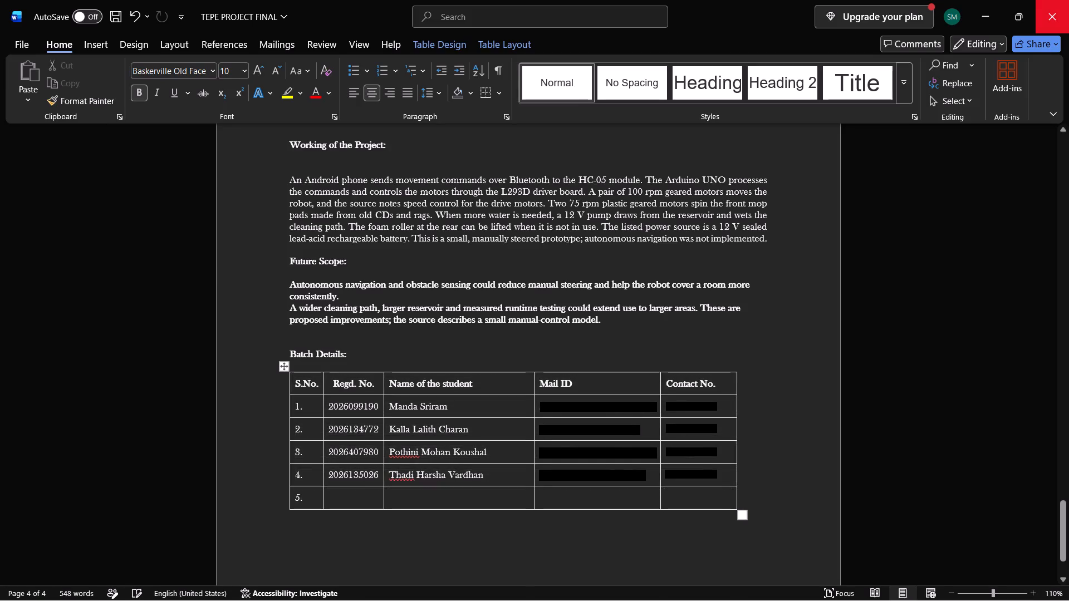
Delete the empty row 5 from the Batch Details table.
{"action": "left_click", "coordinate": [292, 496]}
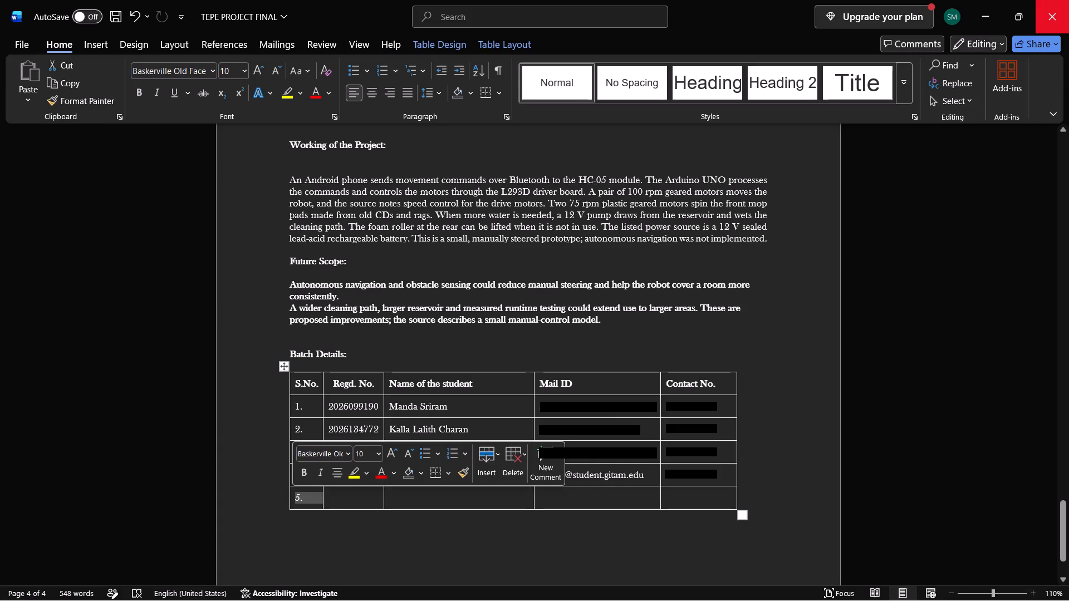
{"action": "left_click", "coordinate": [512, 450]}
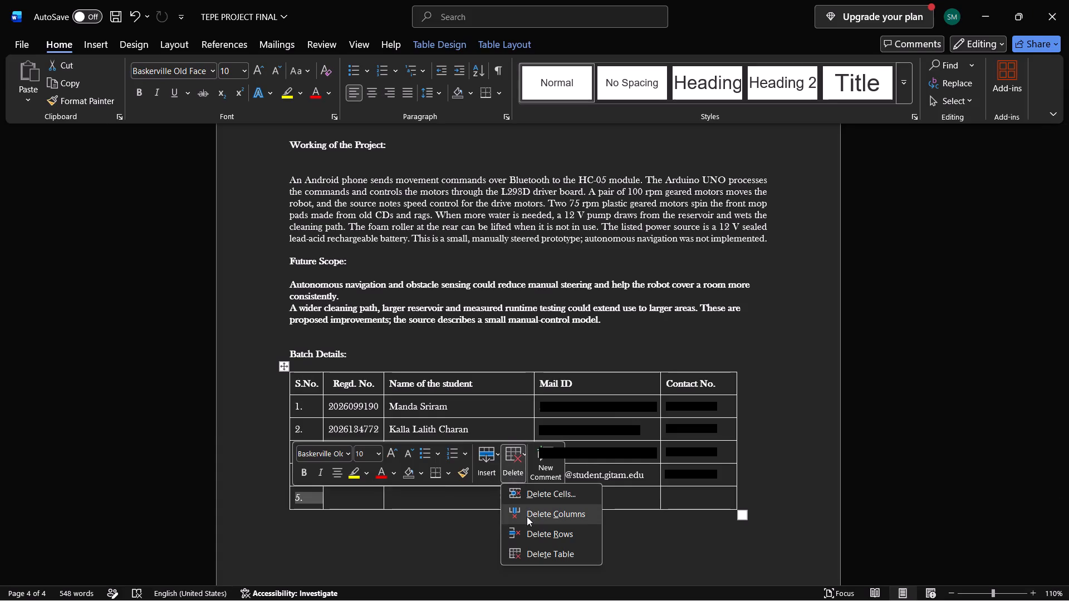
{"action": "left_click", "coordinate": [519, 539]}
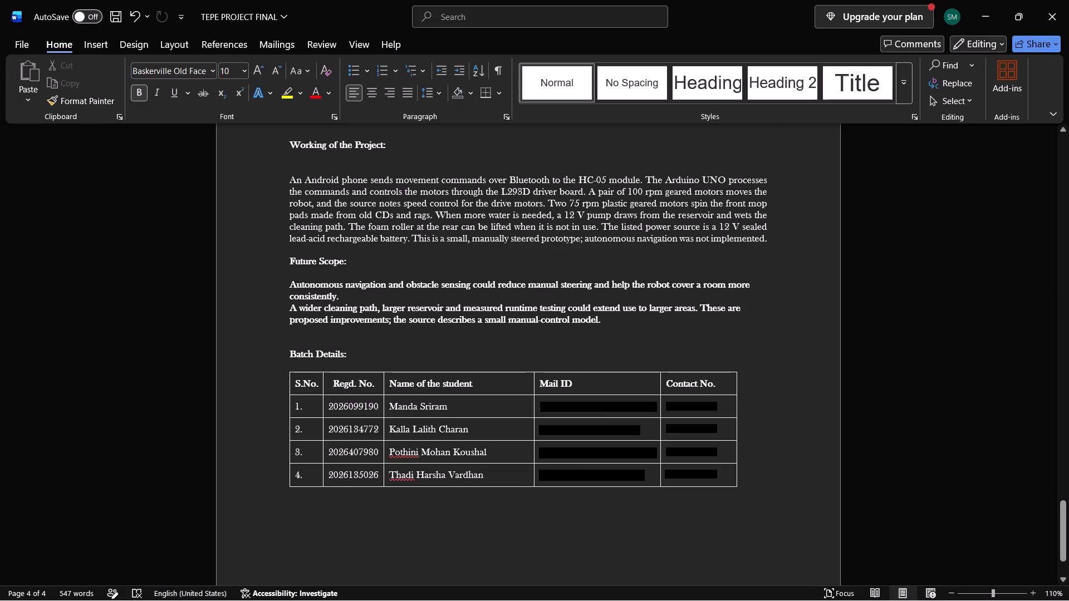
Review the report backwards from the Batch Details table through the component lists to the CAD model images.
{"action": "scroll", "coordinate": [751, 339], "scroll_direction": "up", "scroll_amount": 1}
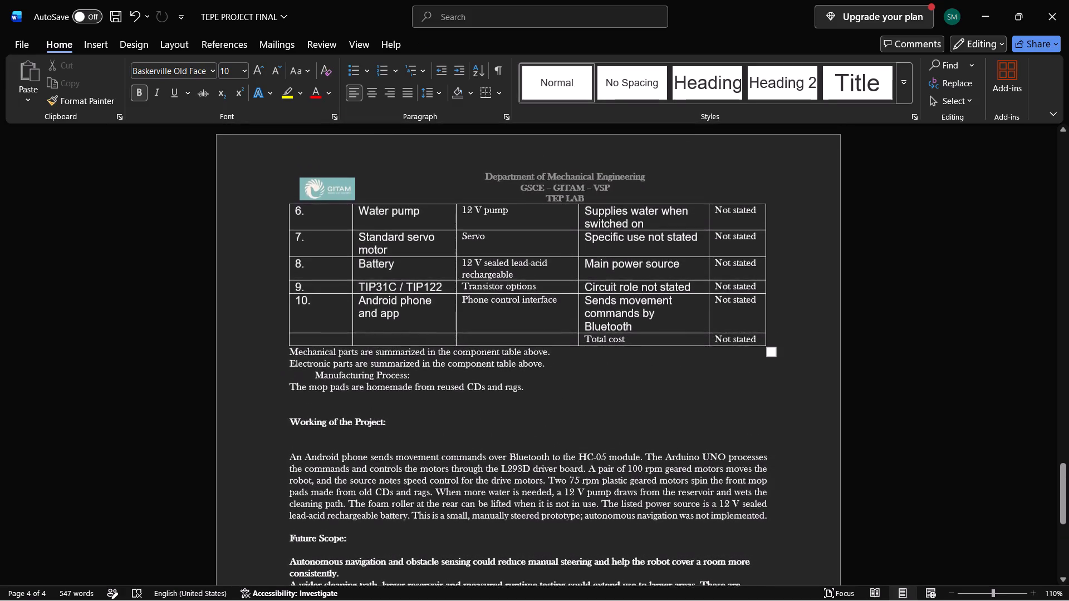
{"action": "scroll", "coordinate": [751, 339], "scroll_direction": "up", "scroll_amount": 2}
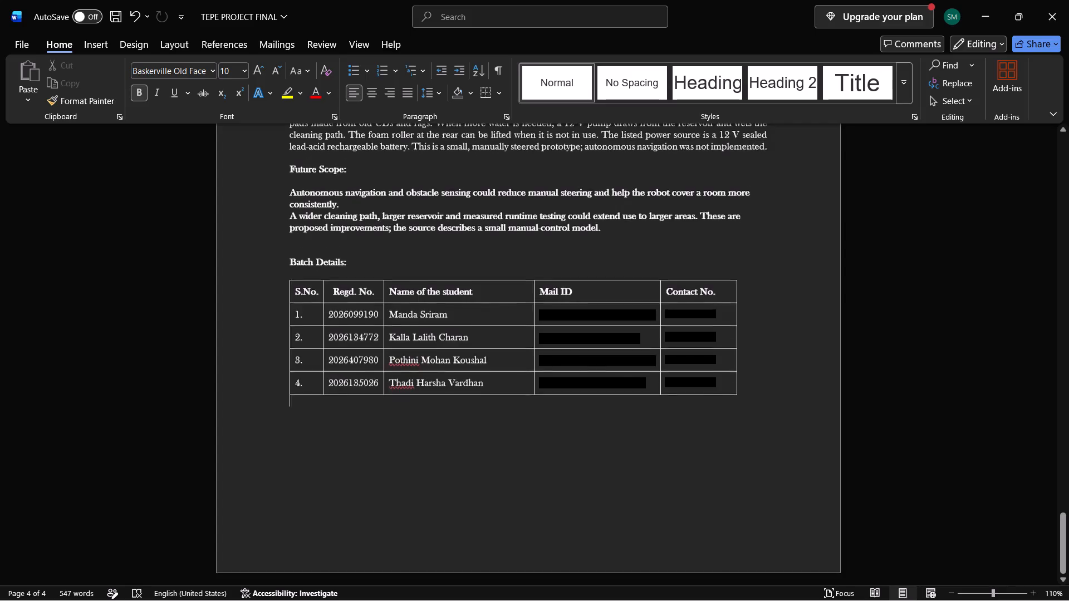
{"action": "scroll", "coordinate": [751, 339], "scroll_direction": "up", "scroll_amount": 2}
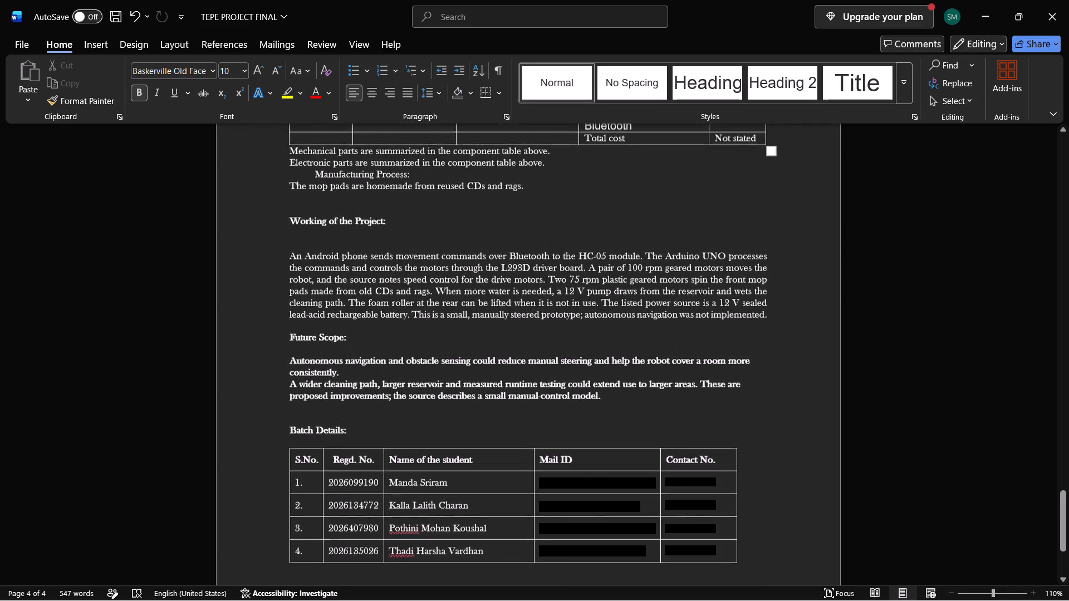
{"action": "scroll", "coordinate": [751, 339], "scroll_direction": "up", "scroll_amount": 6}
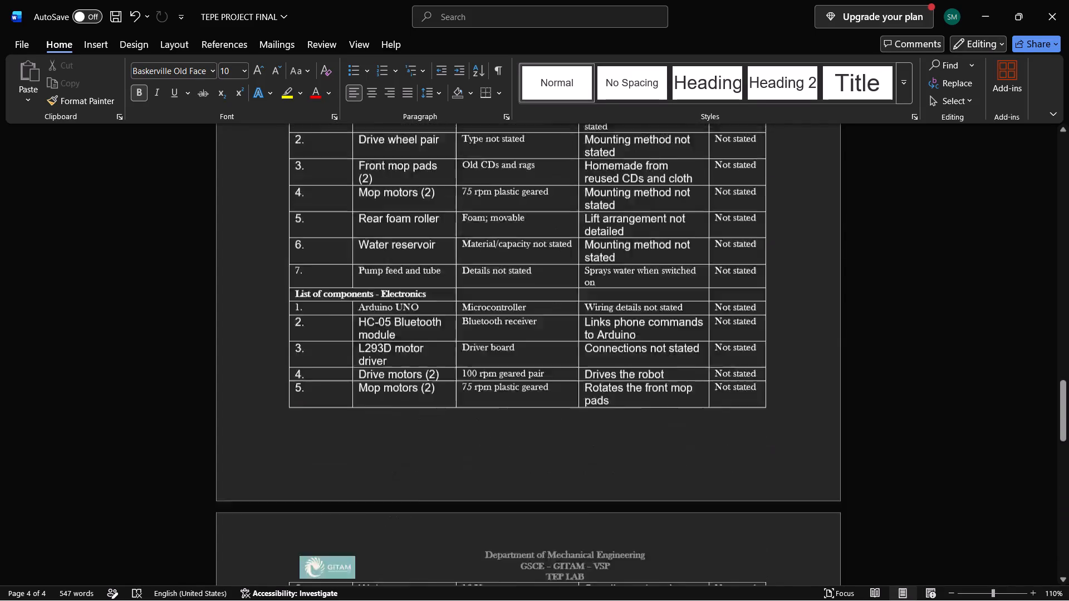
{"action": "scroll", "coordinate": [751, 339], "scroll_direction": "up", "scroll_amount": 3}
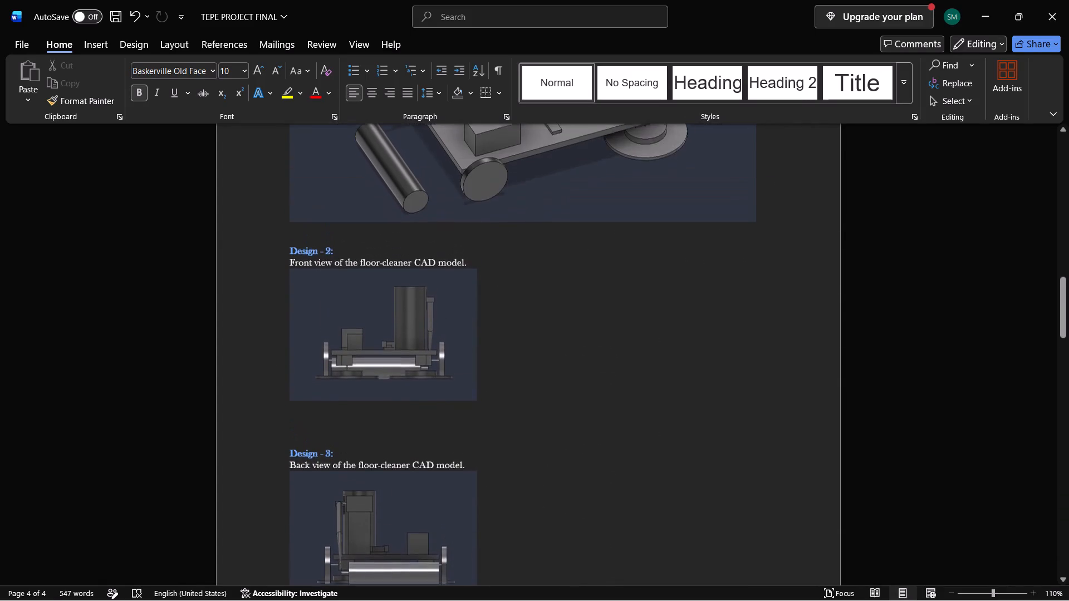
{"action": "scroll", "coordinate": [751, 339], "scroll_direction": "up", "scroll_amount": 2}
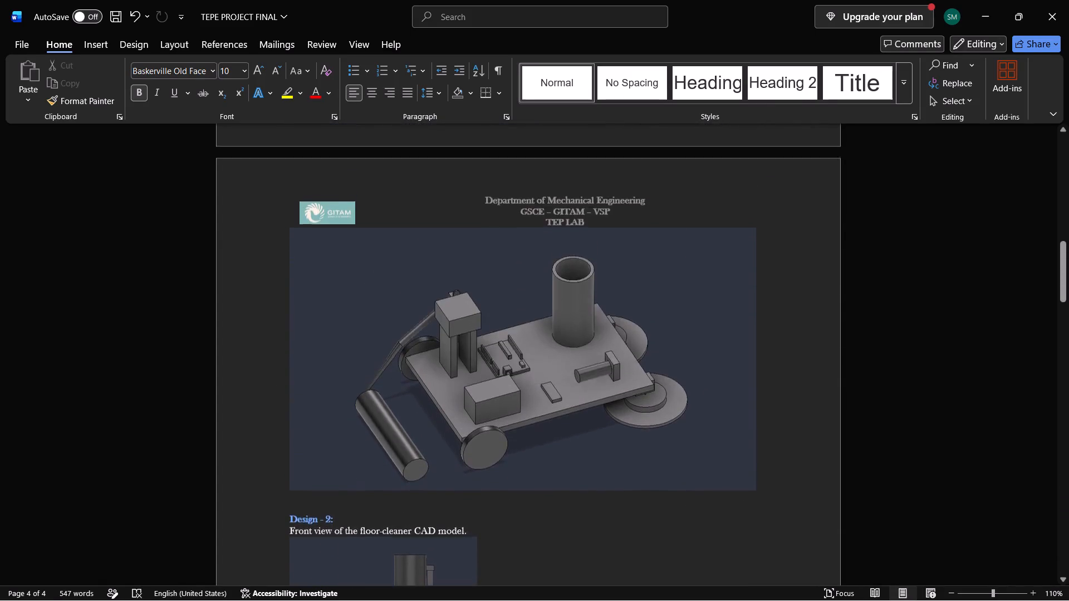
Check the Design - 2 and Design - 3 views, then the Design - 1 drawings and the project title on the first page.
{"action": "scroll", "coordinate": [751, 339], "scroll_direction": "down", "scroll_amount": 1}
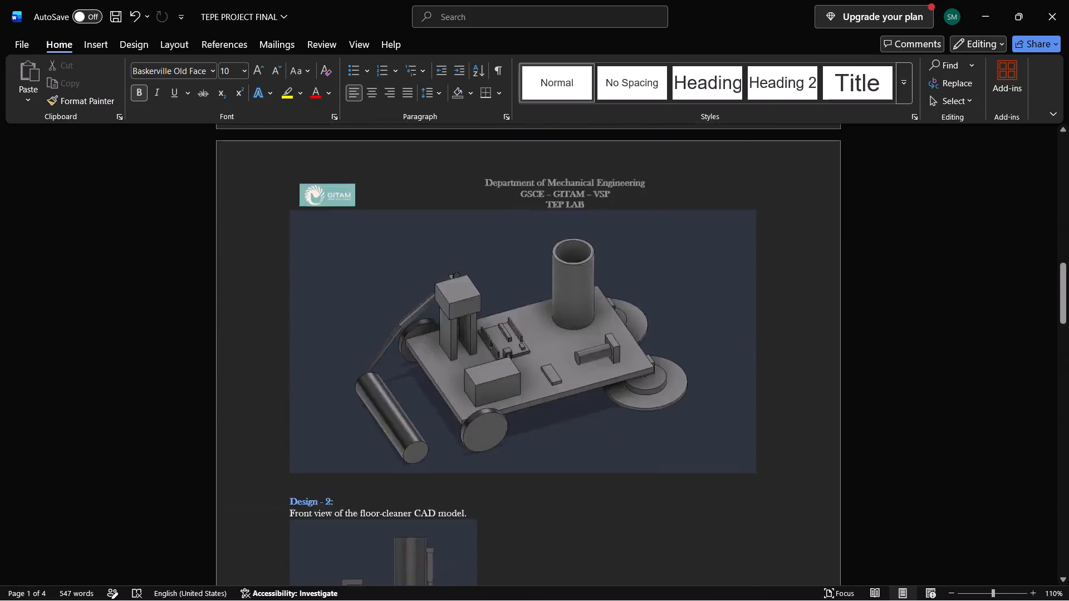
{"action": "scroll", "coordinate": [751, 339], "scroll_direction": "down", "scroll_amount": 2}
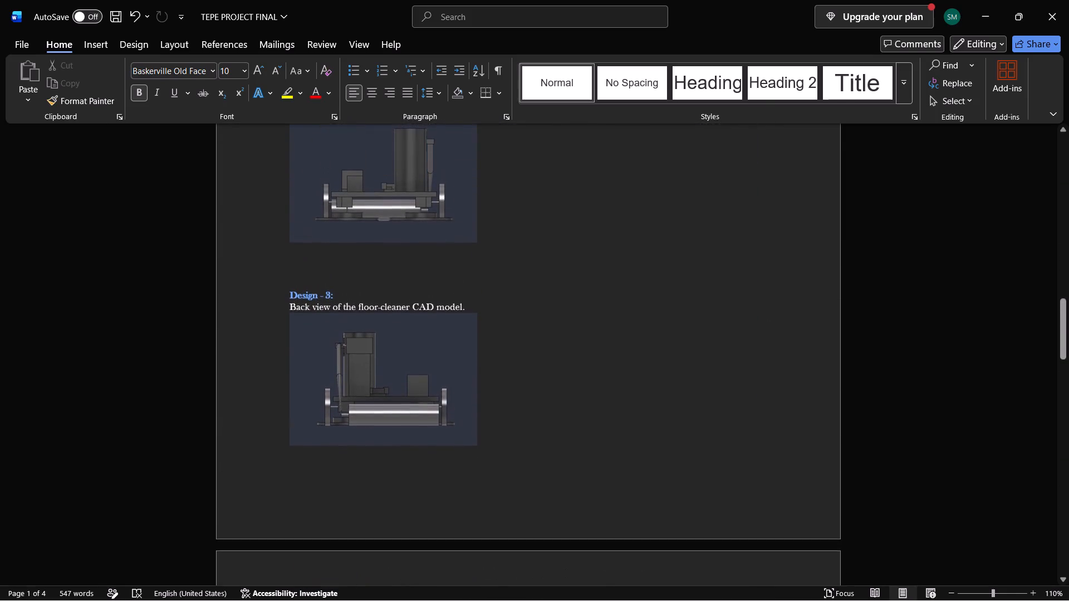
{"action": "scroll", "coordinate": [751, 339], "scroll_direction": "down", "scroll_amount": 1}
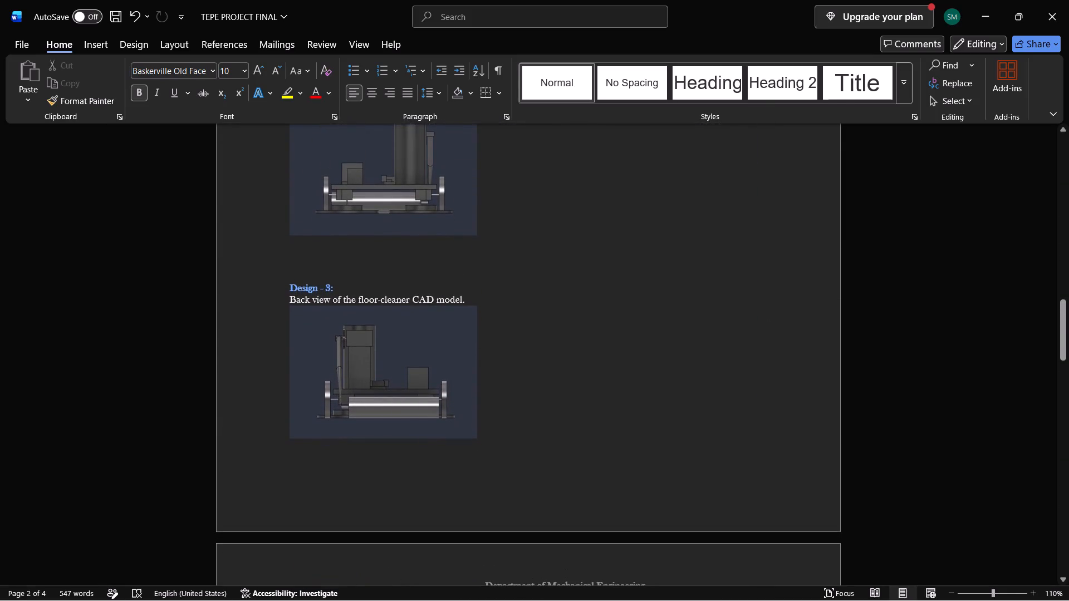
{"action": "scroll", "coordinate": [656, 460], "scroll_direction": "up", "scroll_amount": 2}
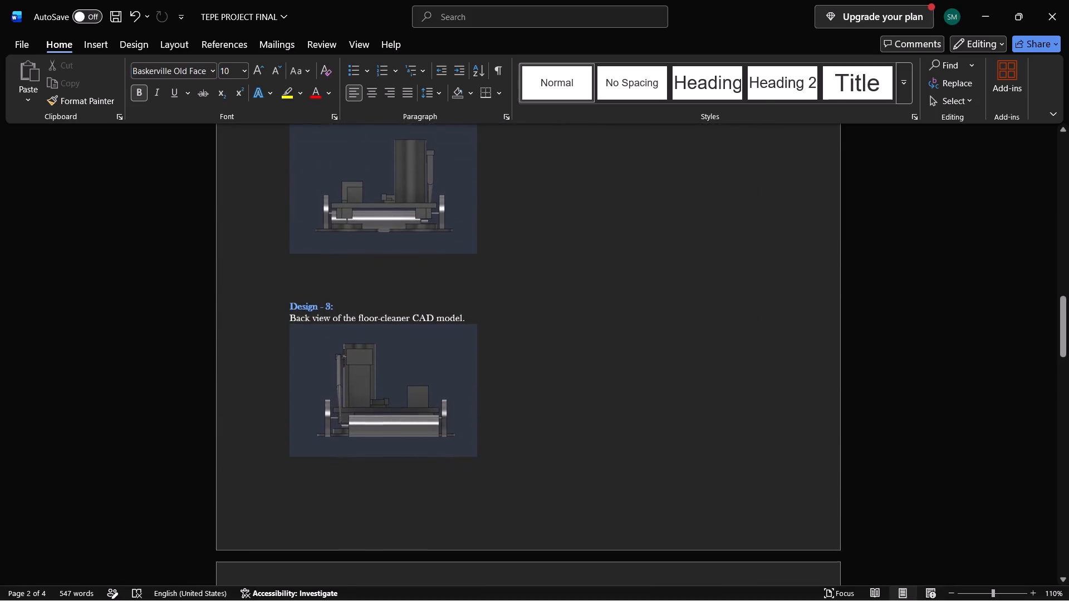
{"action": "scroll", "coordinate": [656, 460], "scroll_direction": "up", "scroll_amount": 4}
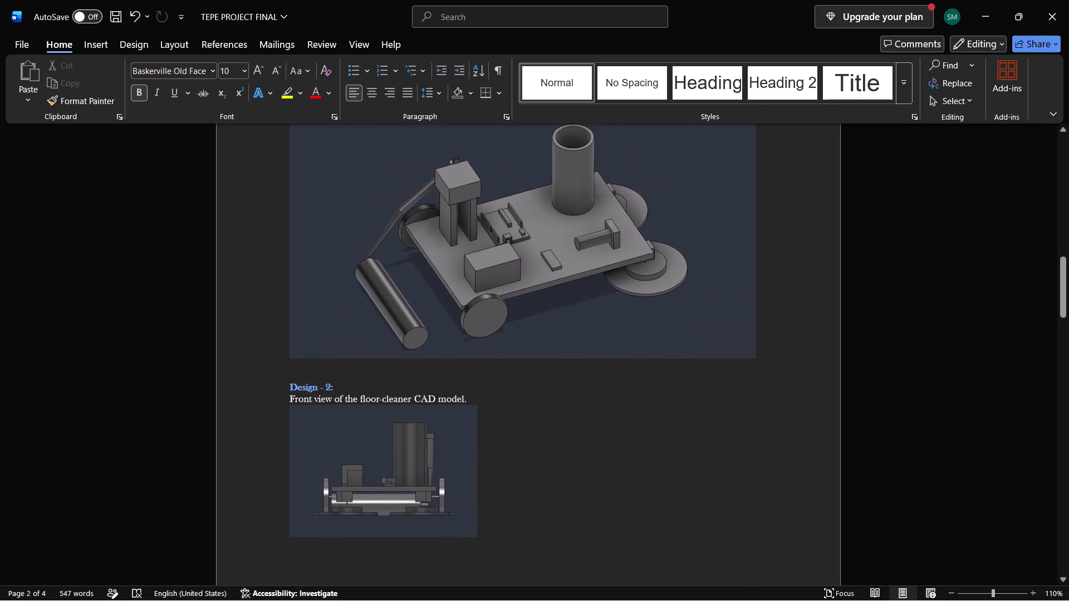
{"action": "scroll", "coordinate": [656, 460], "scroll_direction": "up", "scroll_amount": 6}
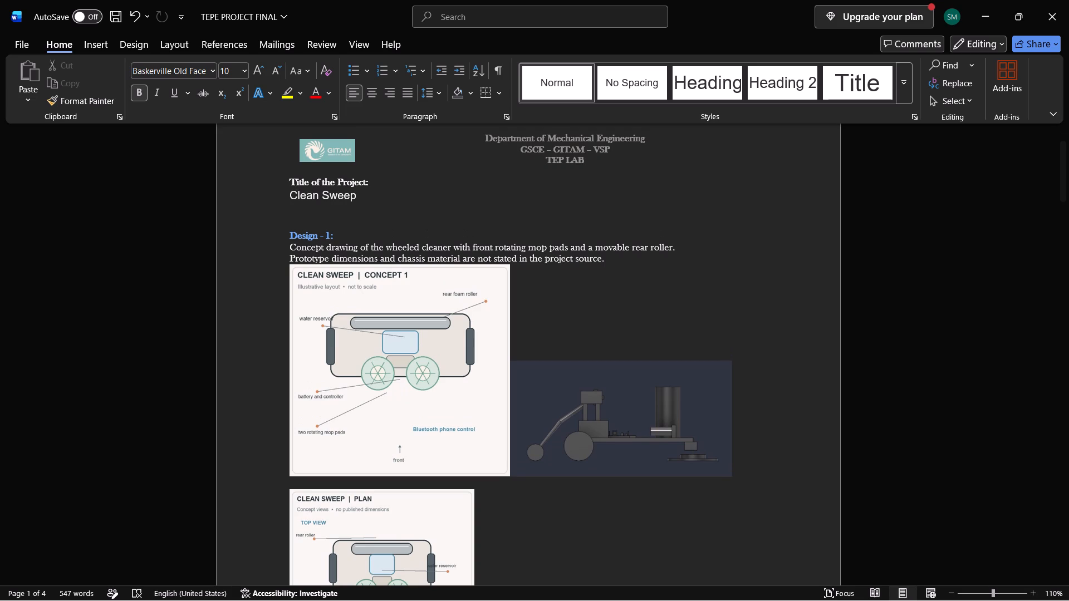
{"action": "scroll", "coordinate": [656, 460], "scroll_direction": "up", "scroll_amount": 2}
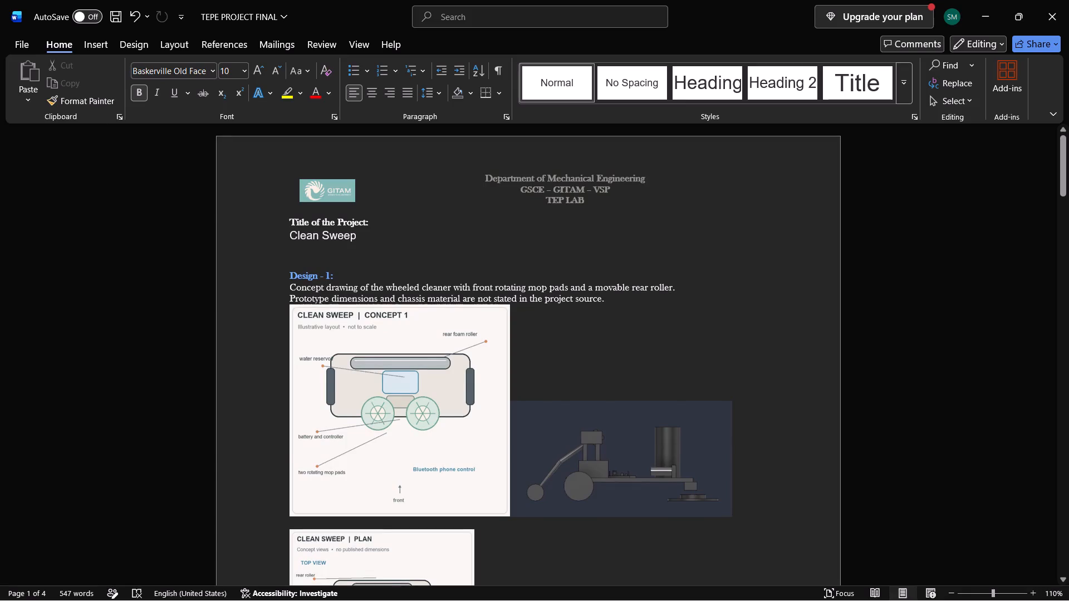
Look through the report again from the first page to Batch Details, and examine the mechanical and electronics component lists.
{"action": "scroll", "coordinate": [656, 460], "scroll_direction": "down", "scroll_amount": 8}
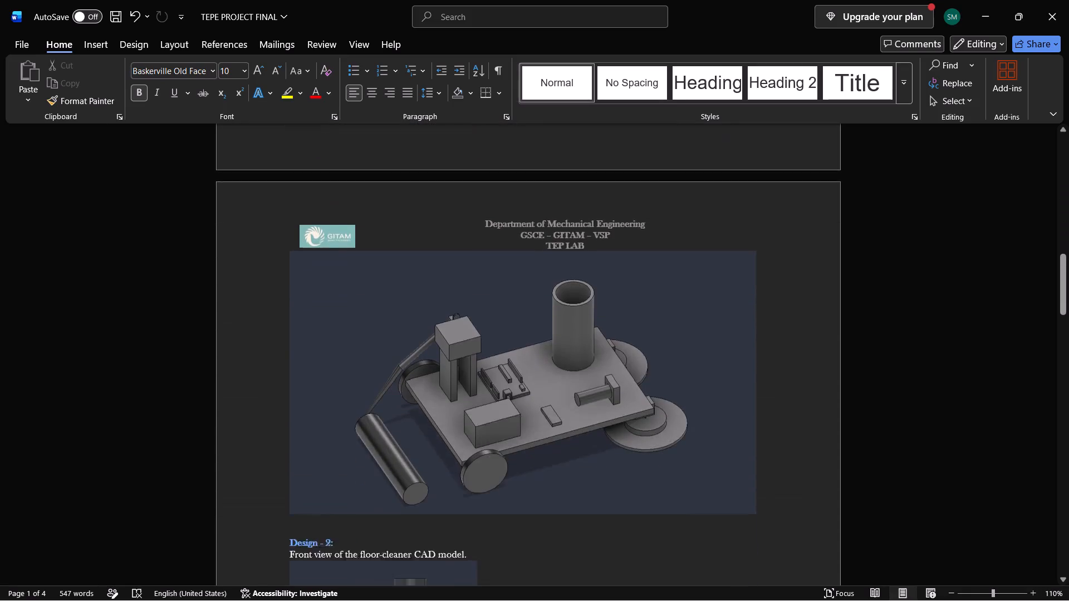
{"action": "scroll", "coordinate": [659, 432], "scroll_direction": "down", "scroll_amount": 8}
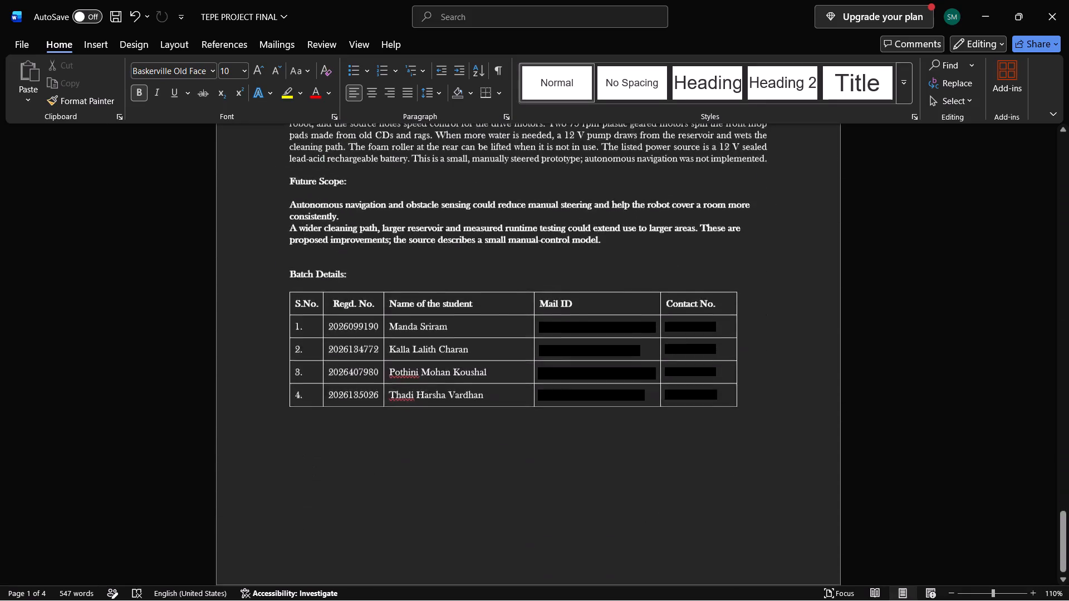
{"action": "scroll", "coordinate": [659, 432], "scroll_direction": "up", "scroll_amount": 1}
{"action": "scroll", "coordinate": [659, 432], "scroll_direction": "down", "scroll_amount": 1}
{"action": "scroll", "coordinate": [659, 432], "scroll_direction": "up", "scroll_amount": 1}
{"action": "scroll", "coordinate": [659, 432], "scroll_direction": "down", "scroll_amount": 2}
{"action": "scroll", "coordinate": [659, 432], "scroll_direction": "up", "scroll_amount": 1}
{"action": "scroll", "coordinate": [659, 432], "scroll_direction": "down", "scroll_amount": 1}
{"action": "scroll", "coordinate": [659, 432], "scroll_direction": "up", "scroll_amount": 1}
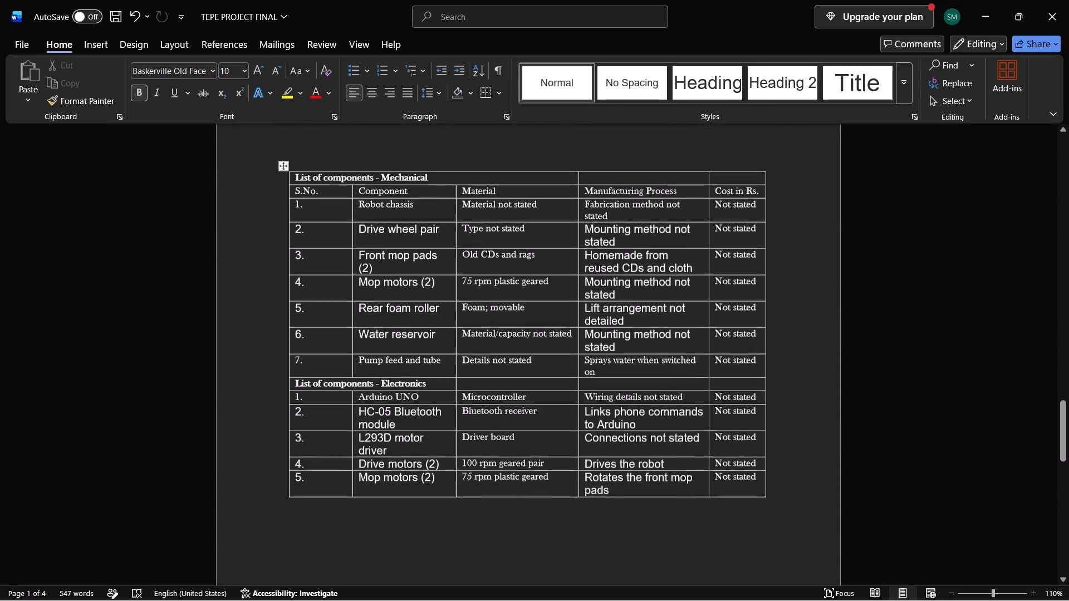
{"action": "scroll", "coordinate": [659, 432], "scroll_direction": "up", "scroll_amount": 1}
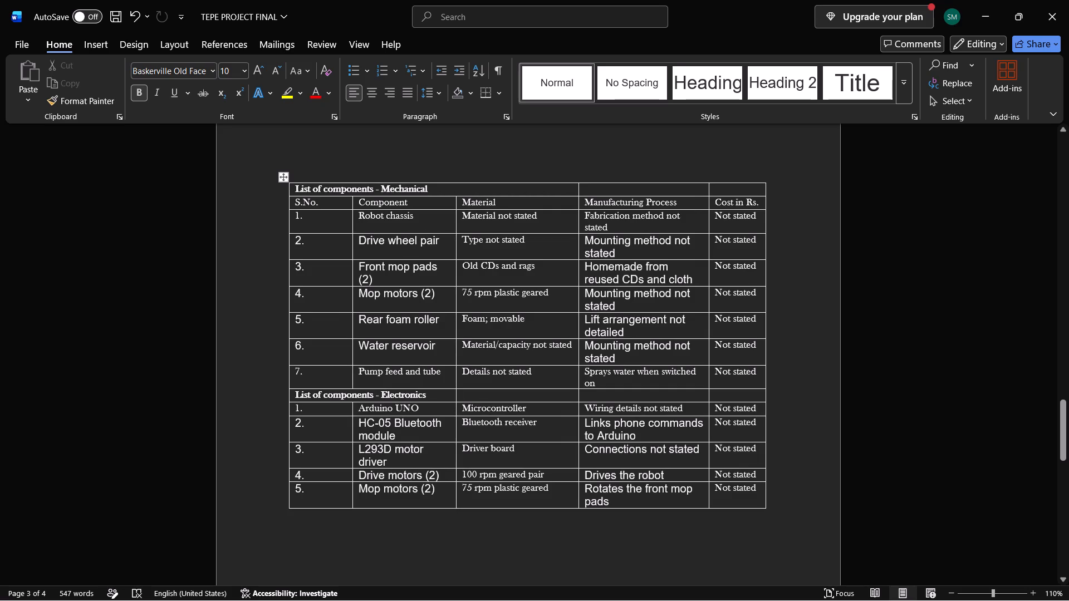
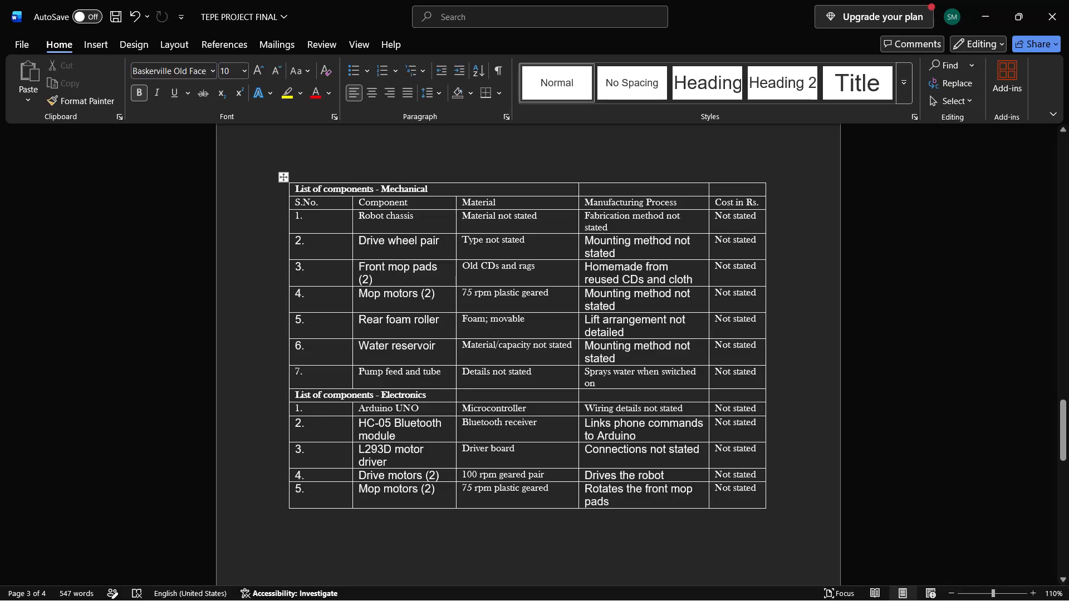
Delete the Robot chassis row from the mechanical components list.
{"action": "left_click", "coordinate": [294, 219]}
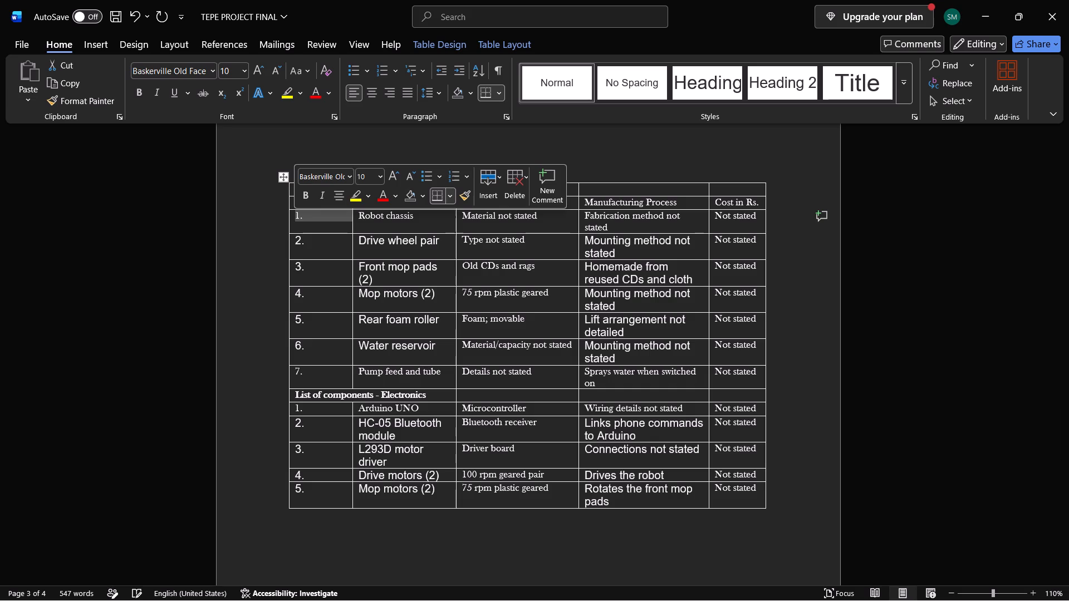
{"action": "left_click", "coordinate": [516, 184]}
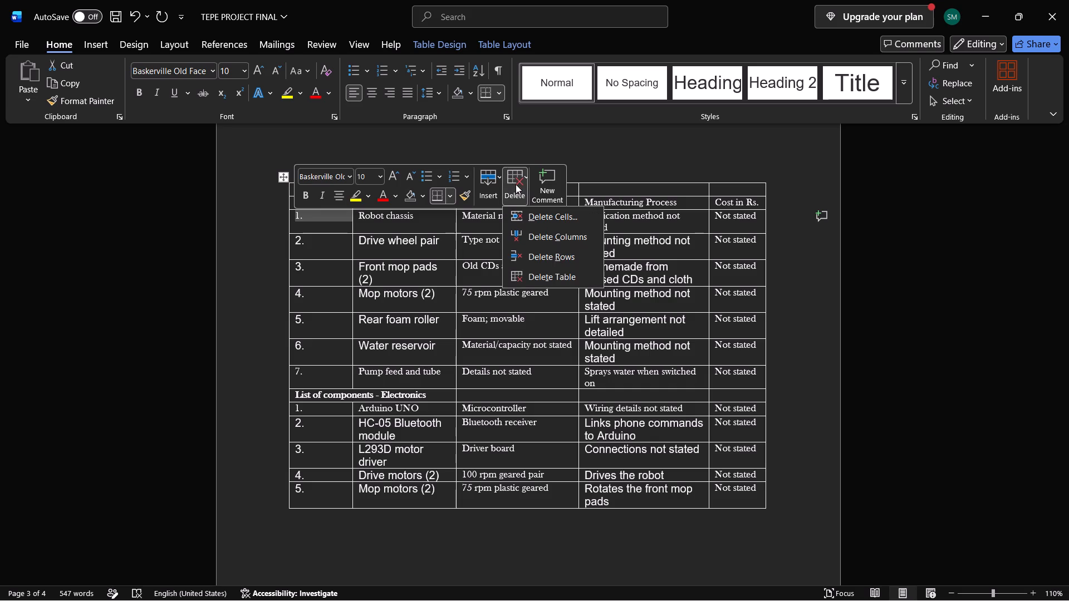
{"action": "left_click", "coordinate": [536, 259]}
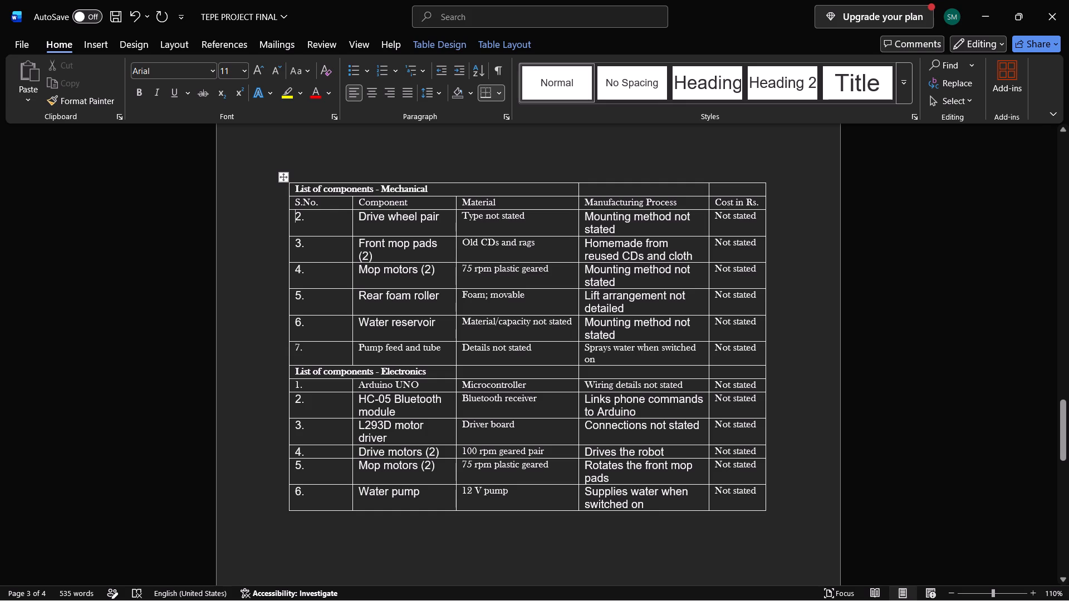
Make the S.No. header row of the mechanical components list slightly taller by moving its lower border down.
{"action": "left_click_drag", "start_coordinate": [298, 209], "coordinate": [305, 220]}
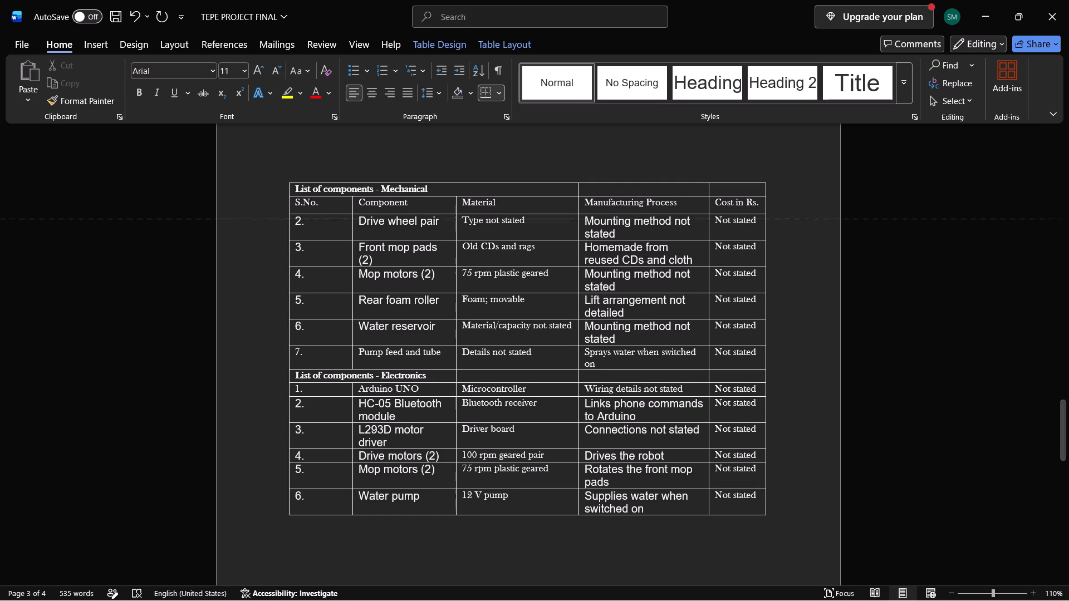
{"action": "left_click_drag", "start_coordinate": [305, 220], "coordinate": [303, 216]}
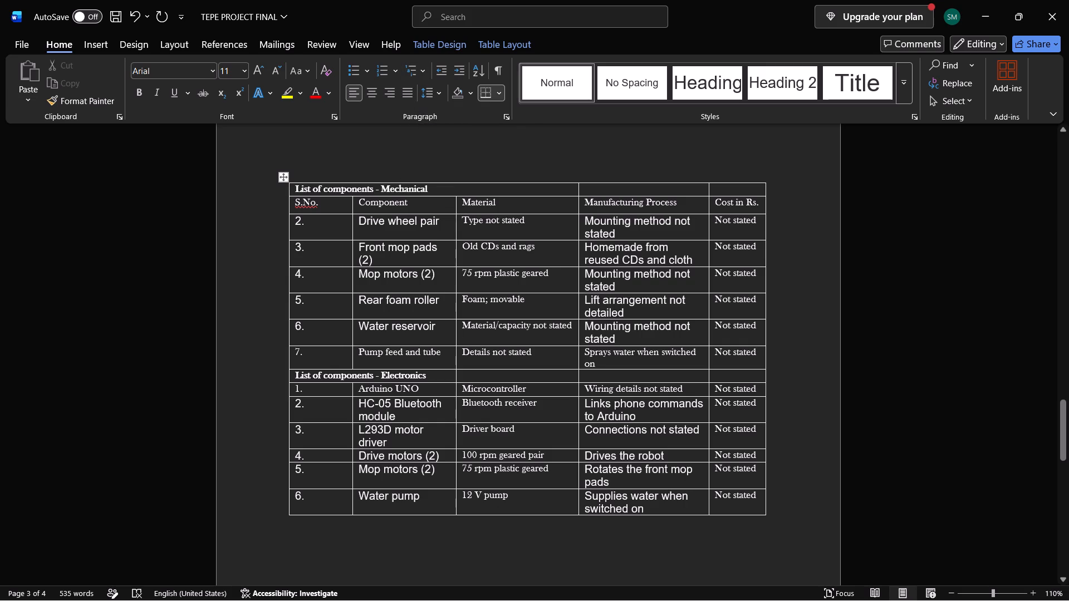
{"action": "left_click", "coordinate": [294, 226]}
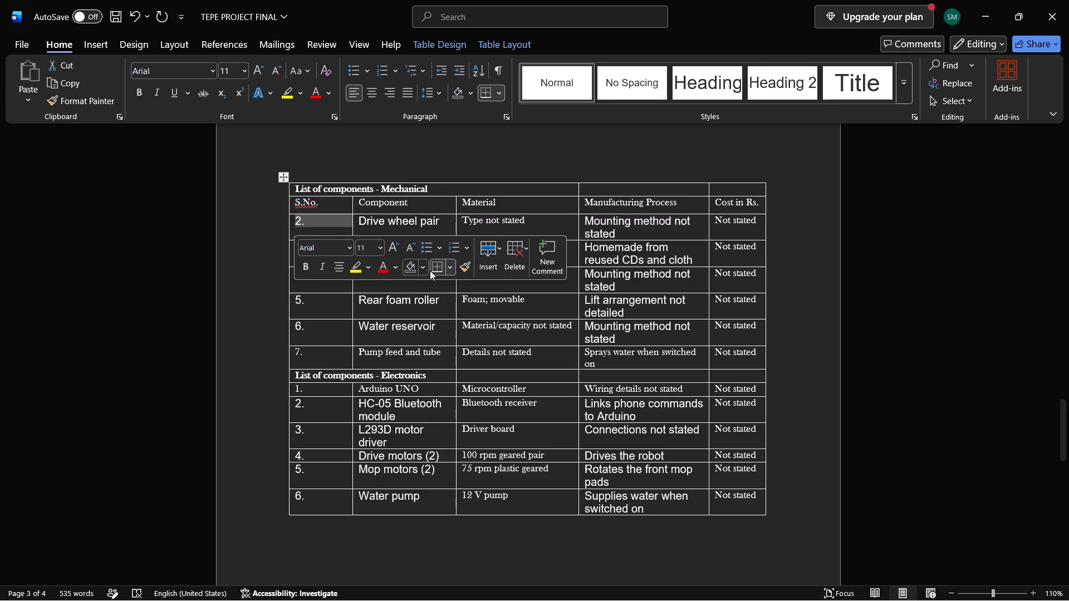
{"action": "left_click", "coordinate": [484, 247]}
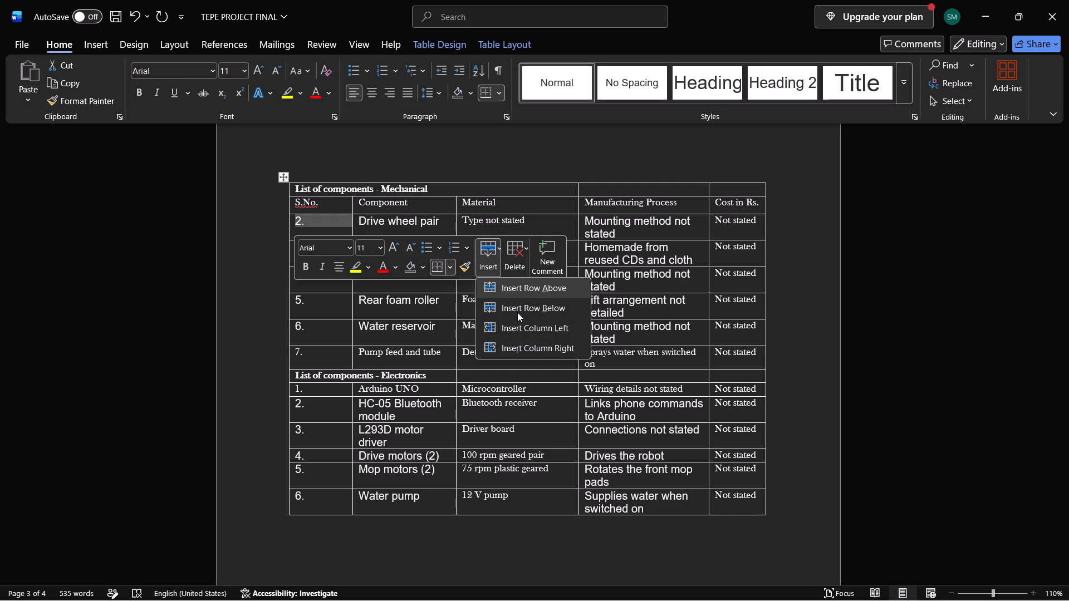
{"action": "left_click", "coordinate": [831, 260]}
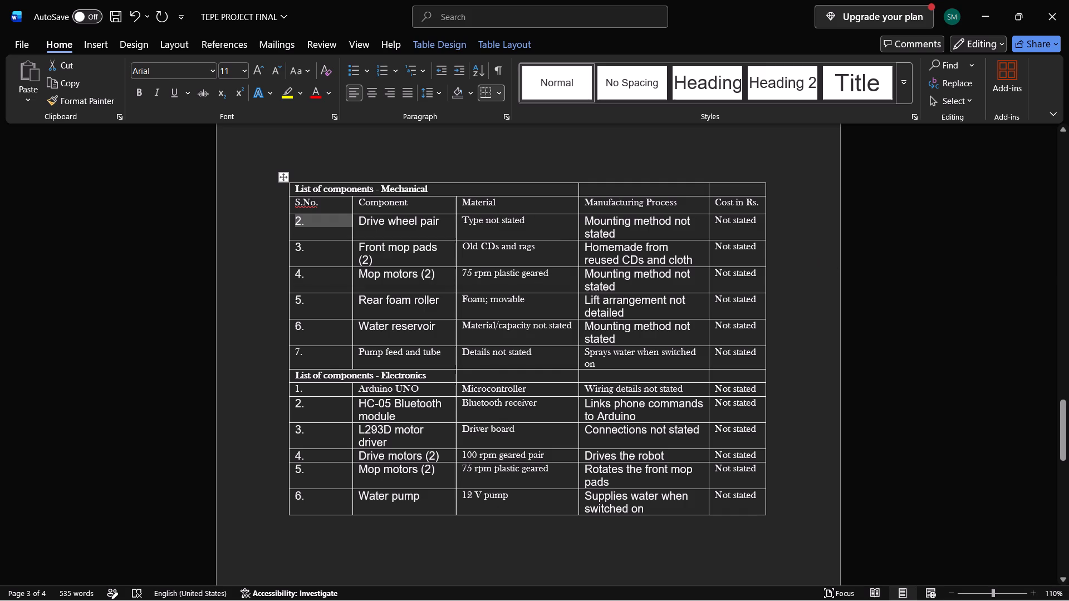
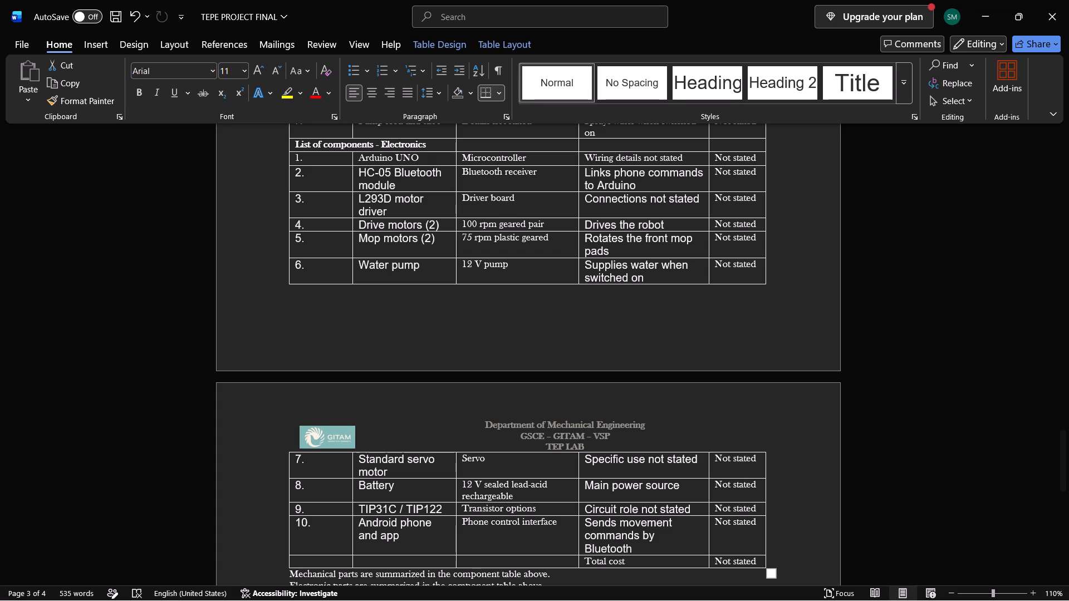
Review the report's component lists, app design, CAD views and plan drawings, and the Working of the Project, Future Scope and Batch Details sections.
{"action": "scroll", "coordinate": [831, 260], "scroll_direction": "up", "scroll_amount": 1}
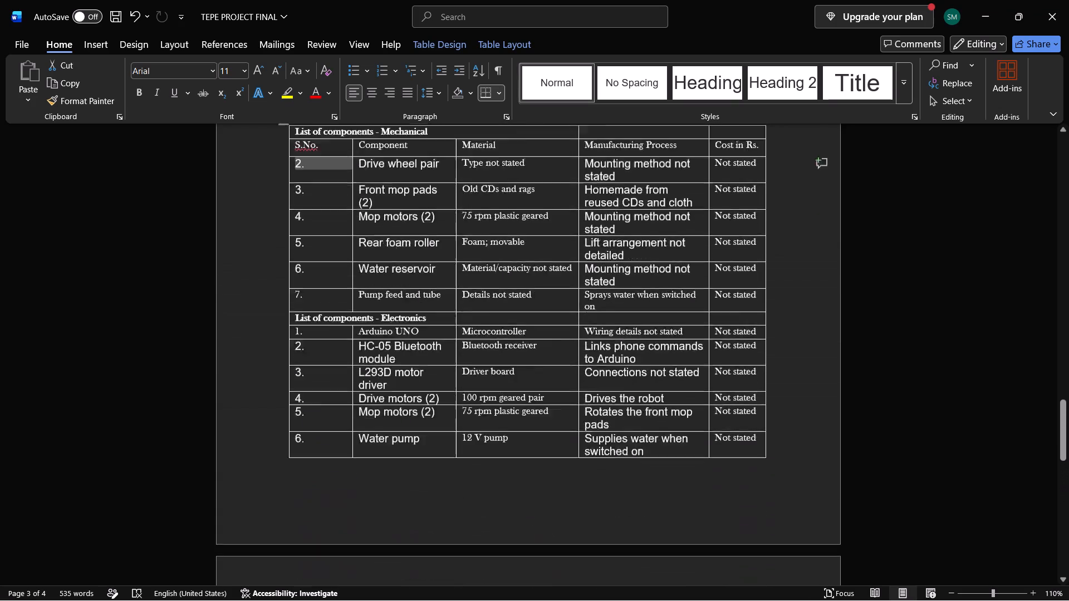
{"action": "scroll", "coordinate": [831, 260], "scroll_direction": "up", "scroll_amount": 1}
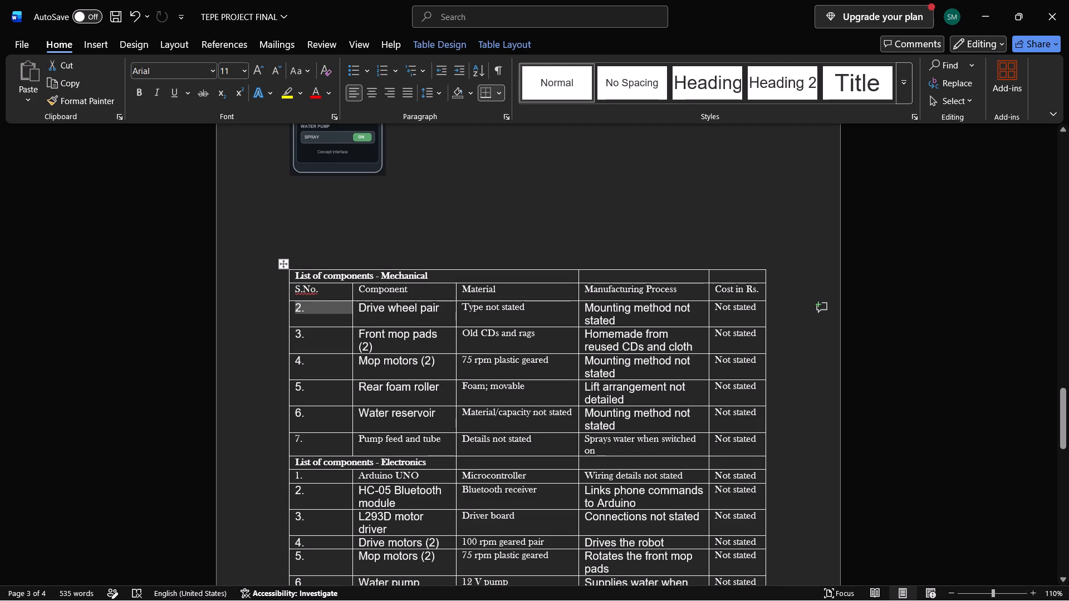
{"action": "scroll", "coordinate": [831, 260], "scroll_direction": "up", "scroll_amount": 1}
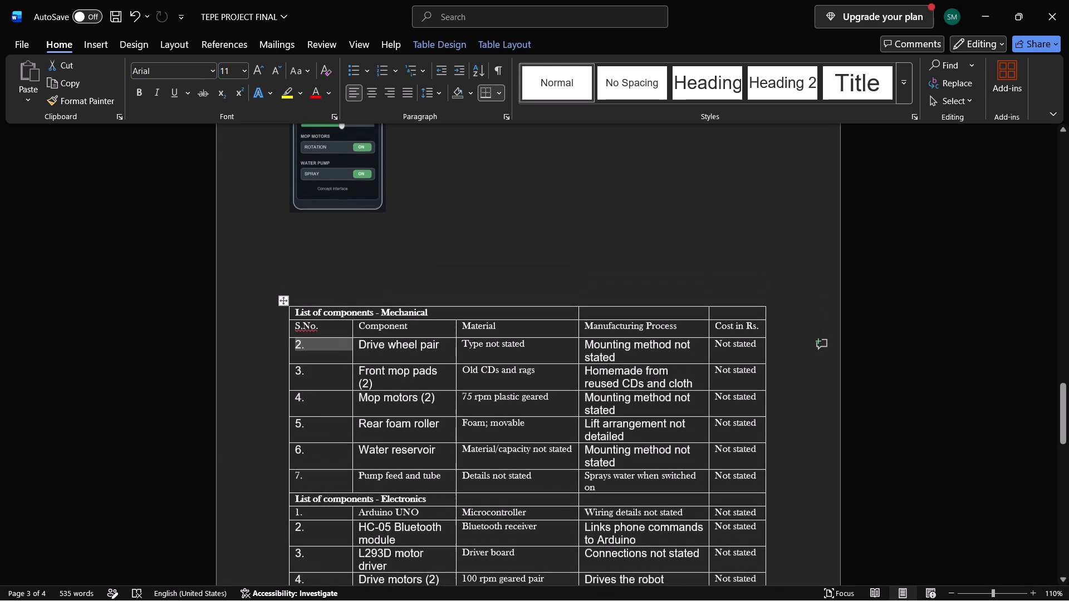
{"action": "scroll", "coordinate": [831, 260], "scroll_direction": "up", "scroll_amount": 1}
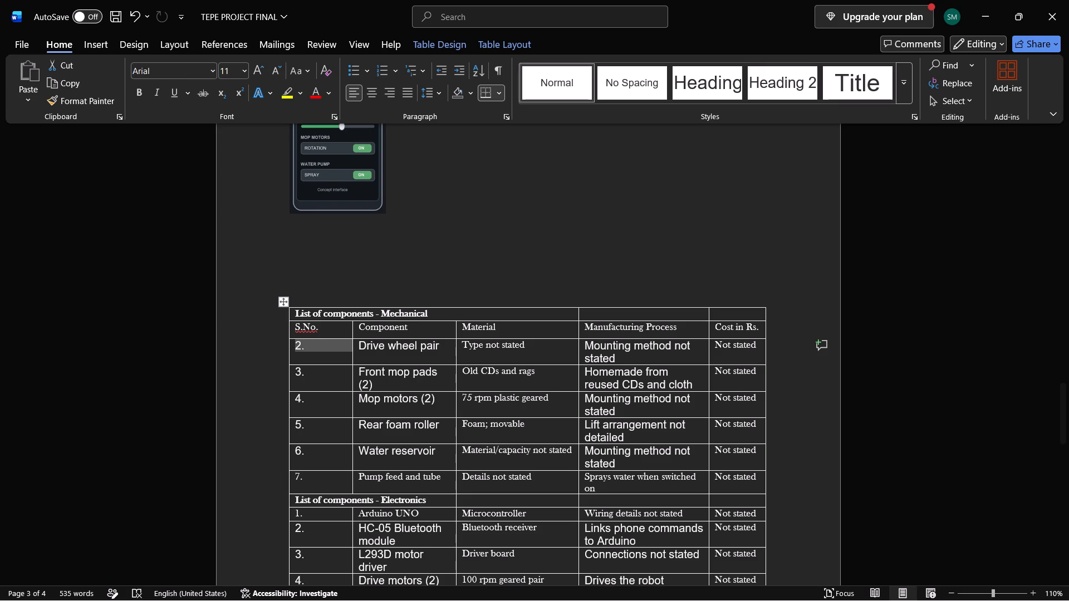
{"action": "left_click", "coordinate": [856, 400]}
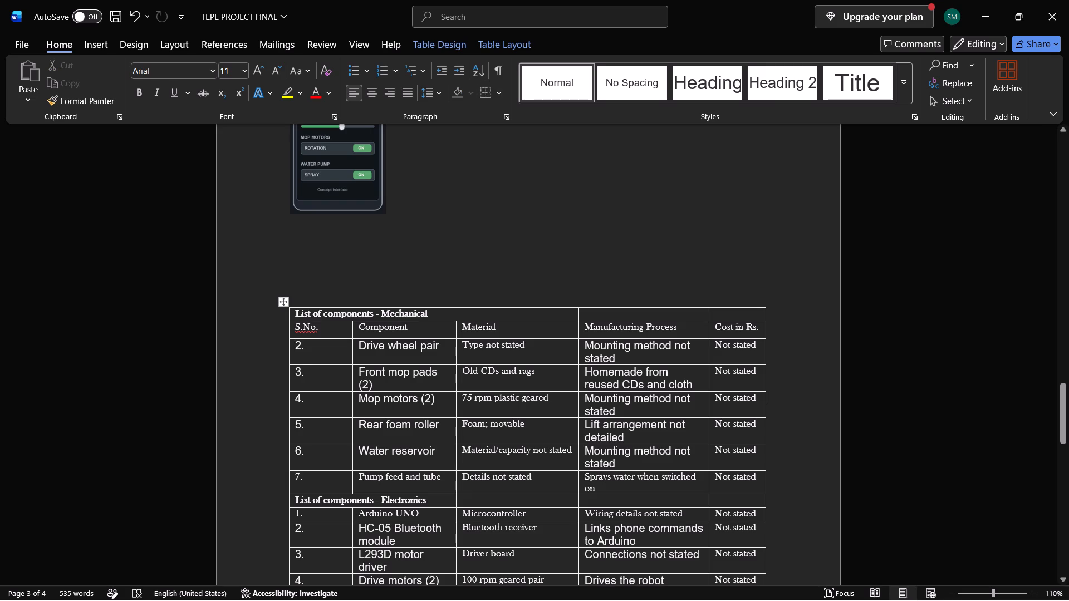
{"action": "scroll", "coordinate": [819, 243], "scroll_direction": "up", "scroll_amount": 4}
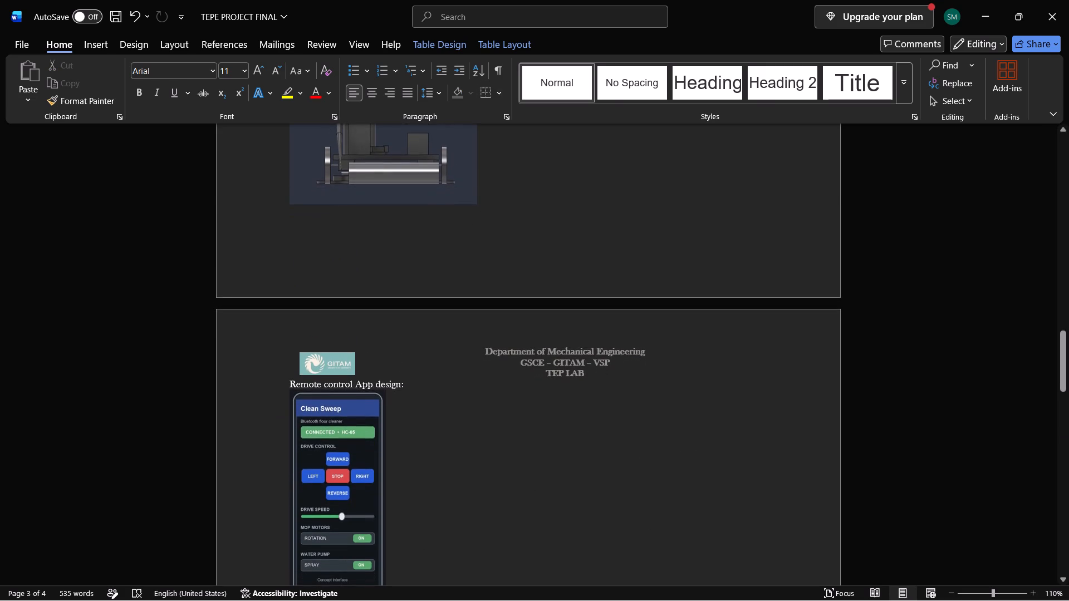
{"action": "scroll", "coordinate": [819, 243], "scroll_direction": "up", "scroll_amount": 6}
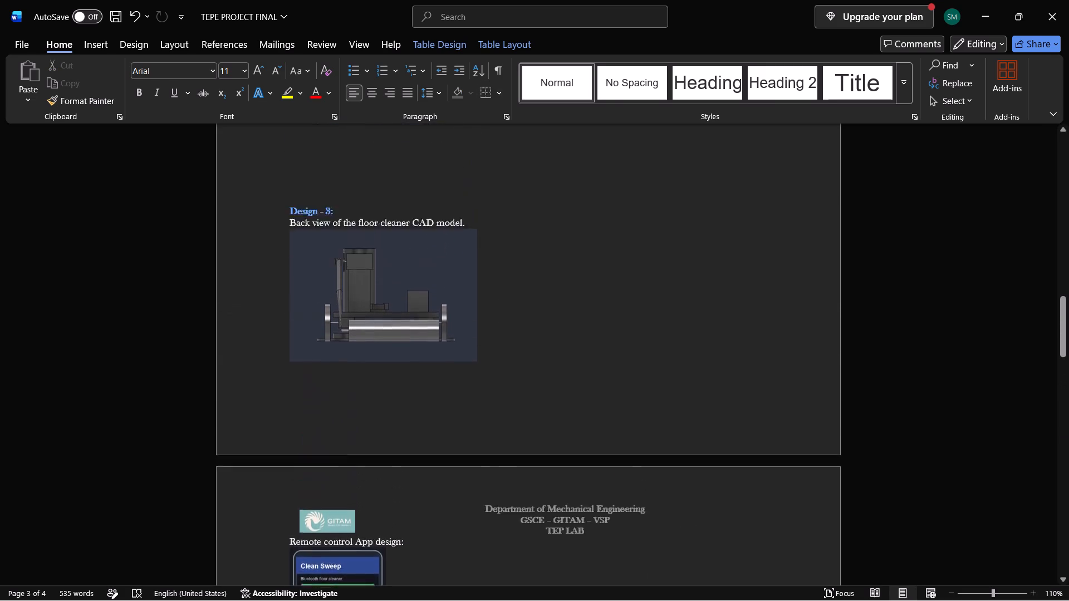
{"action": "scroll", "coordinate": [819, 243], "scroll_direction": "up", "scroll_amount": 5}
{"action": "scroll", "coordinate": [819, 243], "scroll_direction": "down", "scroll_amount": 1}
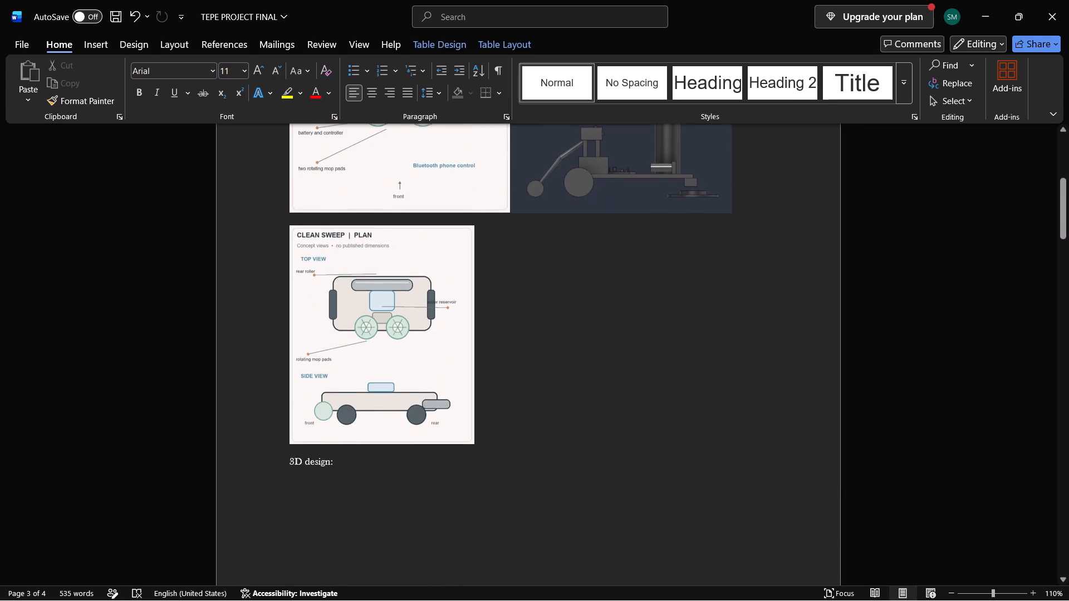
{"action": "scroll", "coordinate": [819, 243], "scroll_direction": "down", "scroll_amount": 1}
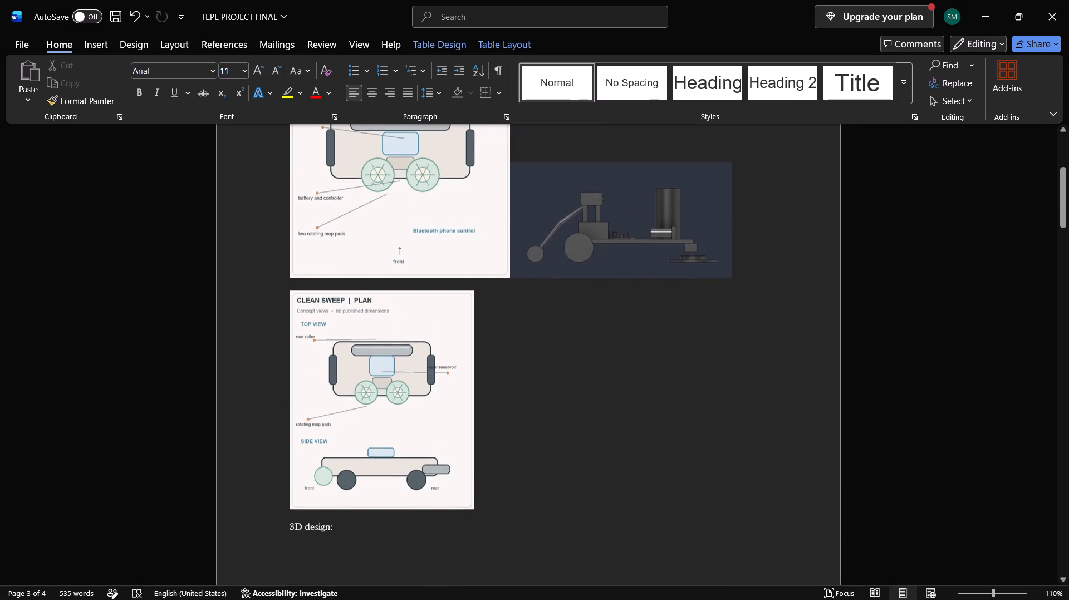
{"action": "scroll", "coordinate": [819, 243], "scroll_direction": "down", "scroll_amount": 1}
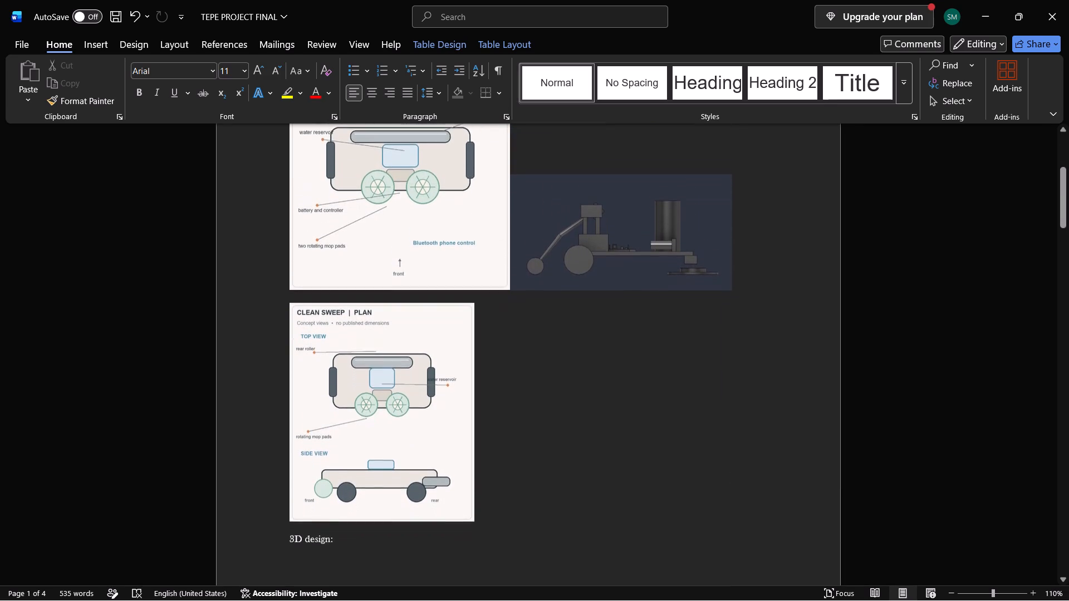
{"action": "scroll", "coordinate": [819, 243], "scroll_direction": "down", "scroll_amount": 1}
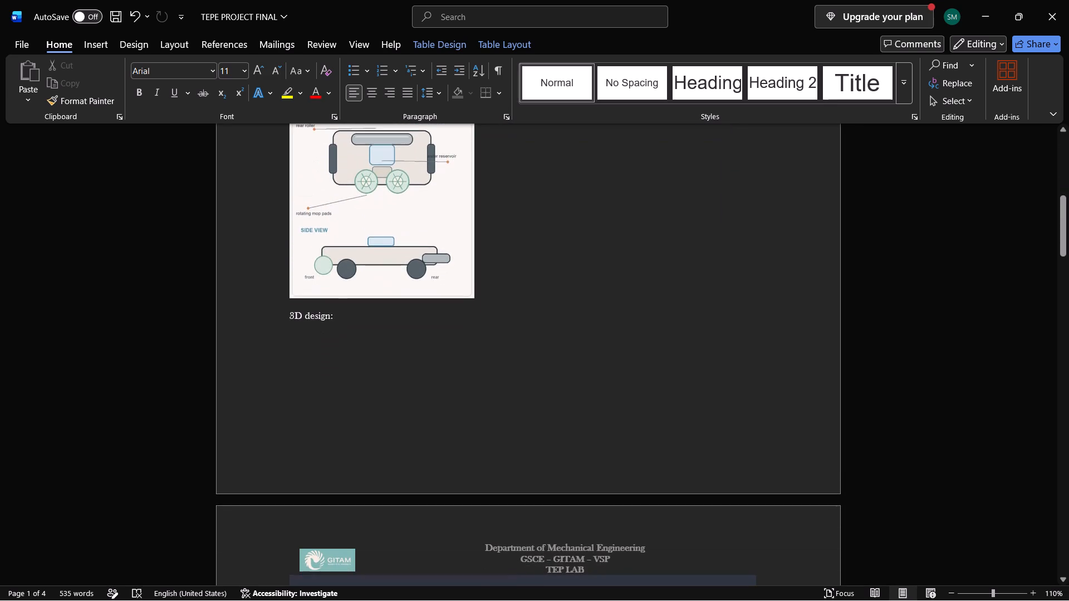
{"action": "scroll", "coordinate": [819, 243], "scroll_direction": "down", "scroll_amount": 9}
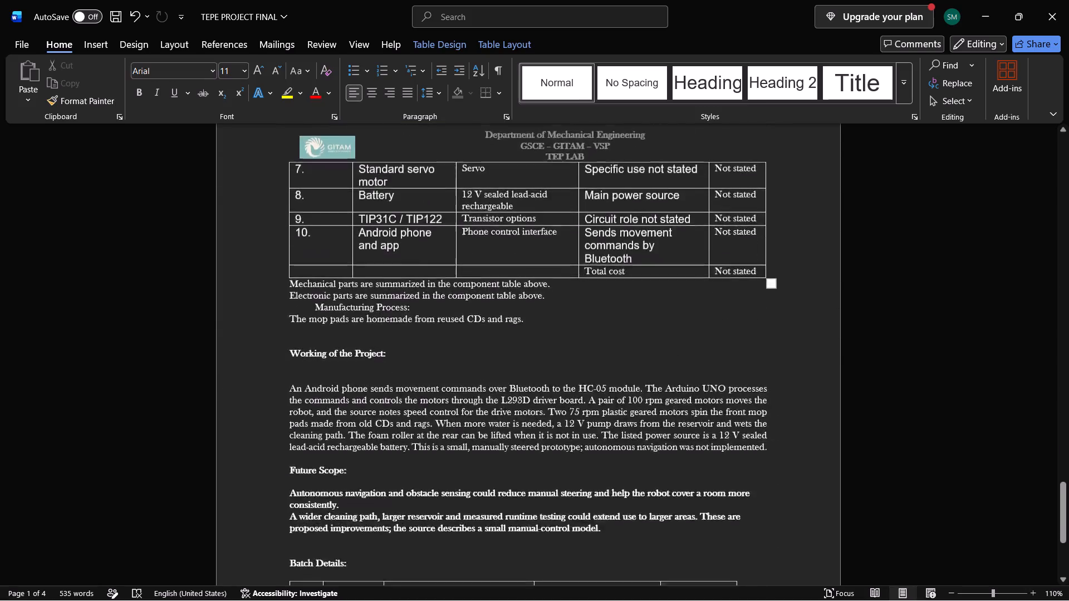
{"action": "scroll", "coordinate": [819, 243], "scroll_direction": "up", "scroll_amount": 1}
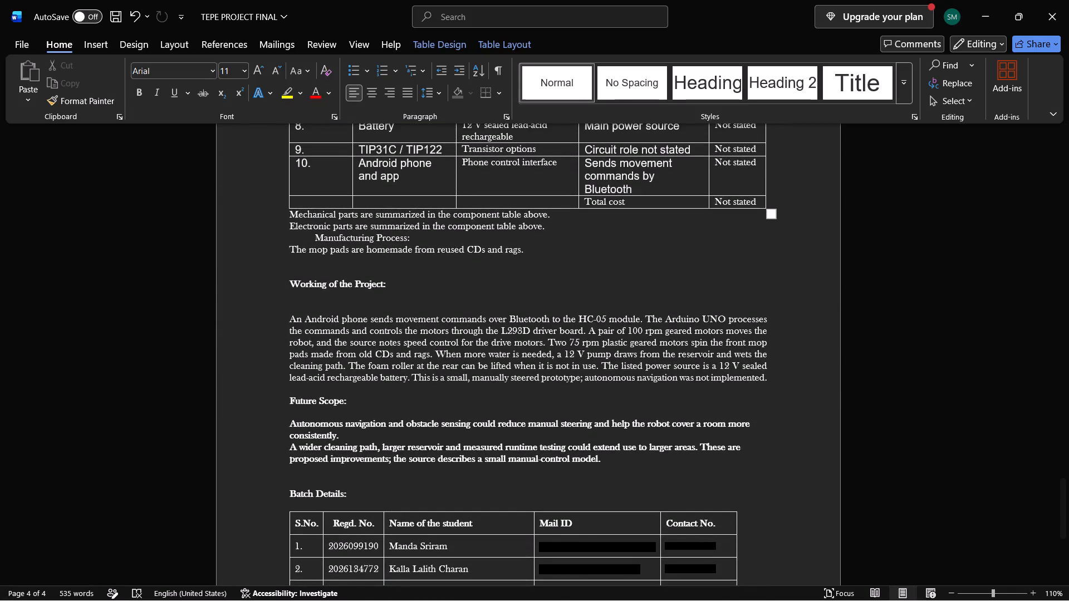
{"action": "scroll", "coordinate": [819, 243], "scroll_direction": "up", "scroll_amount": 3}
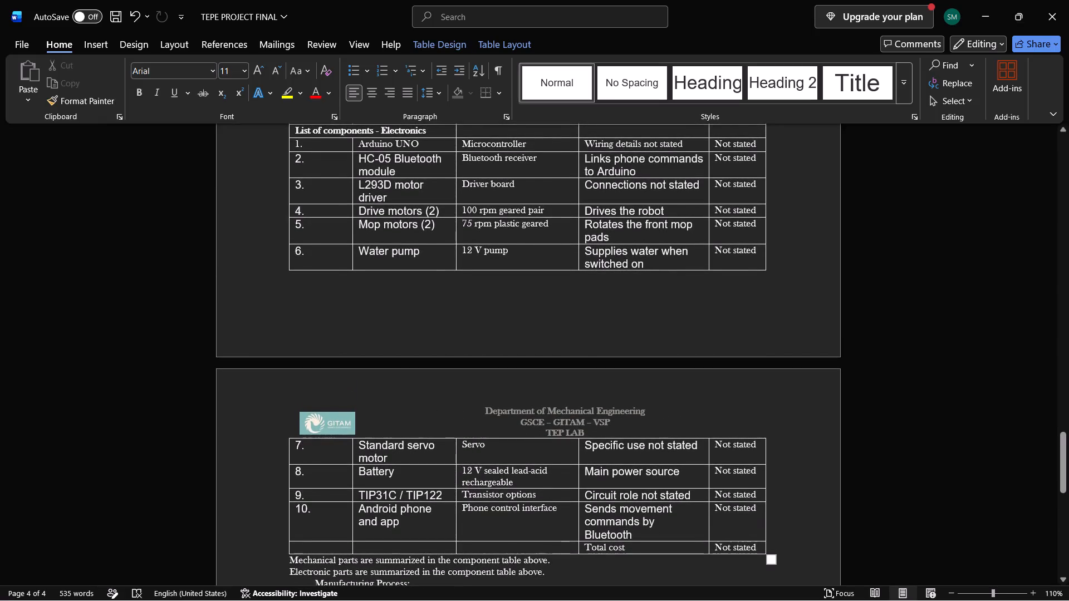
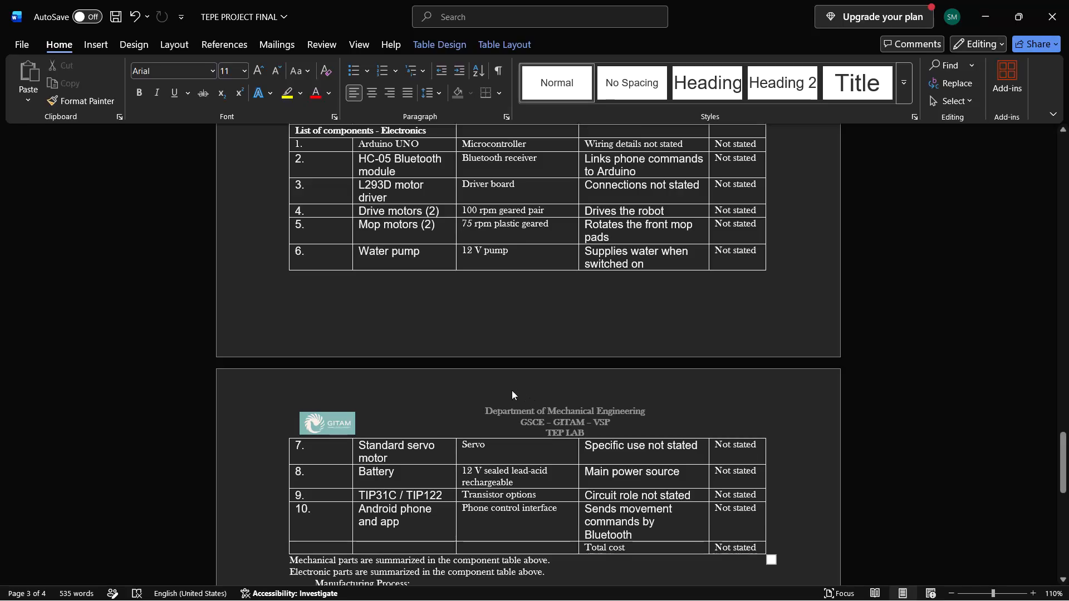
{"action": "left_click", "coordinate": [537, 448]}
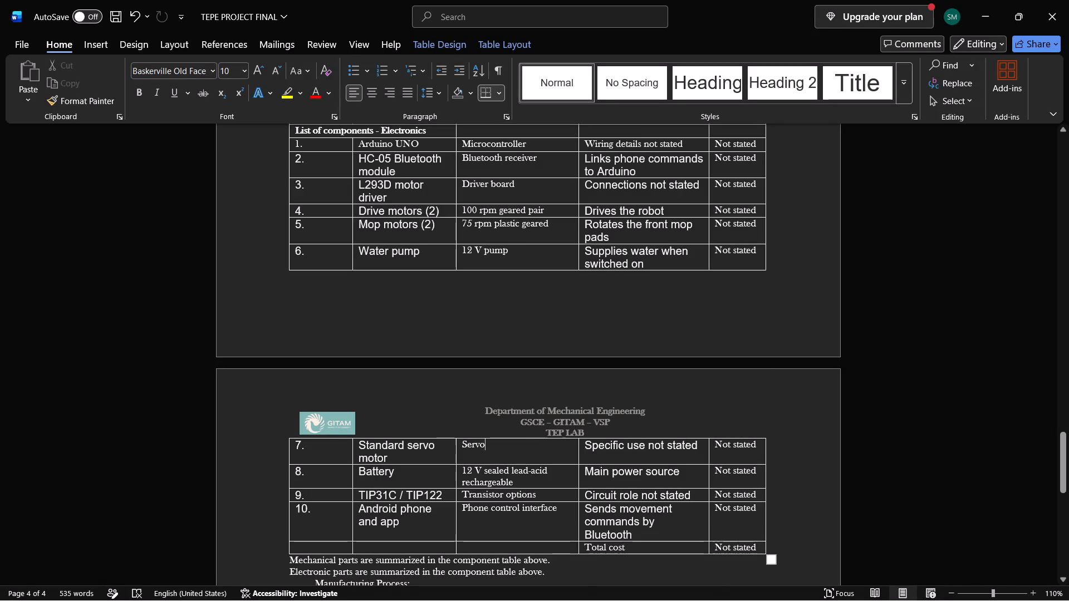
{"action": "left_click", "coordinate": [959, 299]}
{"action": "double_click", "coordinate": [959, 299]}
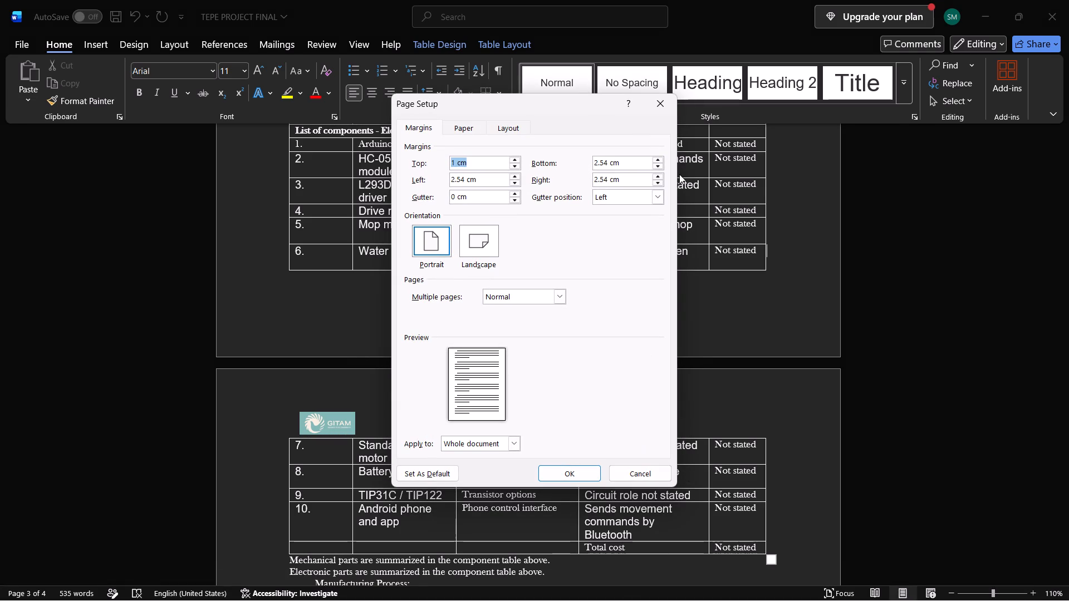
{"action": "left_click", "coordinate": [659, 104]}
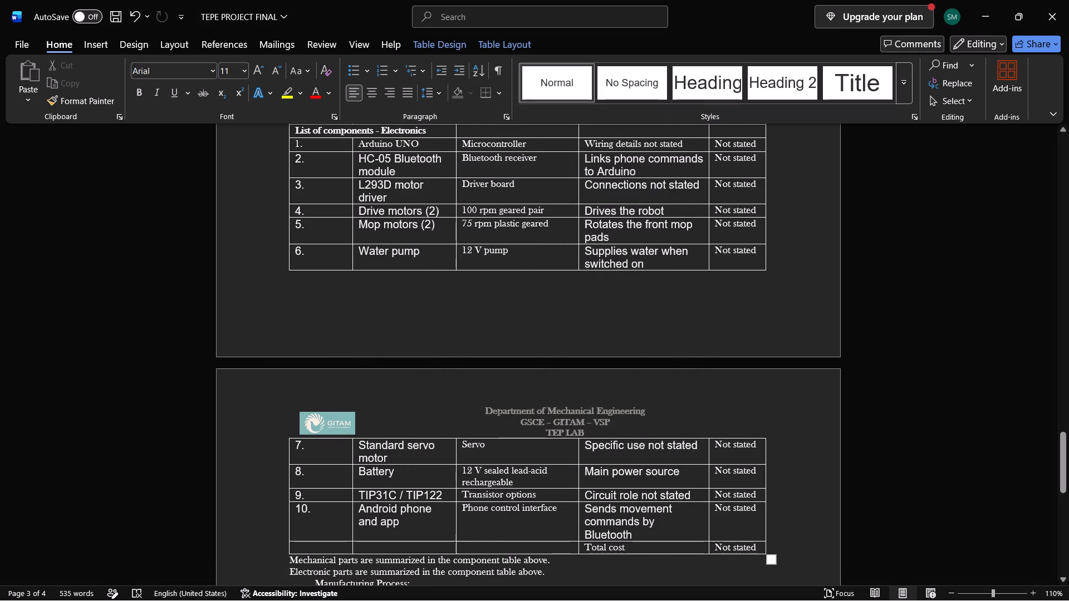
Look back through the report from the electronics and mechanical component tables to the Design - 2 and Design - 3 CAD views.
{"action": "scroll", "coordinate": [832, 235], "scroll_direction": "up", "scroll_amount": 6}
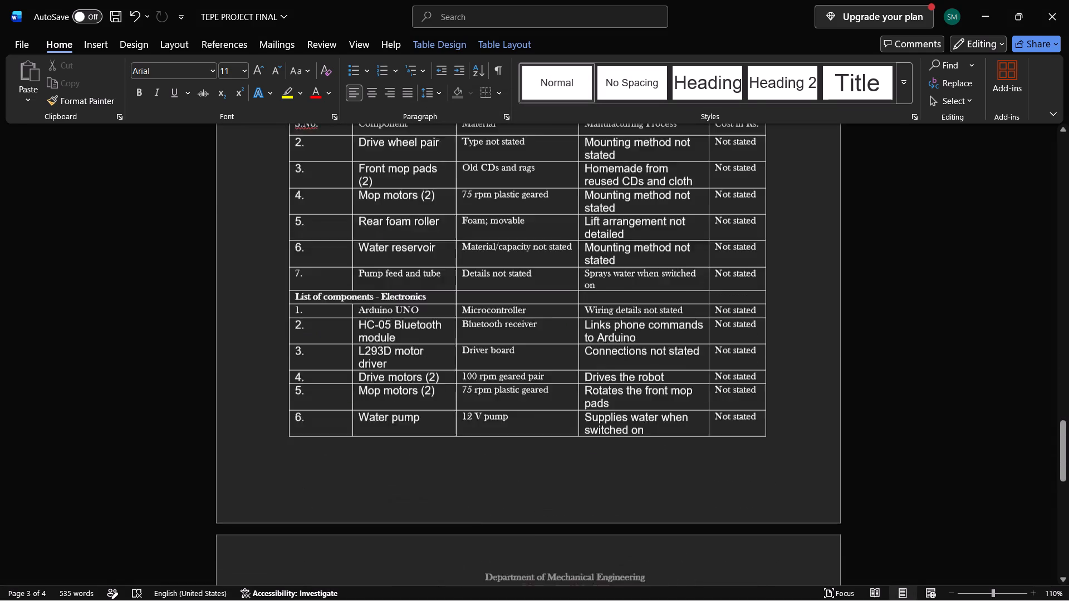
{"action": "scroll", "coordinate": [832, 235], "scroll_direction": "up", "scroll_amount": 9}
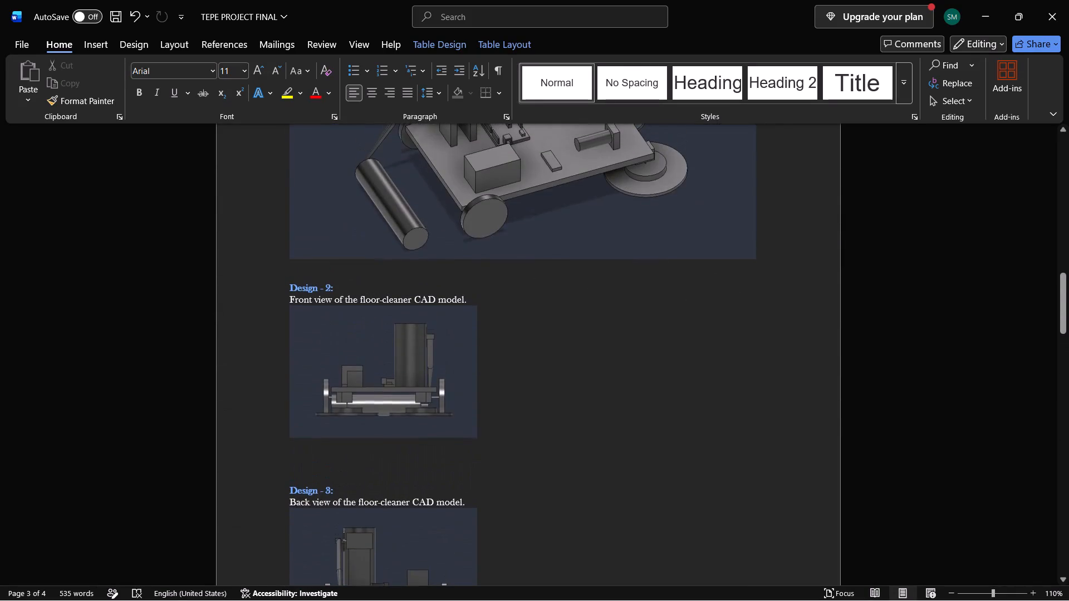
{"action": "scroll", "coordinate": [832, 235], "scroll_direction": "up", "scroll_amount": 2}
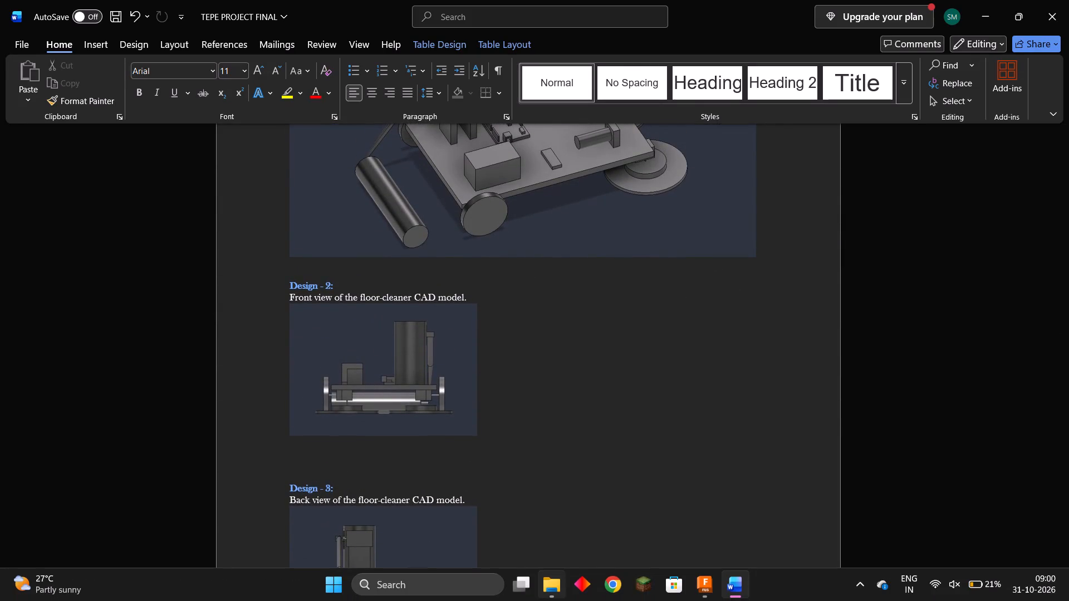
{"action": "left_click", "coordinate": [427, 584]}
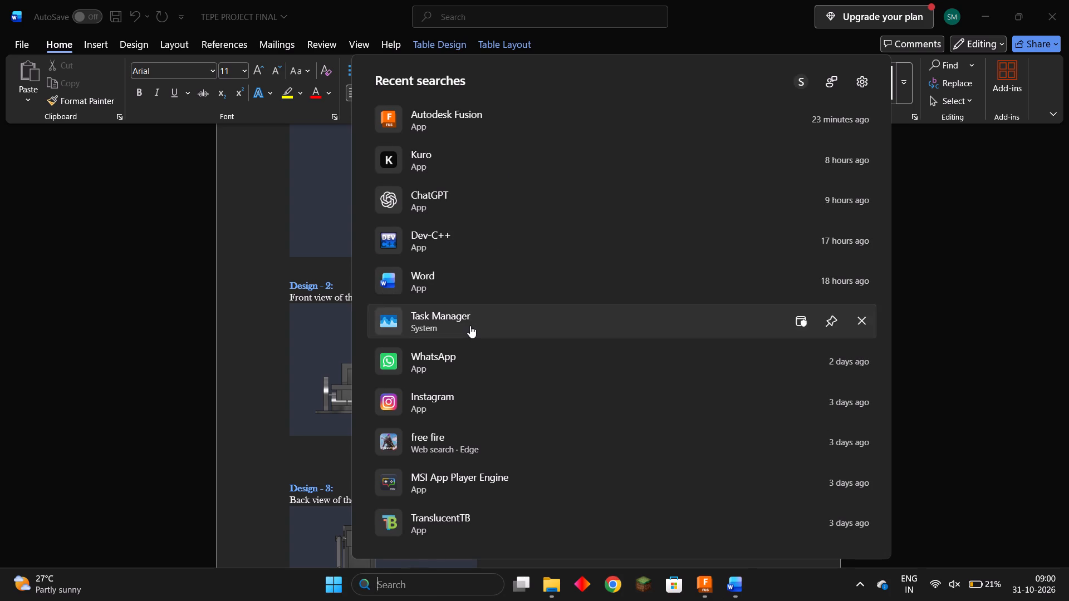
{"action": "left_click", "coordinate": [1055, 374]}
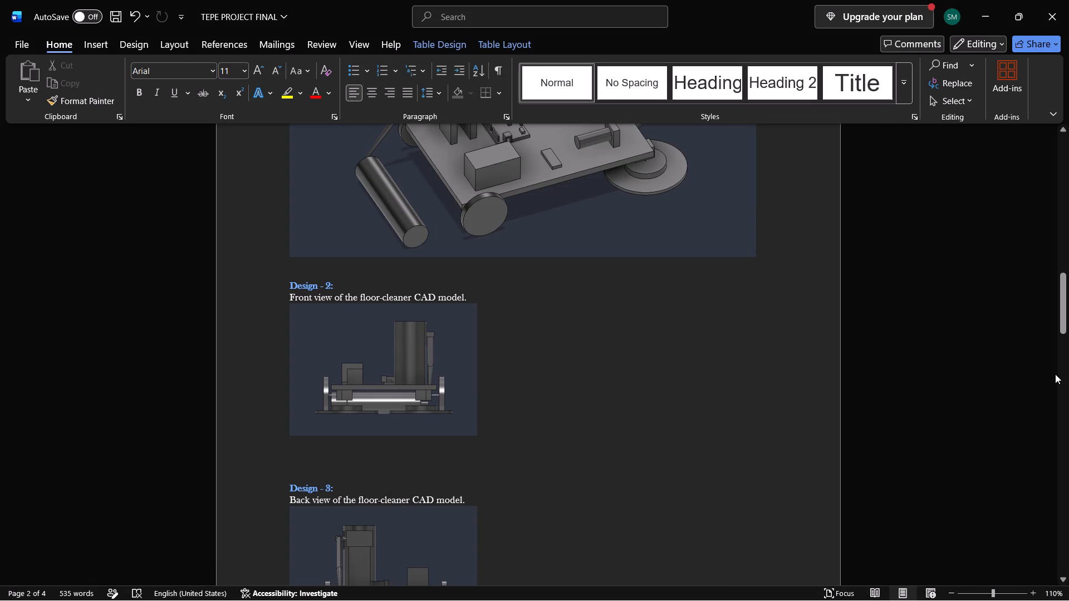
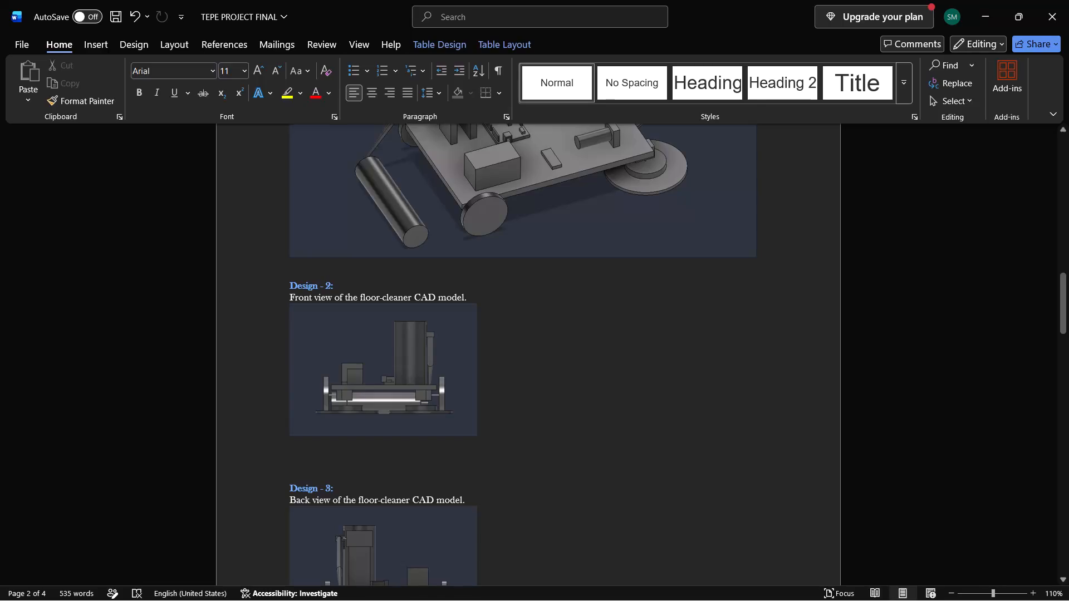
Review the report from the title and Design - 1 drawings through the remote control app design to the mechanical and electronics component tables.
{"action": "scroll", "coordinate": [825, 320], "scroll_direction": "up", "scroll_amount": 2}
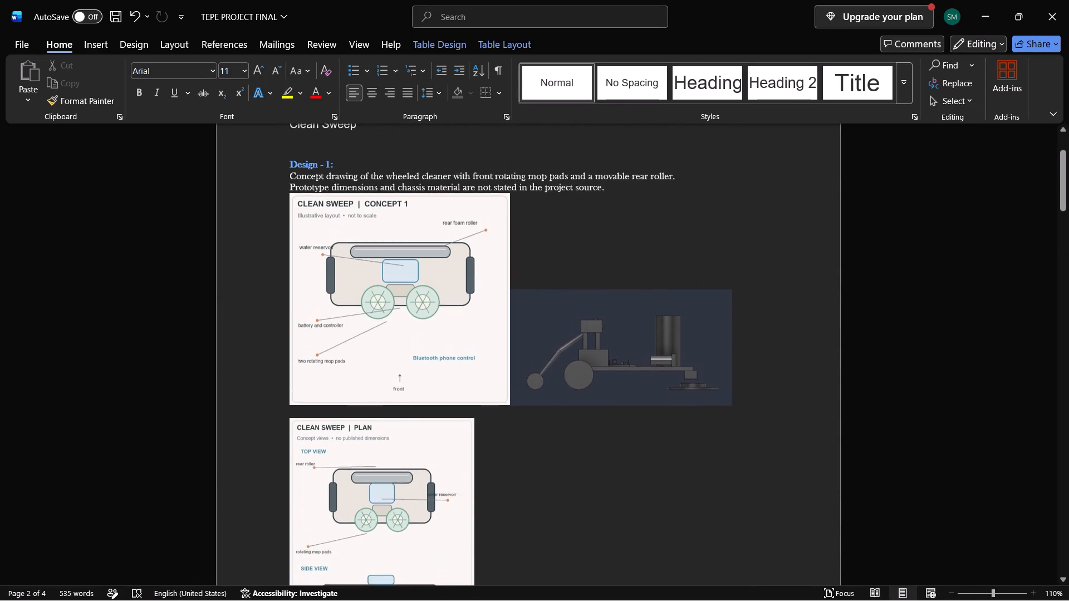
{"action": "scroll", "coordinate": [825, 320], "scroll_direction": "up", "scroll_amount": 13}
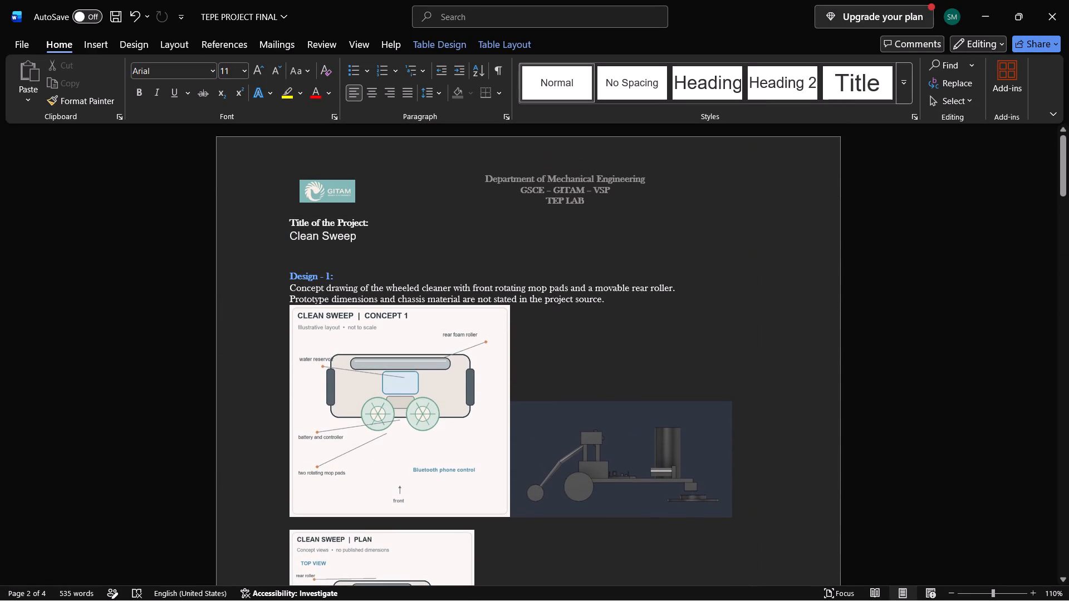
{"action": "scroll", "coordinate": [825, 320], "scroll_direction": "down", "scroll_amount": 10}
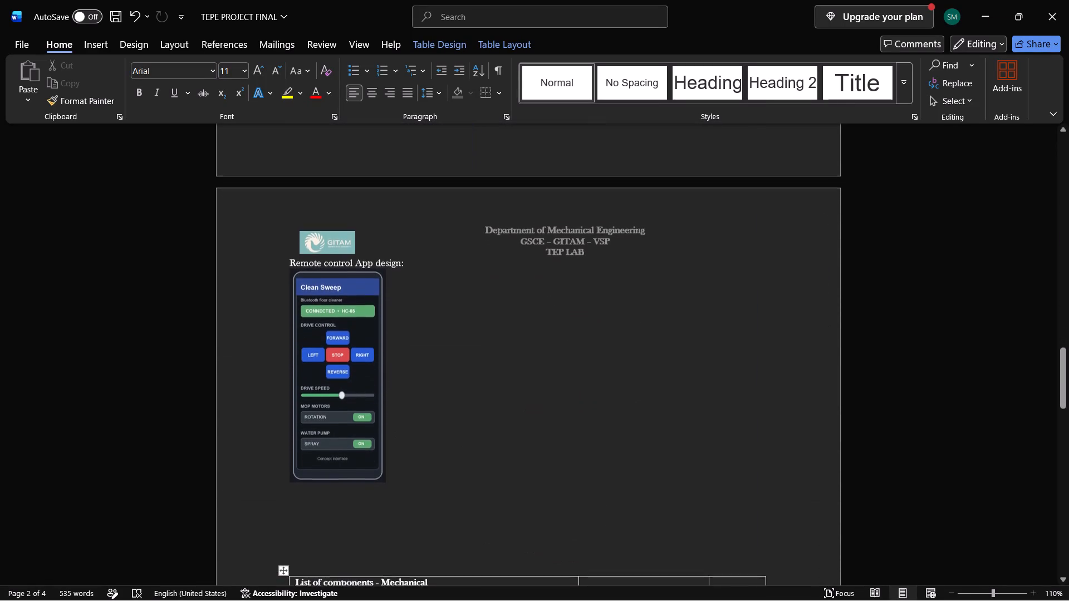
{"action": "scroll", "coordinate": [825, 320], "scroll_direction": "down", "scroll_amount": 1}
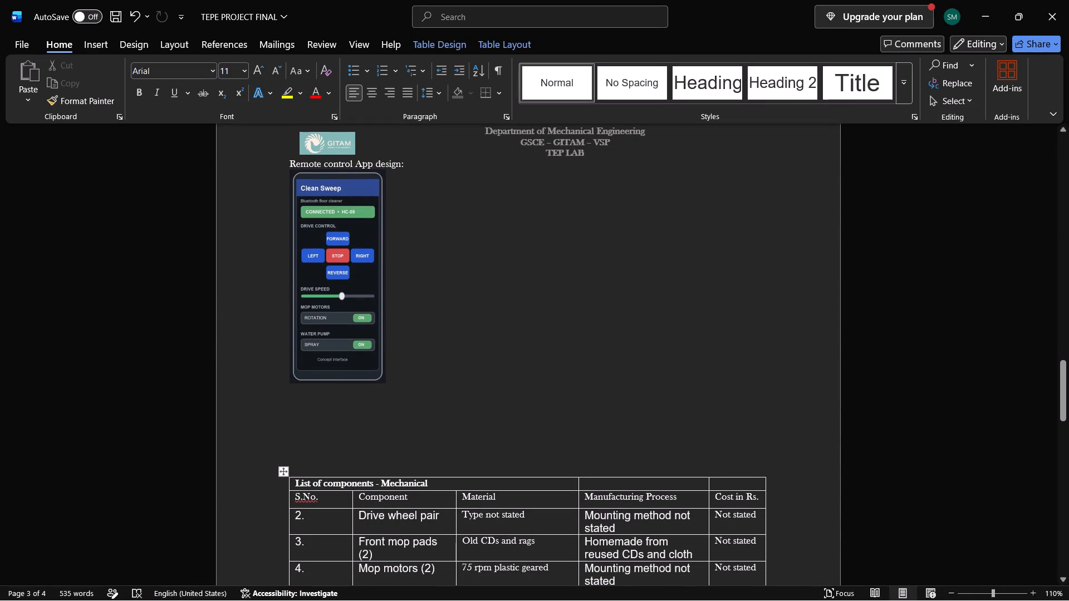
{"action": "scroll", "coordinate": [825, 320], "scroll_direction": "down", "scroll_amount": 1}
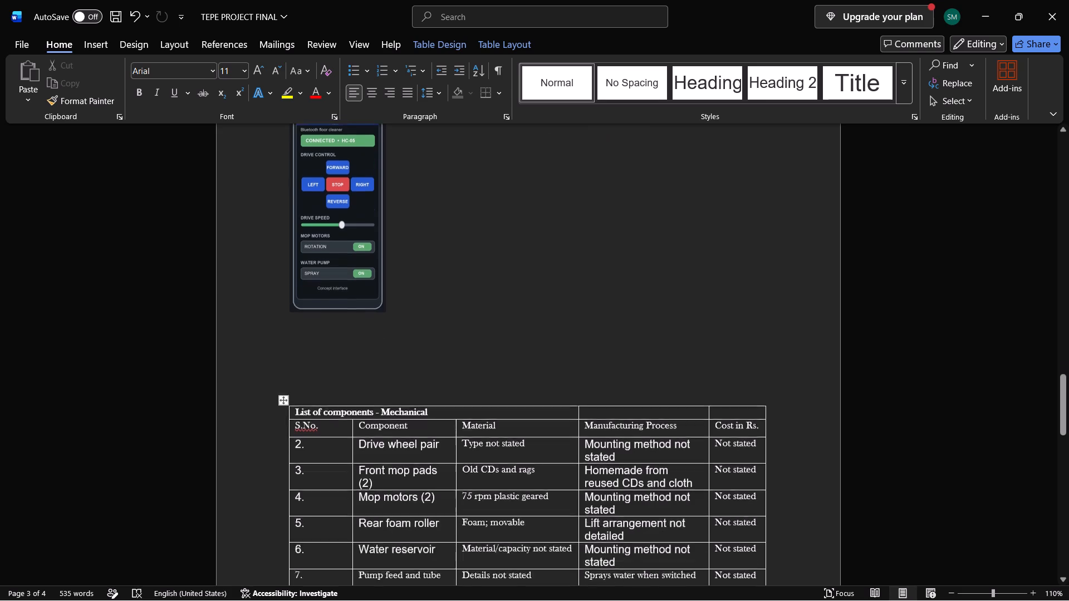
{"action": "scroll", "coordinate": [825, 320], "scroll_direction": "down", "scroll_amount": 2}
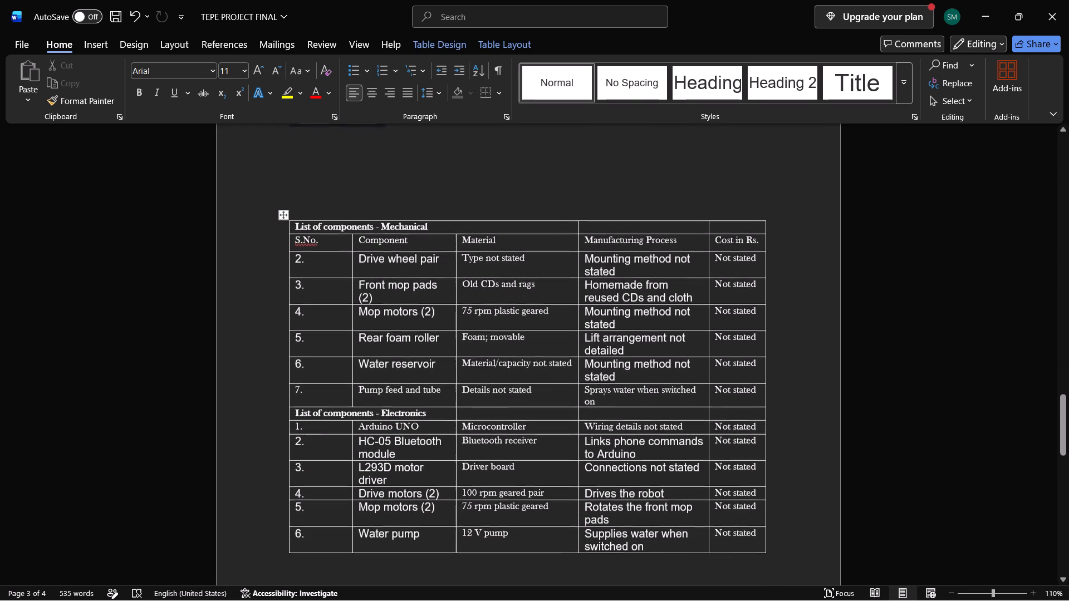
{"action": "scroll", "coordinate": [825, 320], "scroll_direction": "down", "scroll_amount": 3}
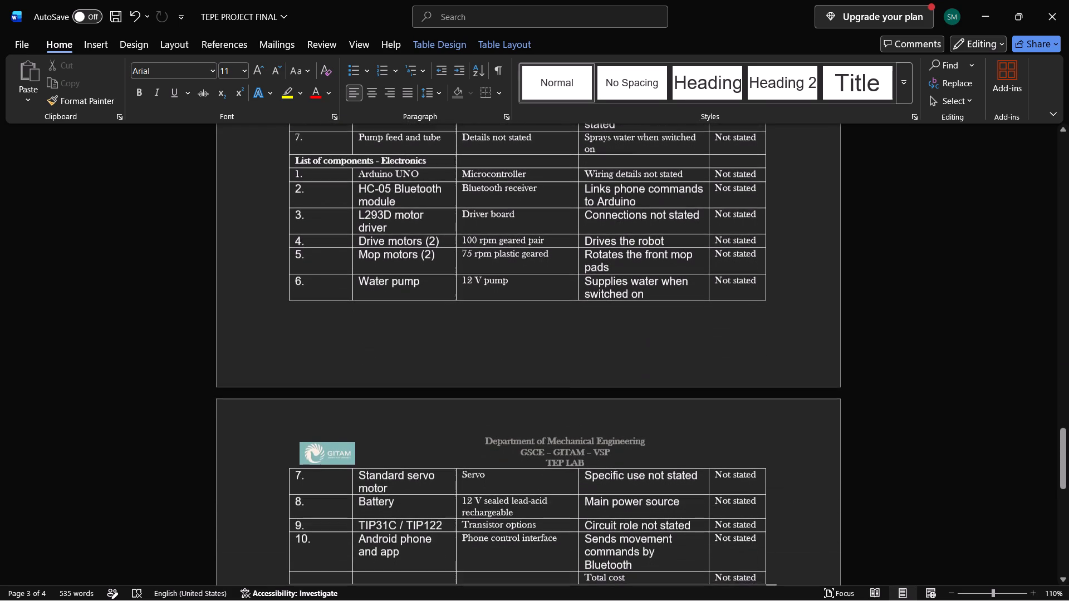
{"action": "scroll", "coordinate": [825, 320], "scroll_direction": "down", "scroll_amount": 1}
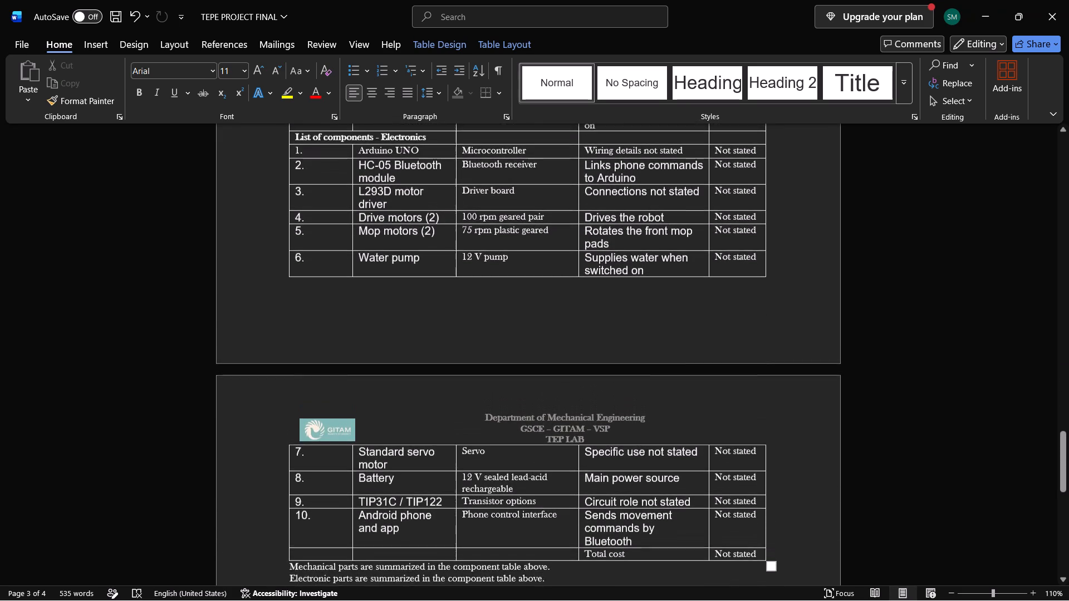
{"action": "scroll", "coordinate": [825, 320], "scroll_direction": "down", "scroll_amount": 1}
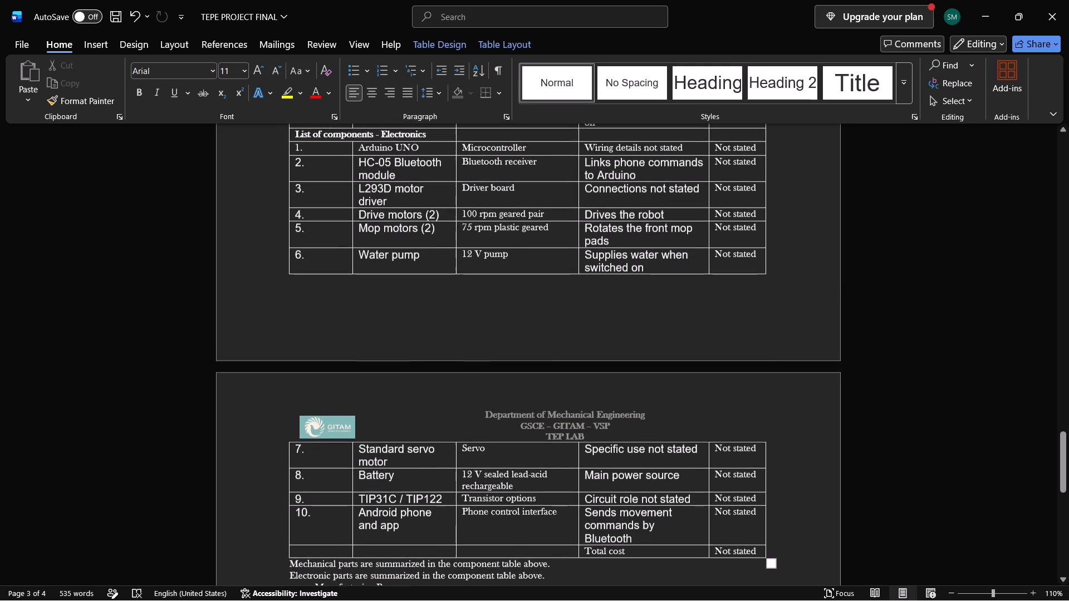
{"action": "scroll", "coordinate": [825, 320], "scroll_direction": "down", "scroll_amount": 1}
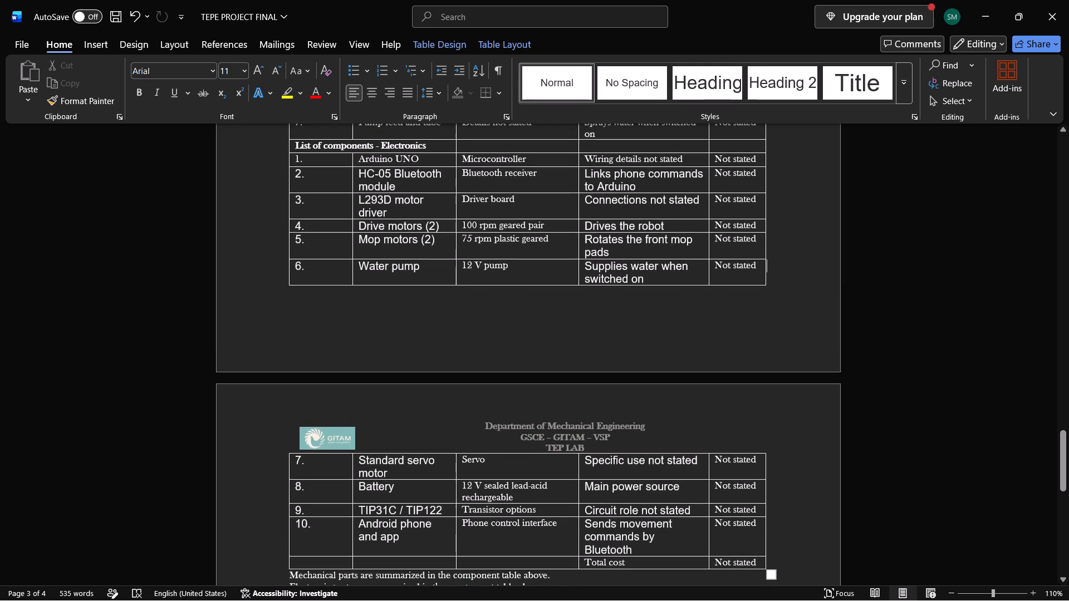
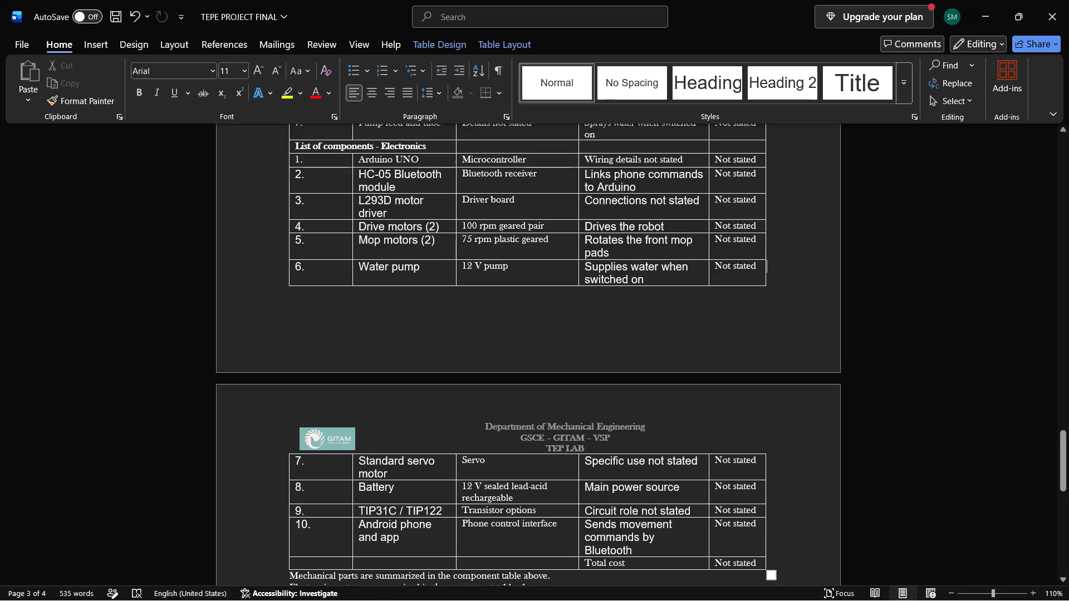
Replace the cost entry for the TIP31C / TIP122 transistors in the electronics component table with 30.
{"action": "scroll", "coordinate": [803, 333], "scroll_direction": "down", "scroll_amount": 1}
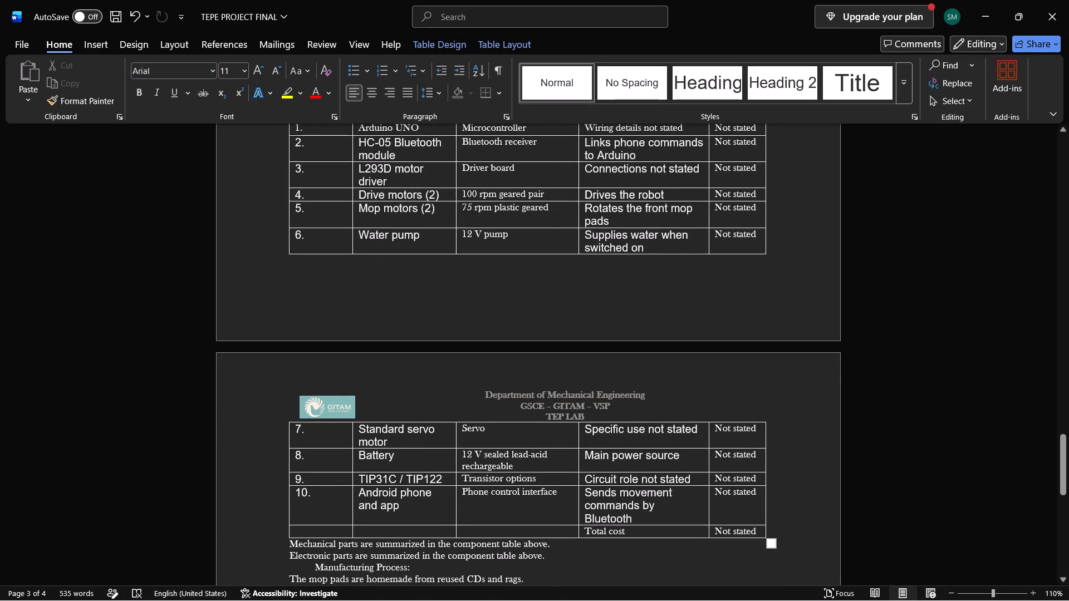
{"action": "left_click", "coordinate": [759, 481]}
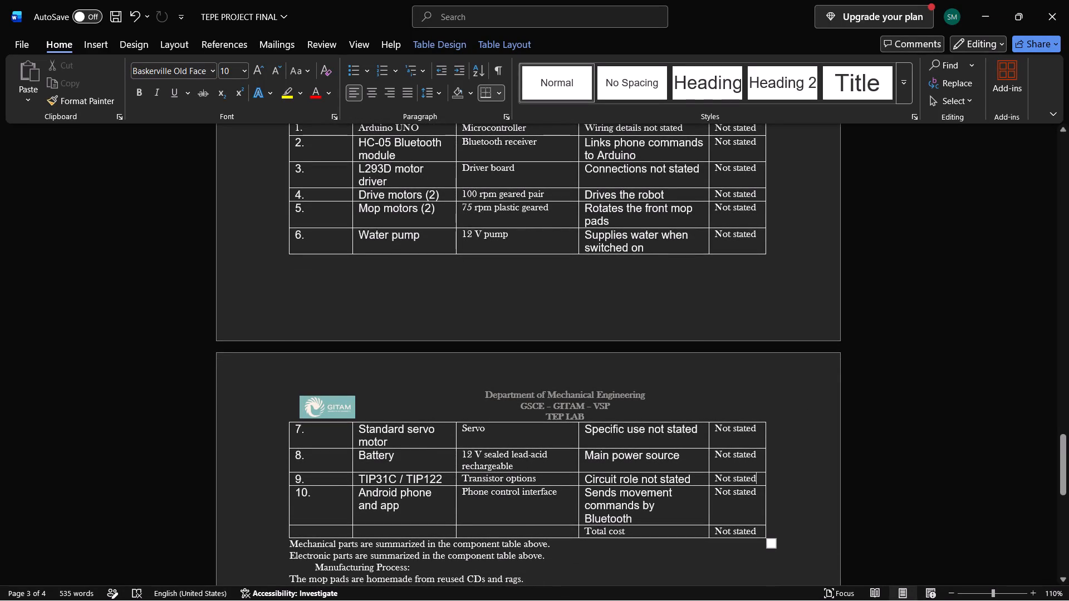
{"action": "key", "text": "BackSpace"}
{"action": "key", "text": "BackSpace"}
{"action": "key", "text": "BackSpace"}
{"action": "key", "text": "BackSpace"}
{"action": "key", "text": "BackSpace"}
{"action": "key", "text": "BackSpace"}
{"action": "key", "text": "BackSpace"}
{"action": "key", "text": "BackSpace"}
{"action": "key", "text": "BackSpace"}
{"action": "key", "text": "BackSpace"}
{"action": "key", "text": "BackSpace"}
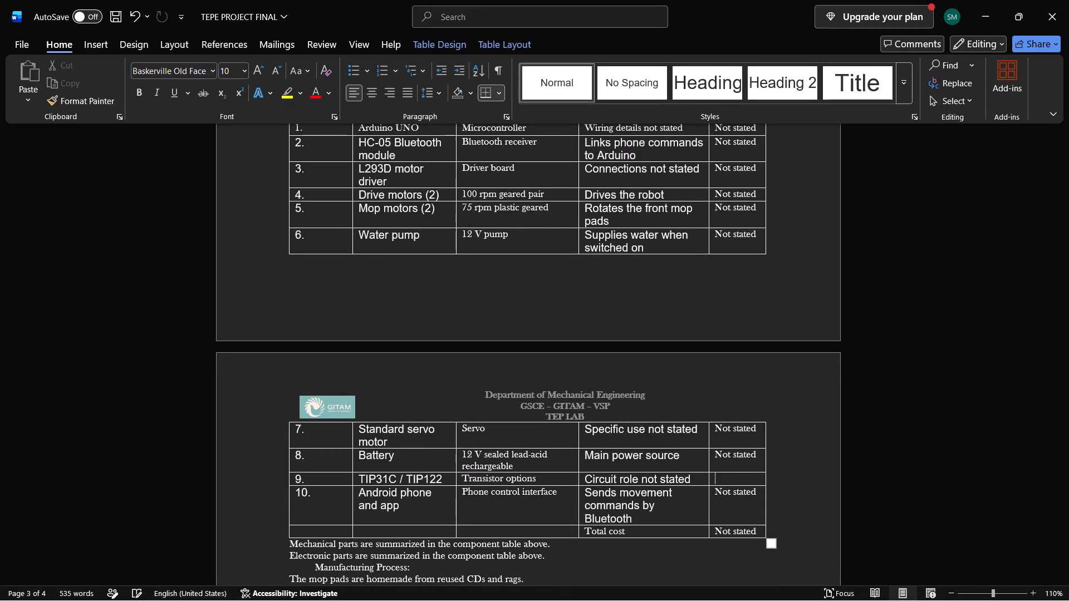
{"action": "type", "text": "30"}
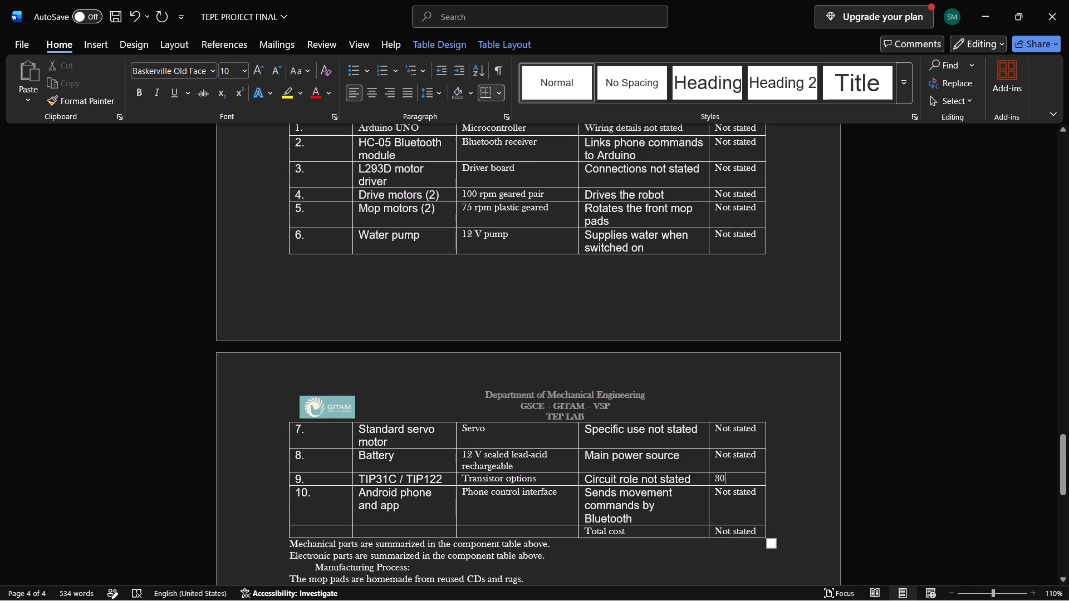
Replace the cost entry for the Android phone and app row with an underscore.
{"action": "left_click", "coordinate": [759, 494]}
{"action": "key", "text": "BackSpace"}
{"action": "key", "text": "BackSpace"}
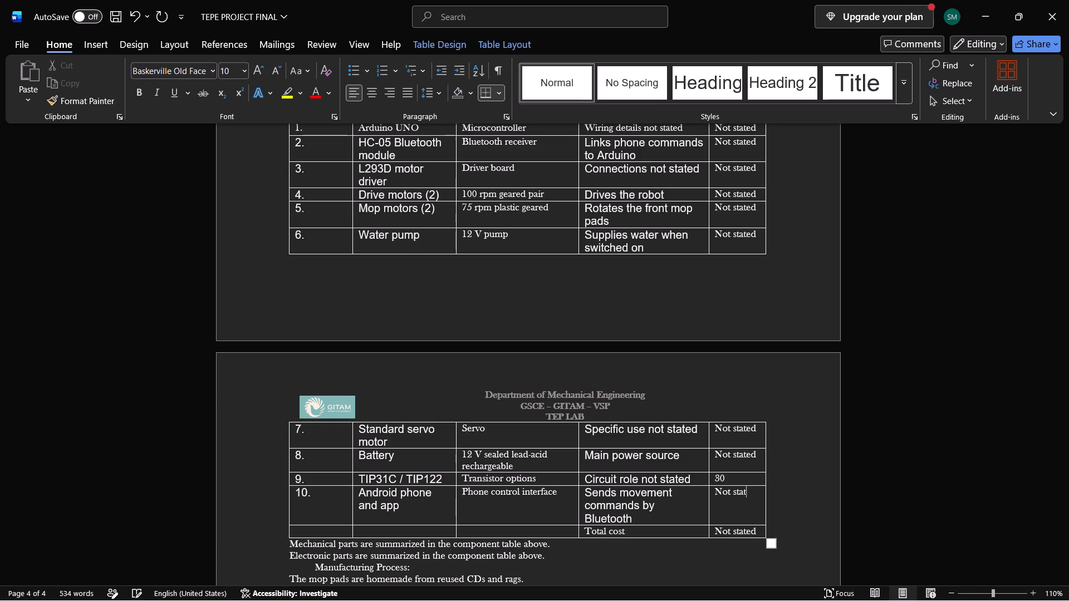
{"action": "key", "text": "BackSpace"}
{"action": "key", "text": "BackSpace"}
{"action": "key", "text": "BackSpace"}
{"action": "key", "text": "BackSpace"}
{"action": "key", "text": "BackSpace"}
{"action": "key", "text": "BackSpace"}
{"action": "key", "text": "BackSpace"}
{"action": "key", "text": "BackSpace"}
{"action": "key", "text": "shift+underscore"}
Clear the "Not stated" cost entry in the Battery row of the electronics component table.
{"action": "left_click", "coordinate": [759, 456]}
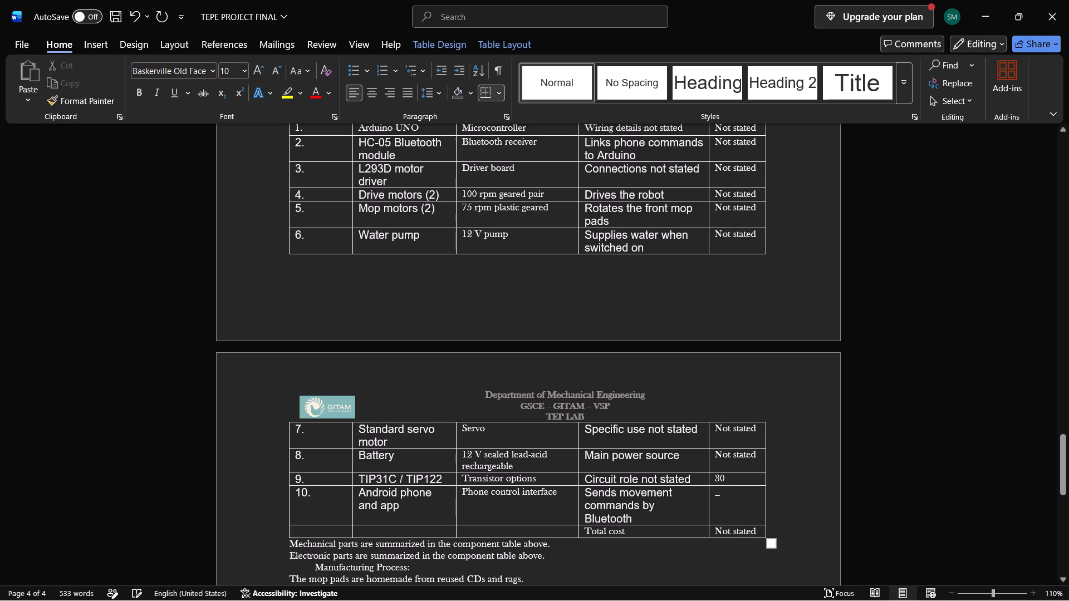
{"action": "key", "text": "BackSpace"}
{"action": "key", "text": "BackSpace"}
{"action": "key", "text": "BackSpace"}
{"action": "key", "text": "BackSpace"}
{"action": "key", "text": "BackSpace"}
{"action": "key", "text": "BackSpace"}
{"action": "key", "text": "BackSpace"}
{"action": "key", "text": "BackSpace"}
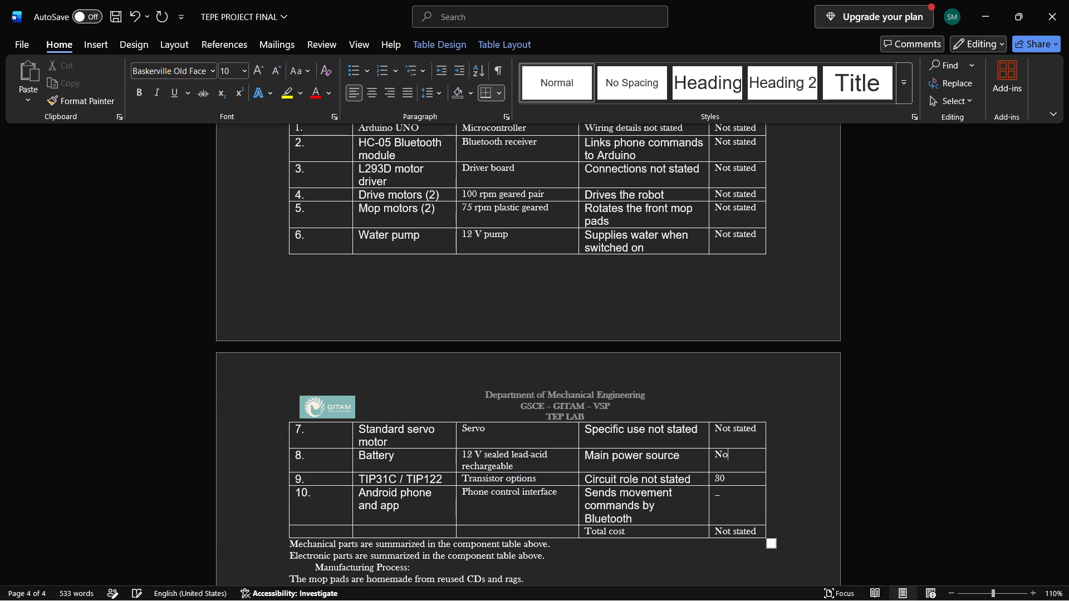
{"action": "key", "text": "BackSpace"}
{"action": "key", "text": "BackSpace"}
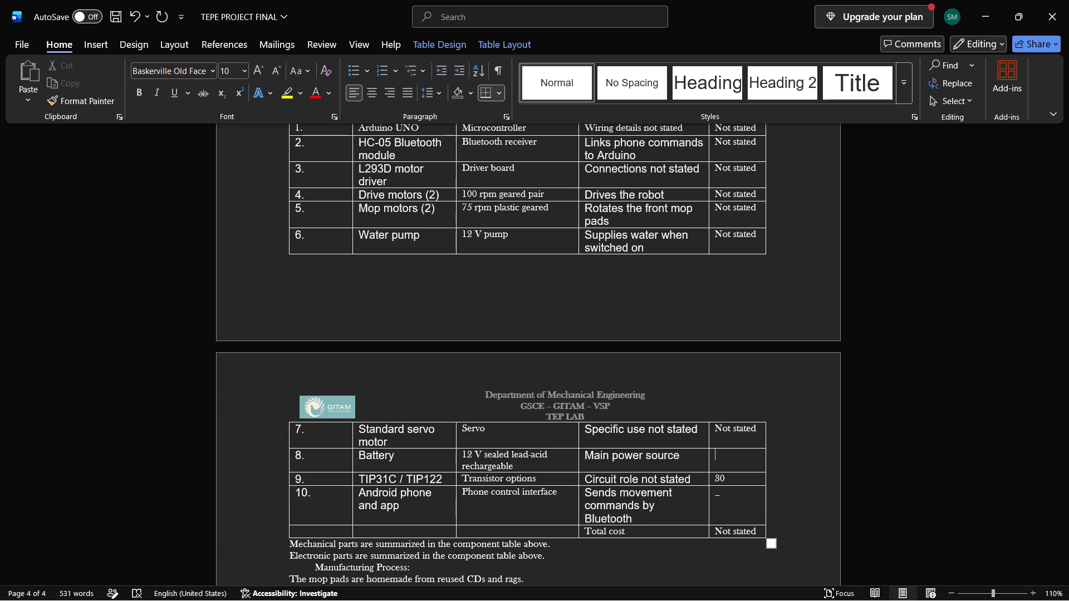
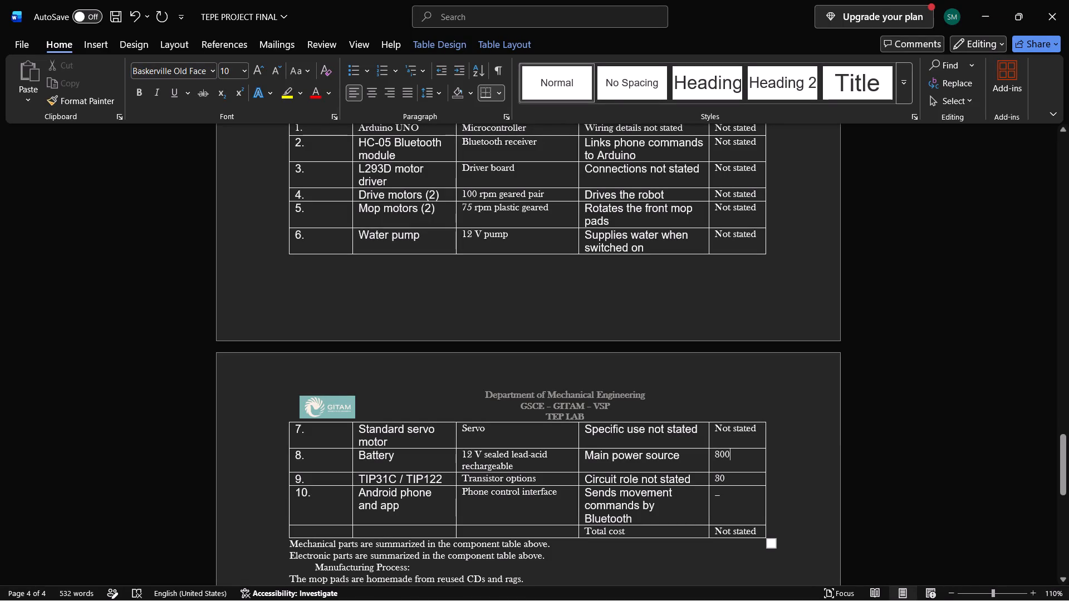
Set the Battery row's cost in the electronics component table to 600.
{"action": "key", "text": "BackSpace"}
{"action": "key", "text": "BackSpace"}
{"action": "key", "text": "BackSpace"}
{"action": "type", "text": "600"}
Replace the cost entry for the Standard servo motor in the electronics component table with 300.
{"action": "left_click", "coordinate": [759, 430]}
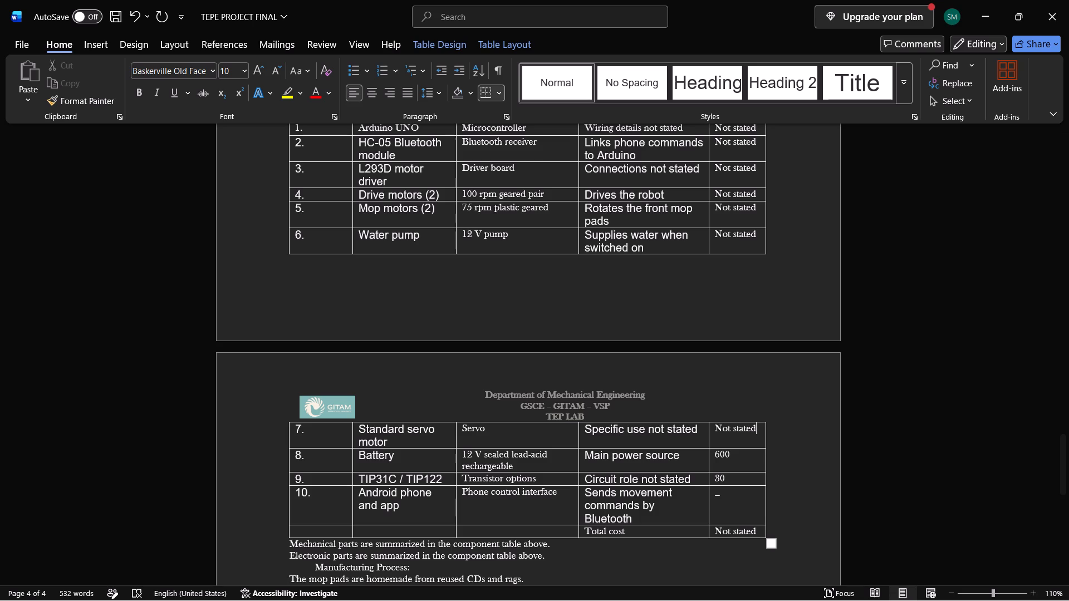
{"action": "key", "text": "3"}
{"action": "key", "text": "BackSpace"}
{"action": "key", "text": "BackSpace"}
{"action": "key", "text": "BackSpace"}
{"action": "key", "text": "BackSpace"}
{"action": "key", "text": "BackSpace"}
{"action": "key", "text": "BackSpace"}
{"action": "key", "text": "BackSpace"}
{"action": "key", "text": "BackSpace"}
{"action": "key", "text": "BackSpace"}
{"action": "key", "text": "BackSpace"}
{"action": "key", "text": "BackSpace"}
{"action": "type", "text": "300"}
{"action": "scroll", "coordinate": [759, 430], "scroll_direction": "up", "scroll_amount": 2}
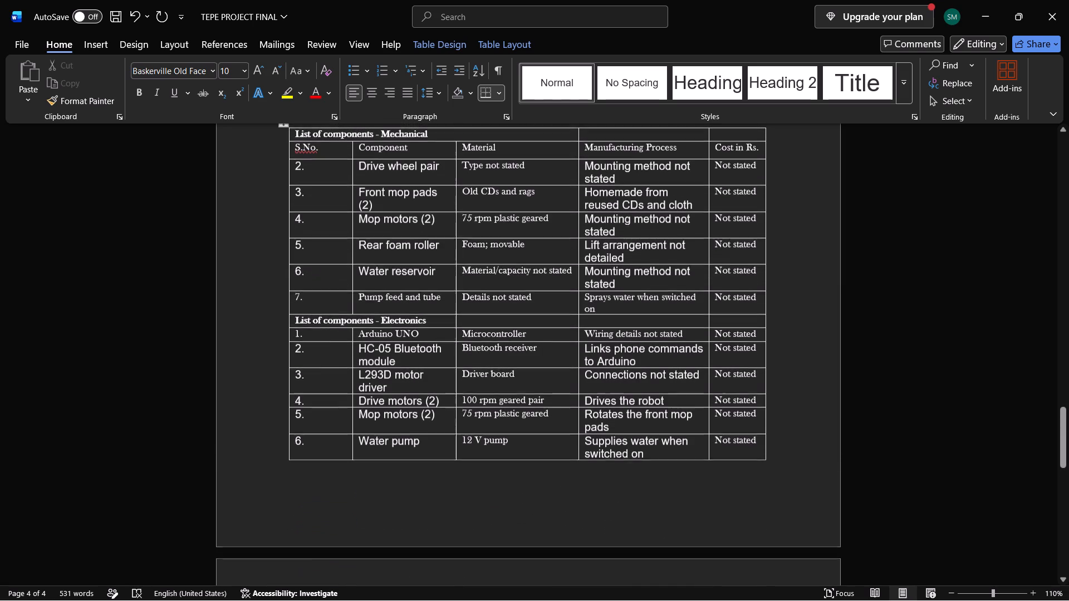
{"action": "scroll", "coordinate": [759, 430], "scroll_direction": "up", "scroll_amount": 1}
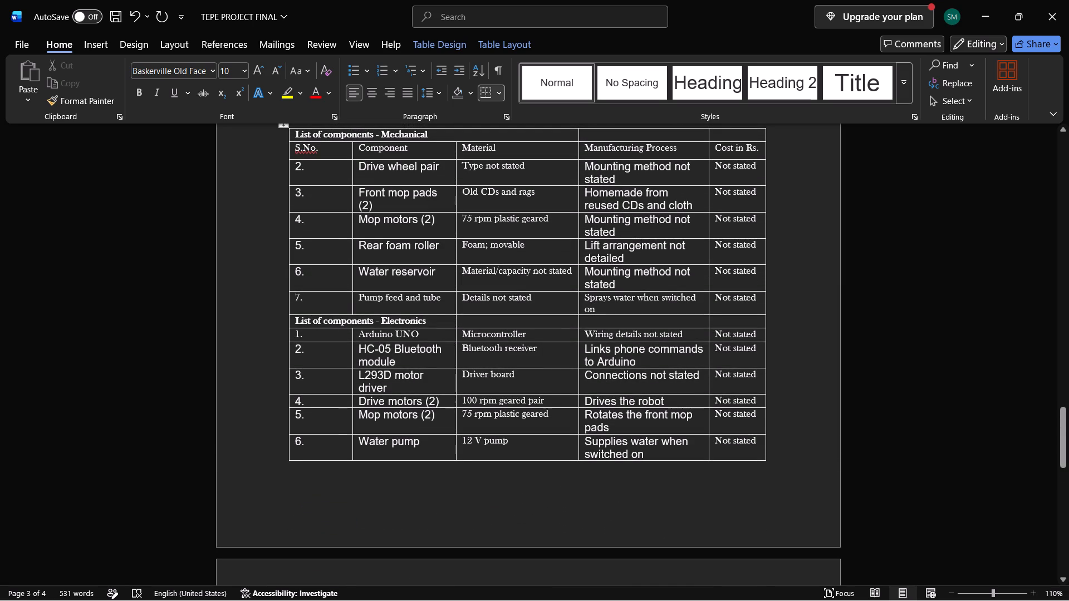
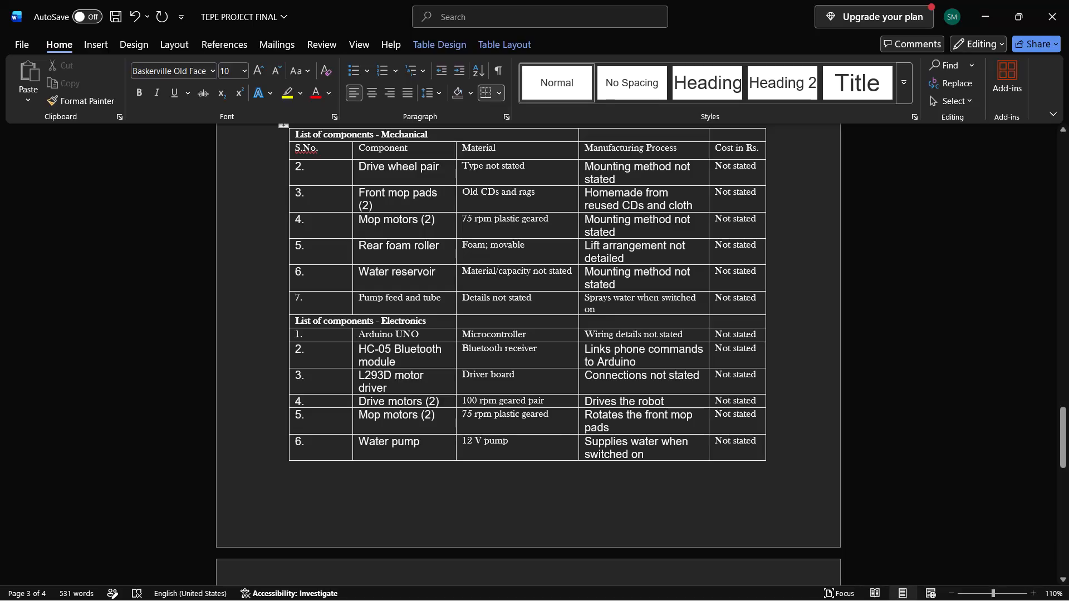
Replace the Water pump's cost entry in the electronics component table with 250.
{"action": "left_click", "coordinate": [758, 444]}
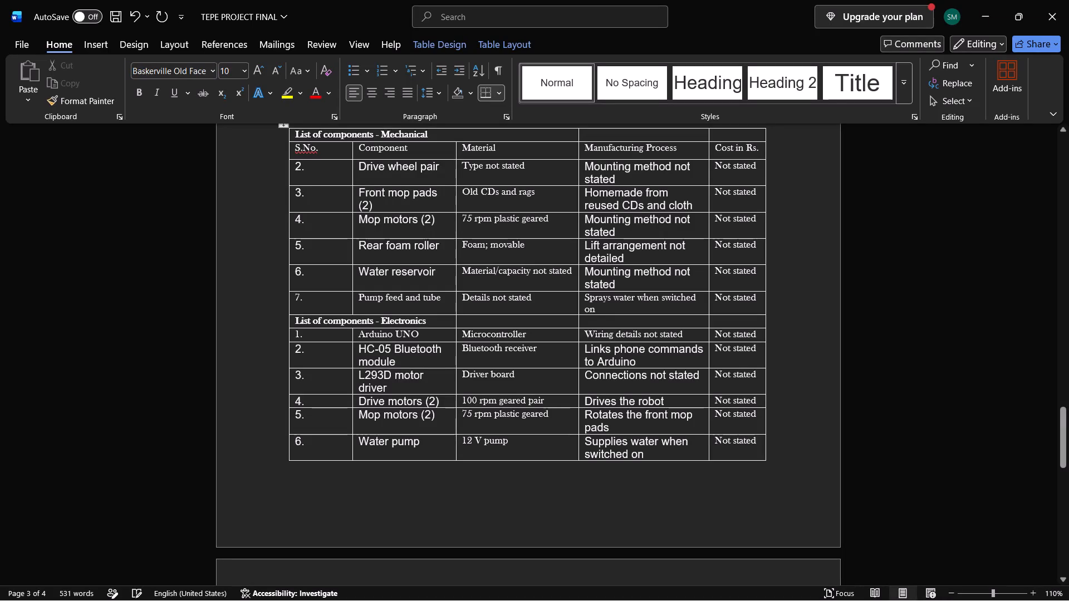
{"action": "key", "text": "BackSpace"}
{"action": "key", "text": "BackSpace"}
{"action": "key", "text": "BackSpace"}
{"action": "key", "text": "BackSpace"}
{"action": "key", "text": "BackSpace"}
{"action": "key", "text": "BackSpace"}
{"action": "key", "text": "BackSpace"}
{"action": "key", "text": "BackSpace"}
{"action": "key", "text": "BackSpace"}
{"action": "key", "text": "BackSpace"}
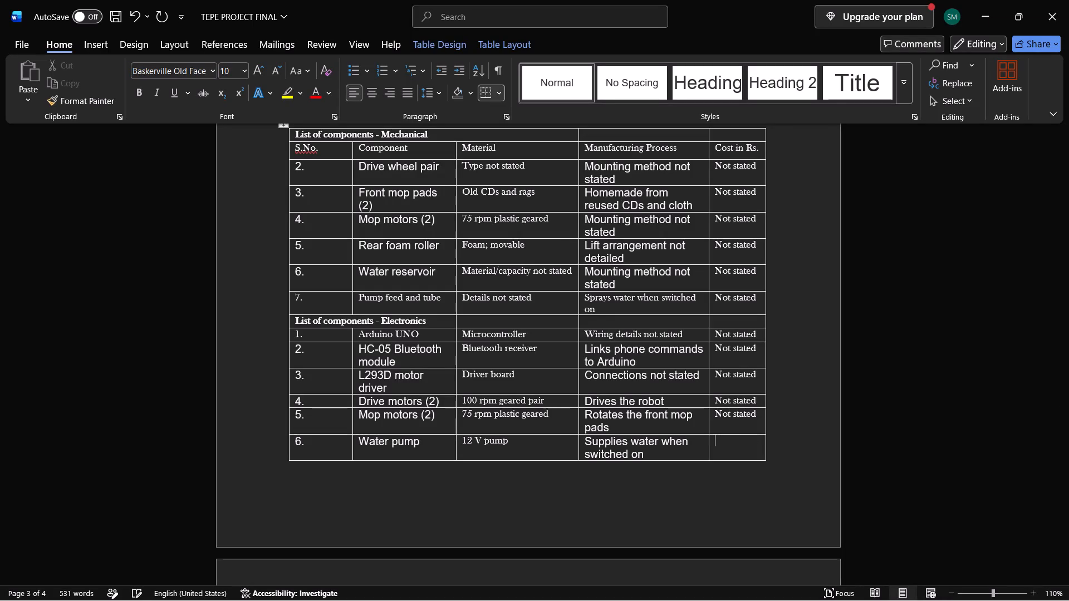
{"action": "type", "text": "250"}
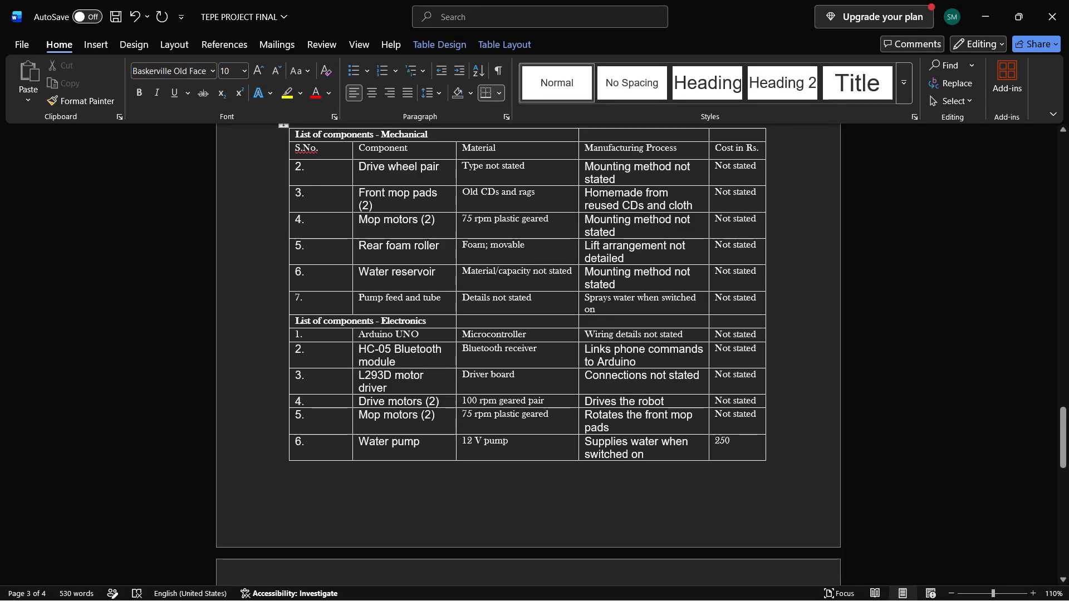
Open the Mop motors (2) cost entry in the electronics component table for editing.
{"action": "left_click", "coordinate": [762, 418]}
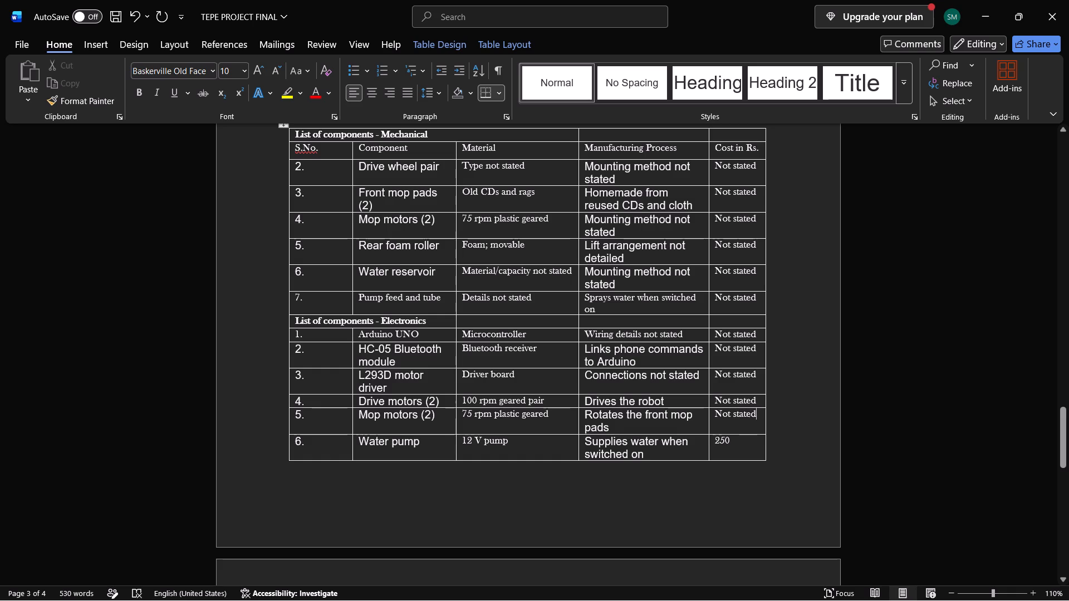
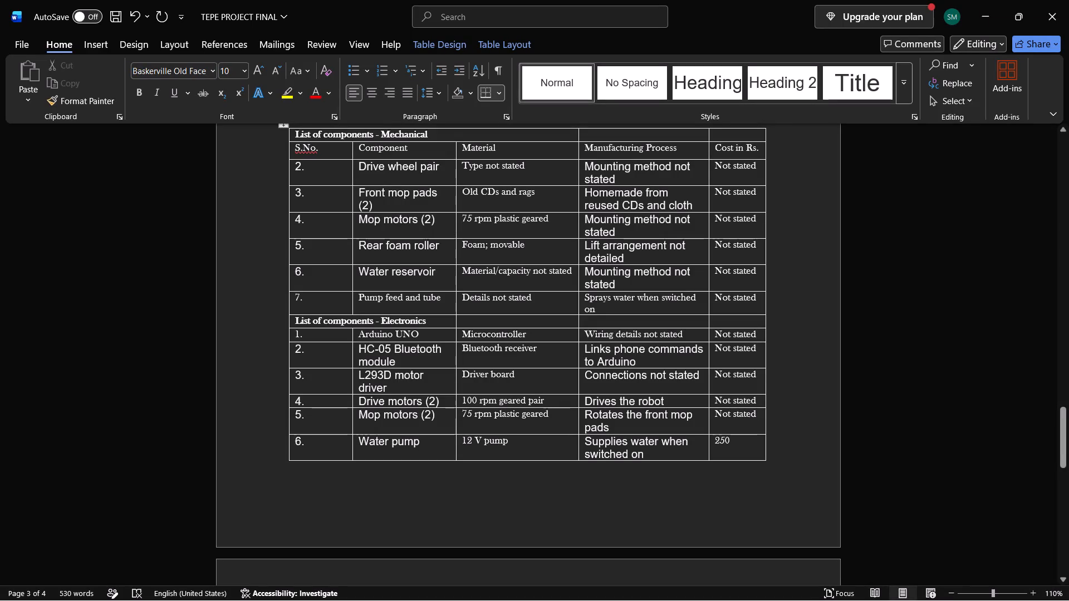
Replace the Mop motors (2) cost entry in the electronics component list with 60.
{"action": "key", "text": "BackSpace"}
{"action": "key", "text": "BackSpace"}
{"action": "key", "text": "BackSpace"}
{"action": "key", "text": "BackSpace"}
{"action": "key", "text": "BackSpace"}
{"action": "key", "text": "BackSpace"}
{"action": "key", "text": "BackSpace"}
{"action": "key", "text": "BackSpace"}
{"action": "key", "text": "BackSpace"}
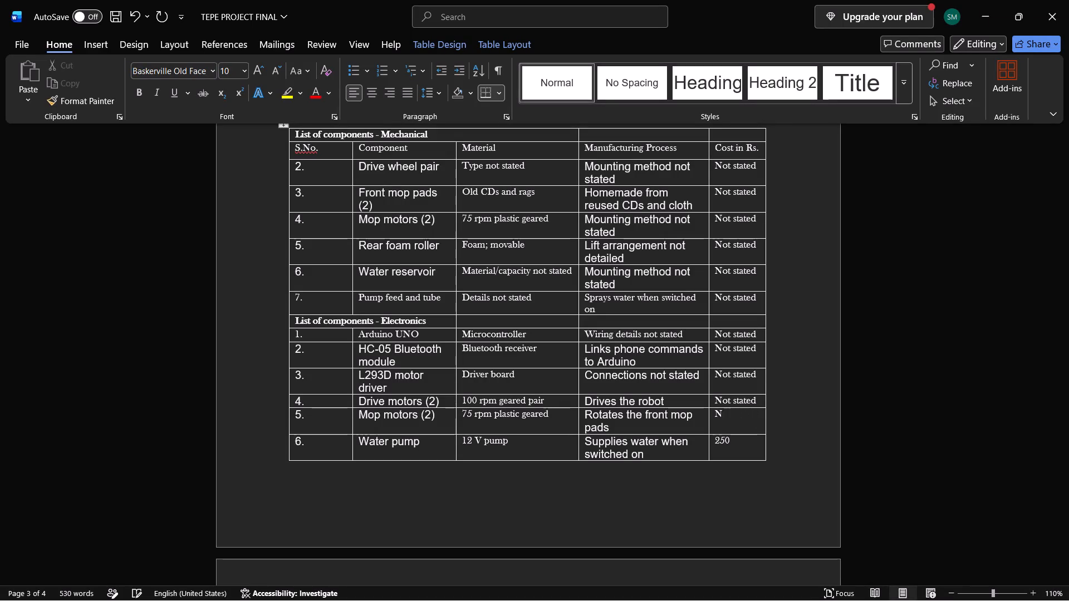
{"action": "key", "text": "BackSpace"}
{"action": "type", "text": "60"}
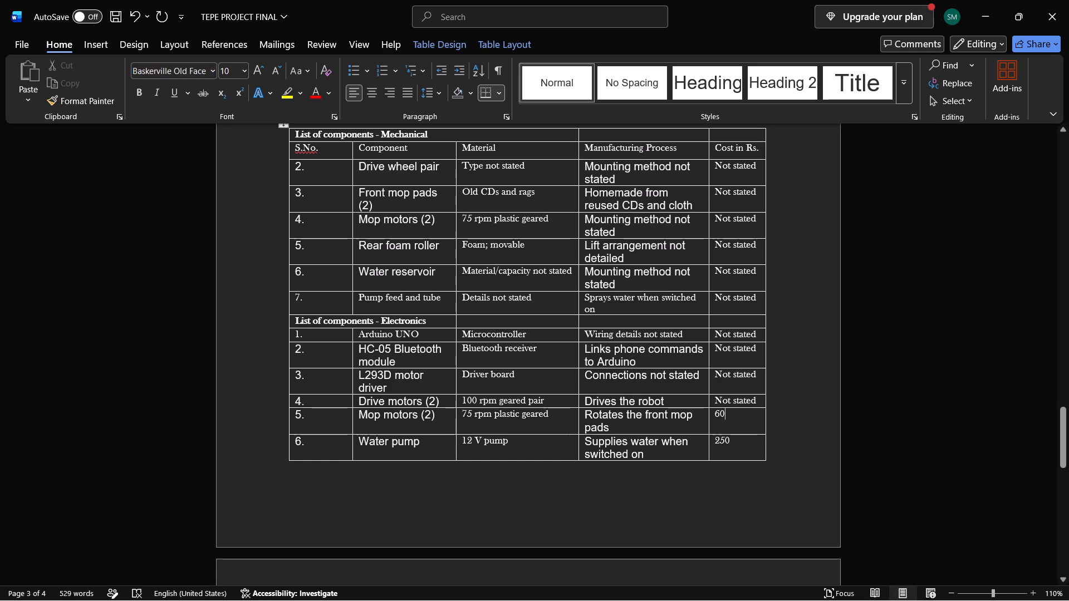
Replace the Drive motors (2) cost entry in the electronics component list with 60.
{"action": "left_click", "coordinate": [761, 400]}
{"action": "key", "text": "BackSpace"}
{"action": "key", "text": "BackSpace"}
{"action": "key", "text": "BackSpace"}
{"action": "key", "text": "BackSpace"}
{"action": "key", "text": "BackSpace"}
{"action": "key", "text": "BackSpace"}
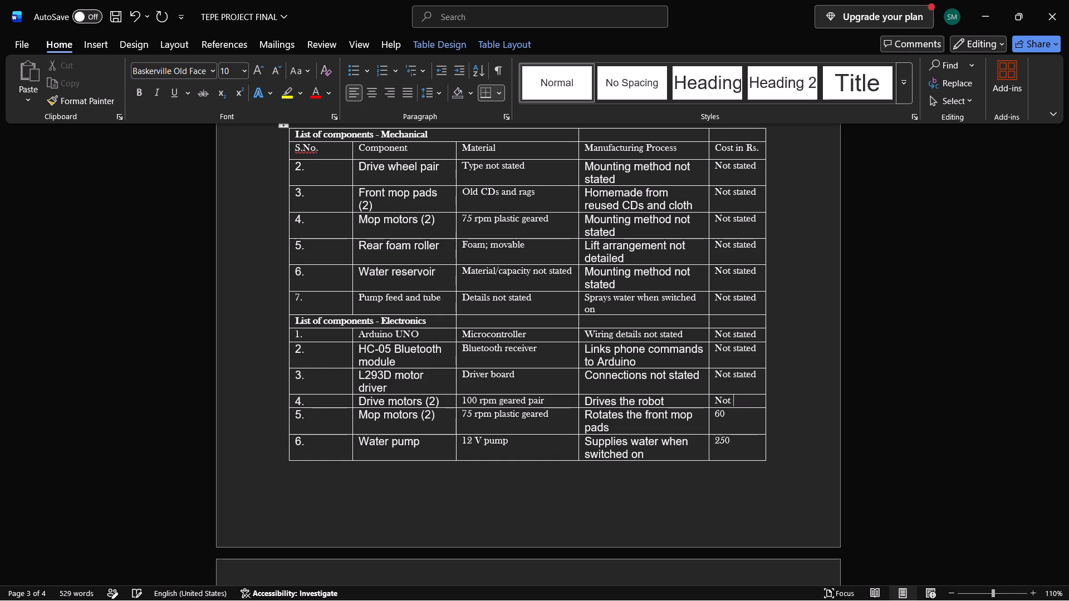
{"action": "key", "text": "BackSpace"}
{"action": "key", "text": "BackSpace"}
{"action": "key", "text": "BackSpace"}
{"action": "key", "text": "BackSpace"}
{"action": "type", "text": "60"}
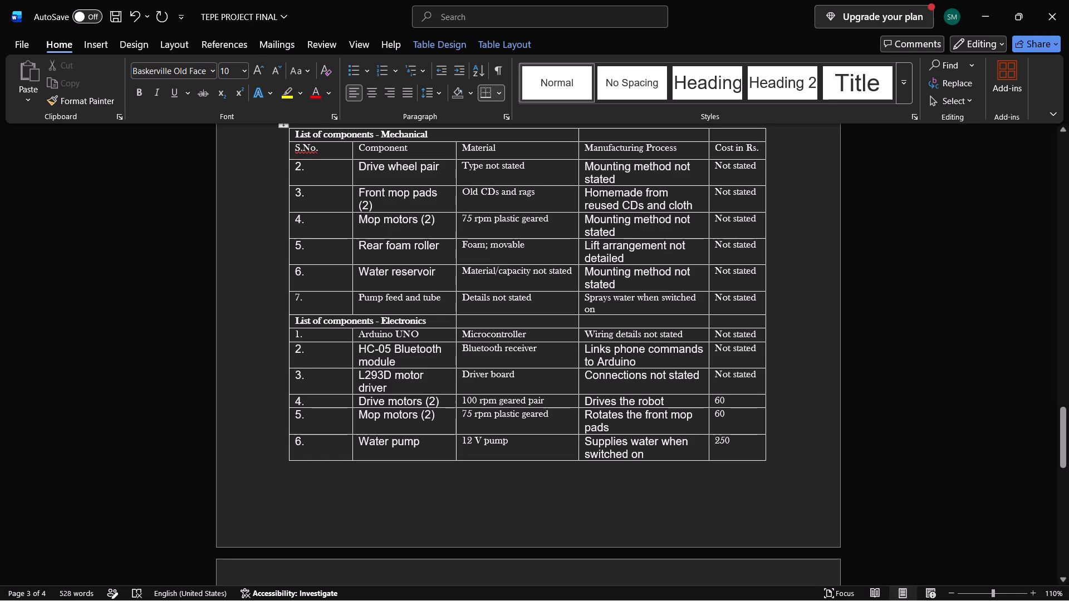
Replace the L293D motor driver's cost entry in the electronics component list with 60.
{"action": "left_click", "coordinate": [759, 377]}
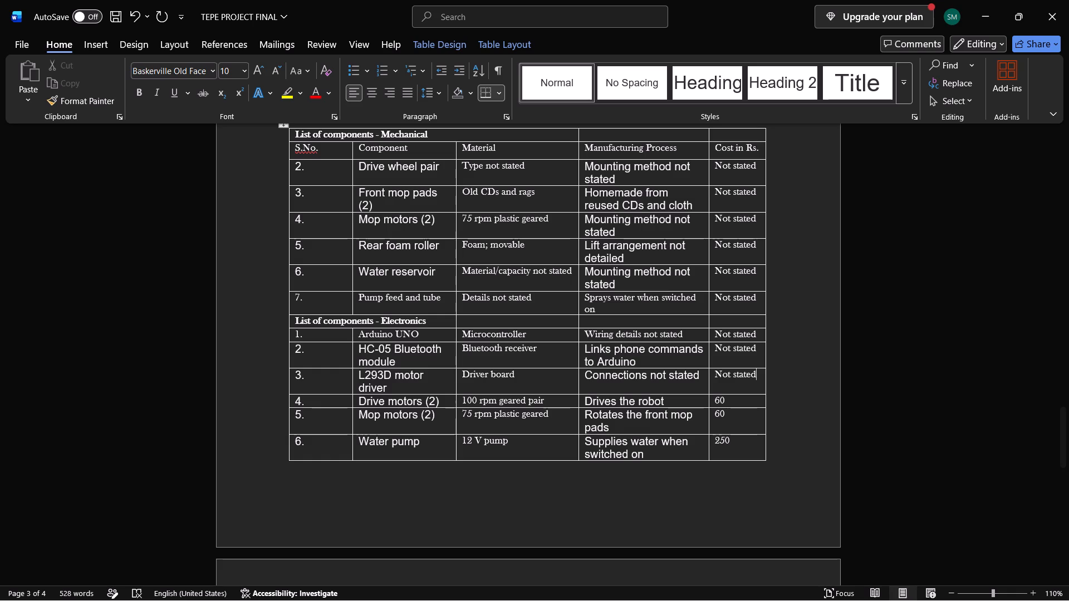
{"action": "key", "text": "BackSpace"}
{"action": "key", "text": "BackSpace"}
{"action": "key", "text": "BackSpace"}
{"action": "key", "text": "BackSpace"}
{"action": "key", "text": "BackSpace"}
{"action": "key", "text": "BackSpace"}
{"action": "key", "text": "BackSpace"}
{"action": "key", "text": "BackSpace"}
{"action": "key", "text": "BackSpace"}
{"action": "key", "text": "BackSpace"}
{"action": "type", "text": "60"}
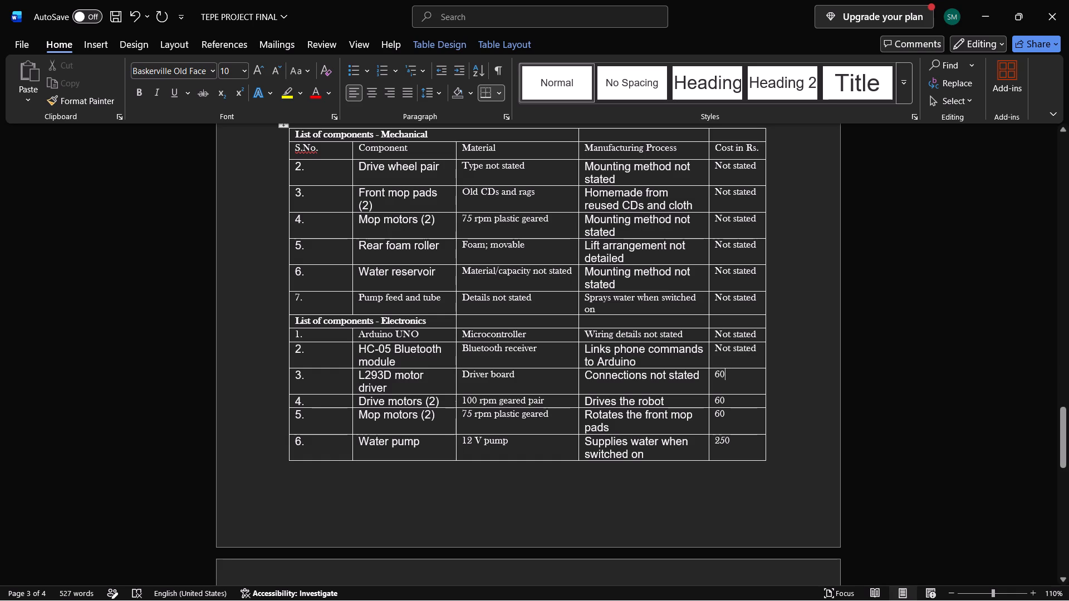
Replace the HC-05 Bluetooth module's cost entry in the electronics component list with 200.
{"action": "left_click", "coordinate": [762, 349]}
{"action": "key", "text": "BackSpace"}
{"action": "key", "text": "BackSpace"}
{"action": "key", "text": "BackSpace"}
{"action": "key", "text": "BackSpace"}
{"action": "key", "text": "BackSpace"}
{"action": "key", "text": "BackSpace"}
{"action": "key", "text": "BackSpace"}
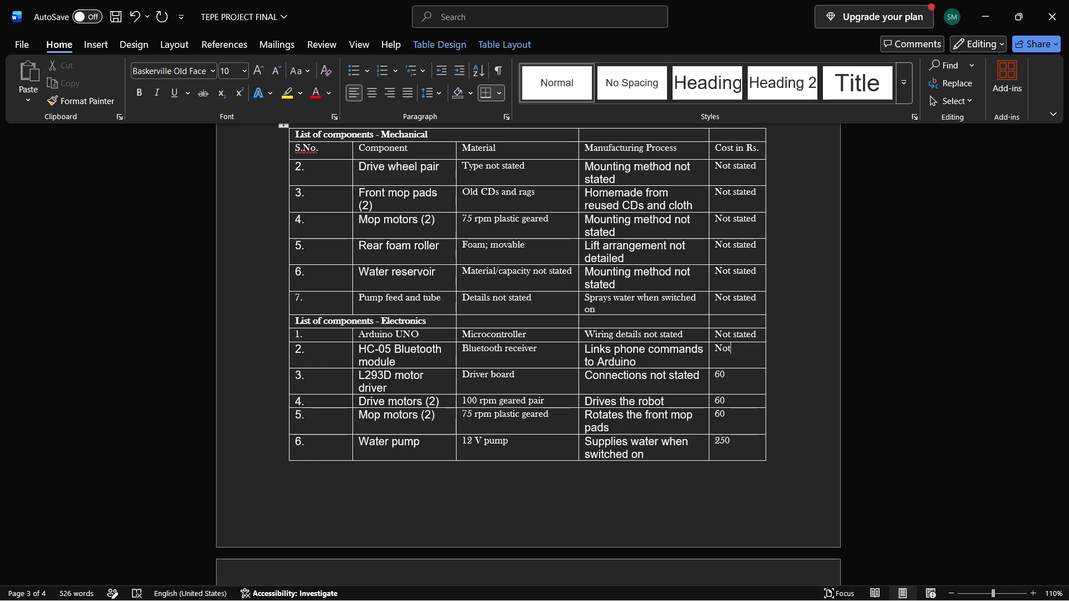
{"action": "key", "text": "BackSpace"}
{"action": "key", "text": "BackSpace"}
{"action": "key", "text": "BackSpace"}
{"action": "type", "text": "200"}
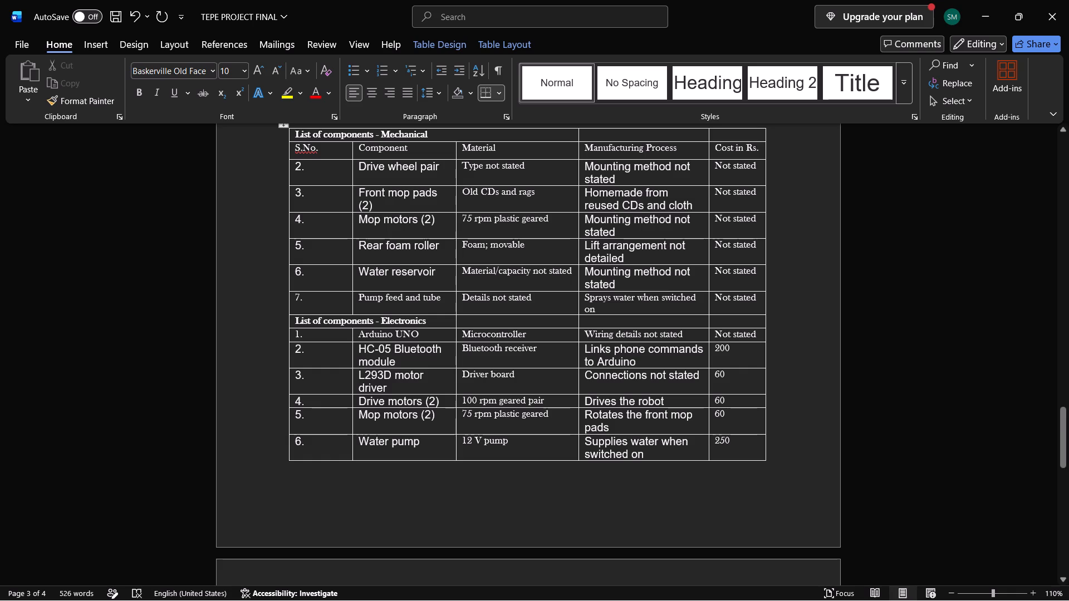
Replace the Arduino UNO's cost entry in the electronics component list with 300.
{"action": "left_click", "coordinate": [759, 334]}
{"action": "key", "text": "BackSpace"}
{"action": "key", "text": "BackSpace"}
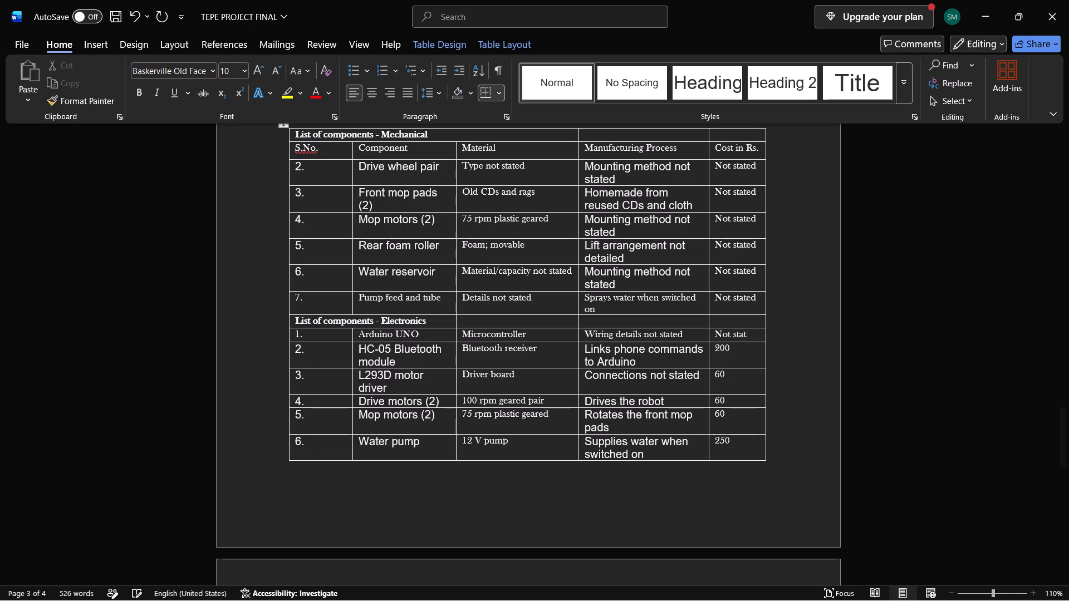
{"action": "key", "text": "BackSpace"}
{"action": "key", "text": "BackSpace"}
{"action": "key", "text": "BackSpace"}
{"action": "key", "text": "BackSpace"}
{"action": "key", "text": "BackSpace"}
{"action": "key", "text": "BackSpace"}
{"action": "key", "text": "BackSpace"}
{"action": "key", "text": "BackSpace"}
{"action": "type", "text": "300"}
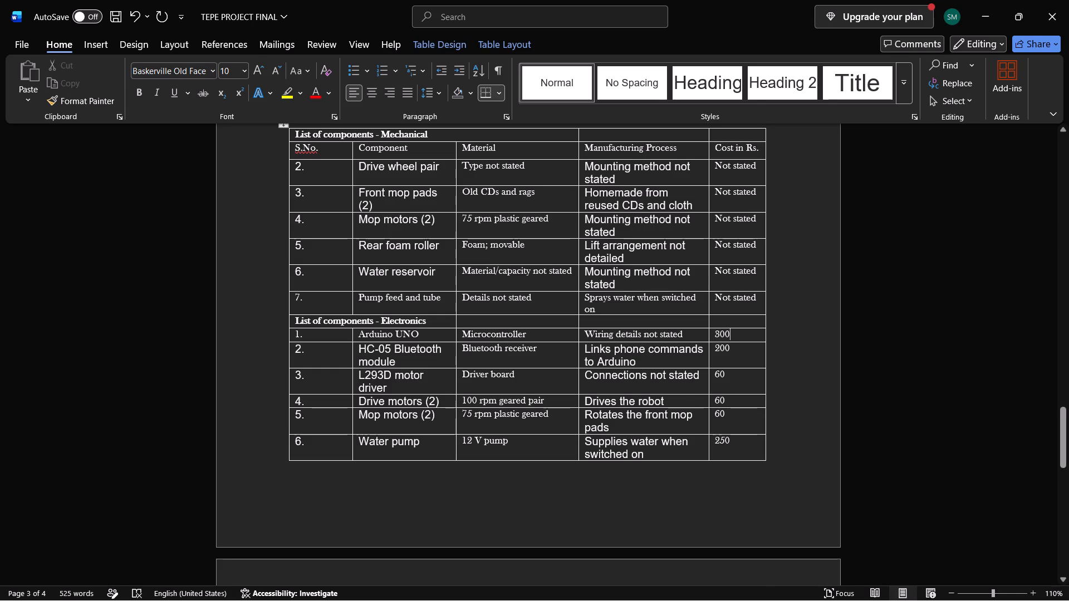
Delete the Mop motors (2) row from the mechanical component list.
{"action": "scroll", "coordinate": [740, 424], "scroll_direction": "down", "scroll_amount": 2}
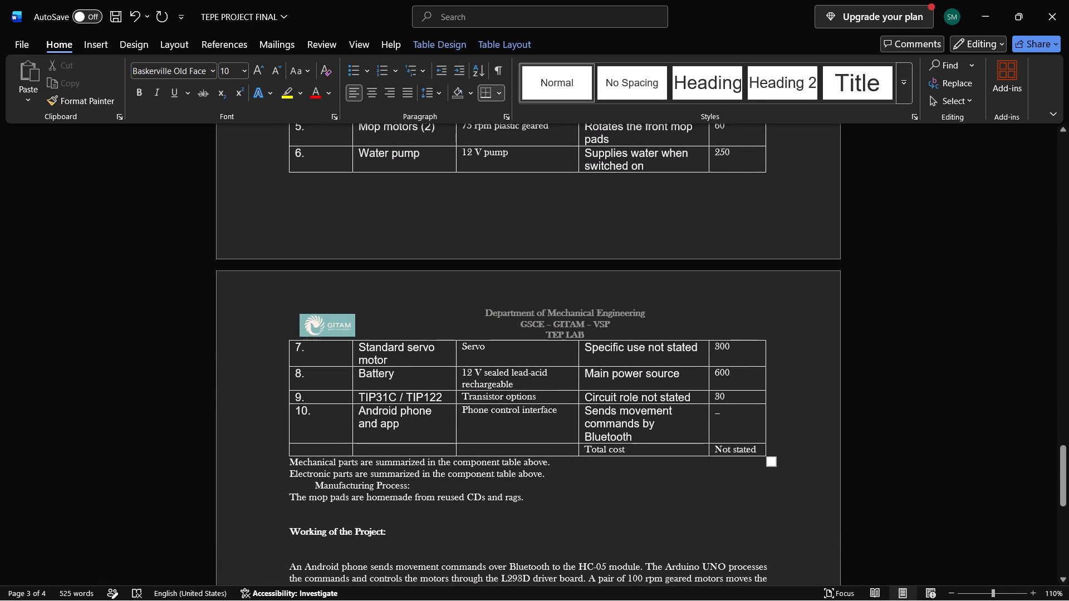
{"action": "scroll", "coordinate": [740, 424], "scroll_direction": "up", "scroll_amount": 1}
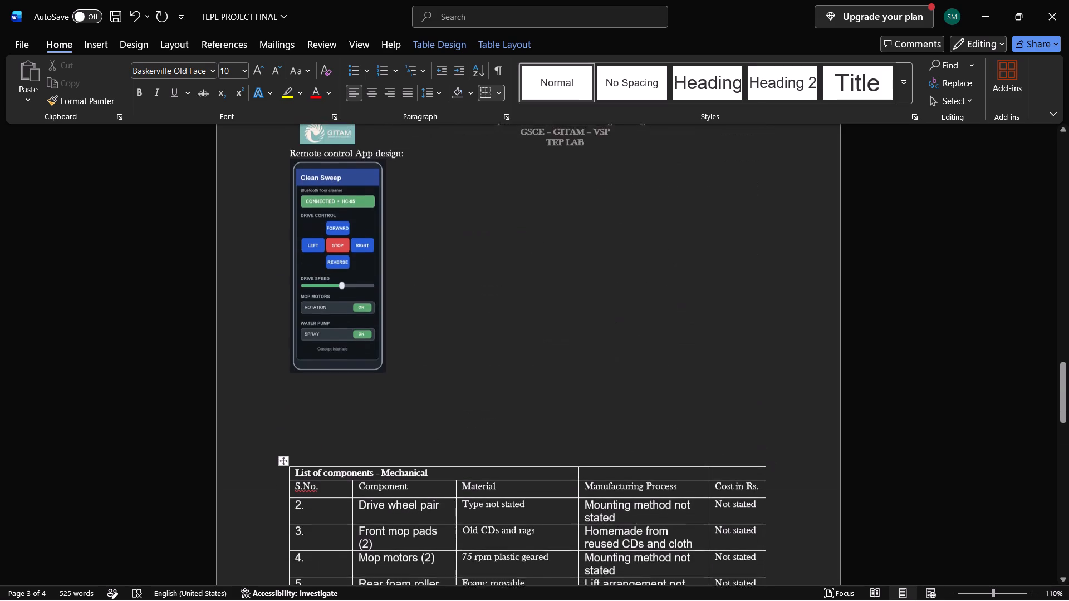
{"action": "scroll", "coordinate": [740, 424], "scroll_direction": "up", "scroll_amount": 1}
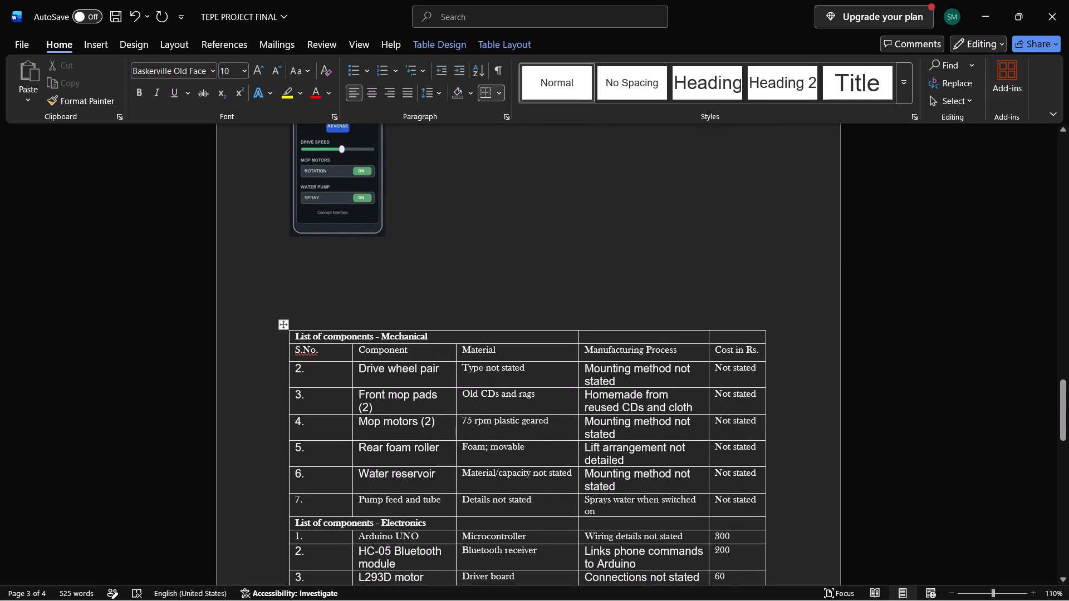
{"action": "left_click", "coordinate": [759, 401]}
{"action": "scroll", "coordinate": [752, 495], "scroll_direction": "down", "scroll_amount": 1}
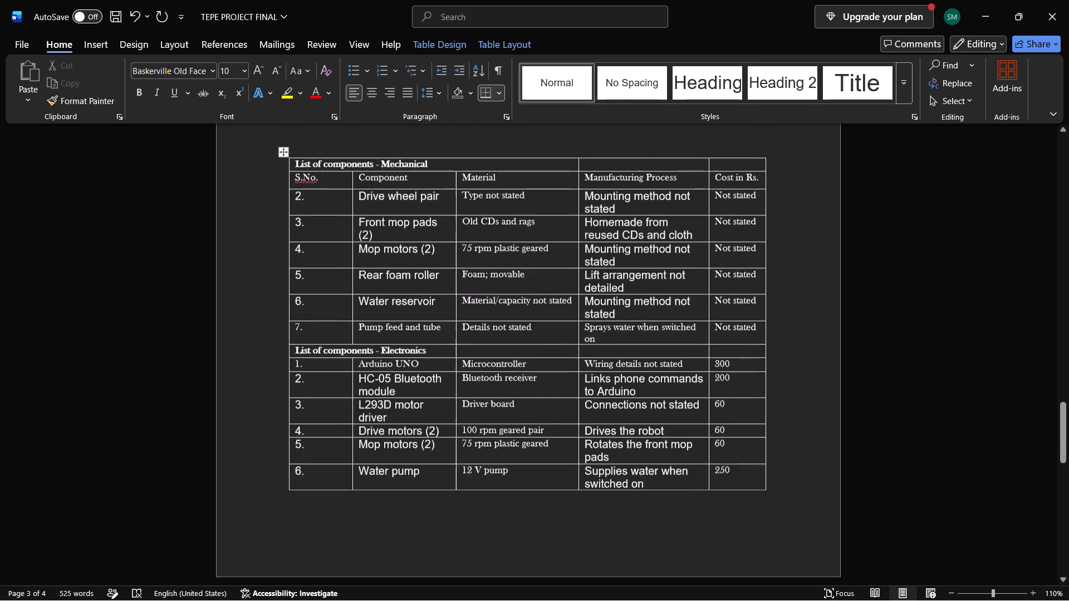
{"action": "scroll", "coordinate": [752, 495], "scroll_direction": "down", "scroll_amount": 1}
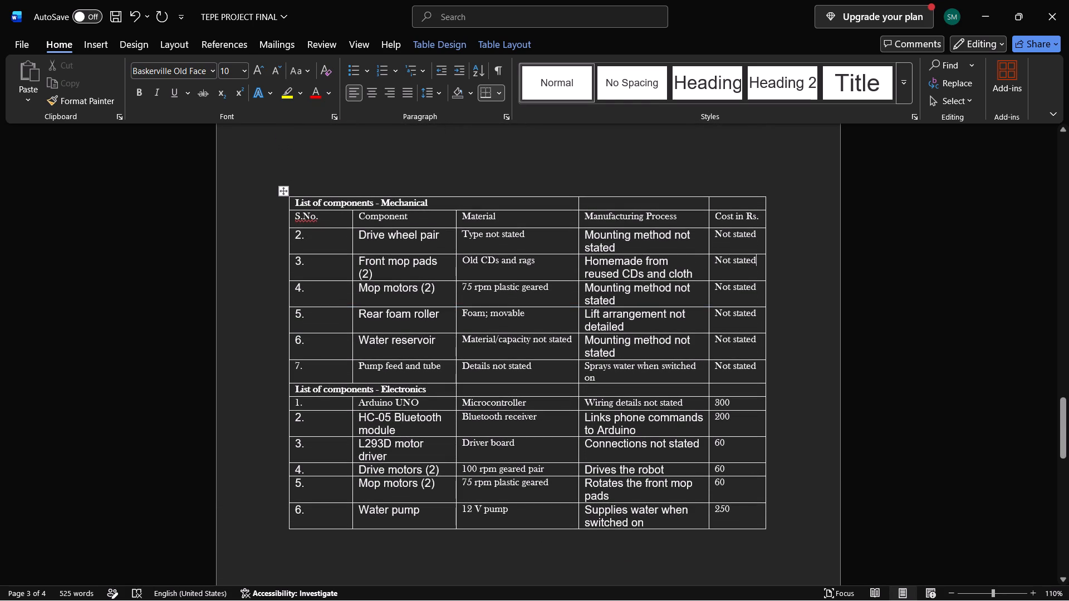
{"action": "left_click", "coordinate": [293, 297]}
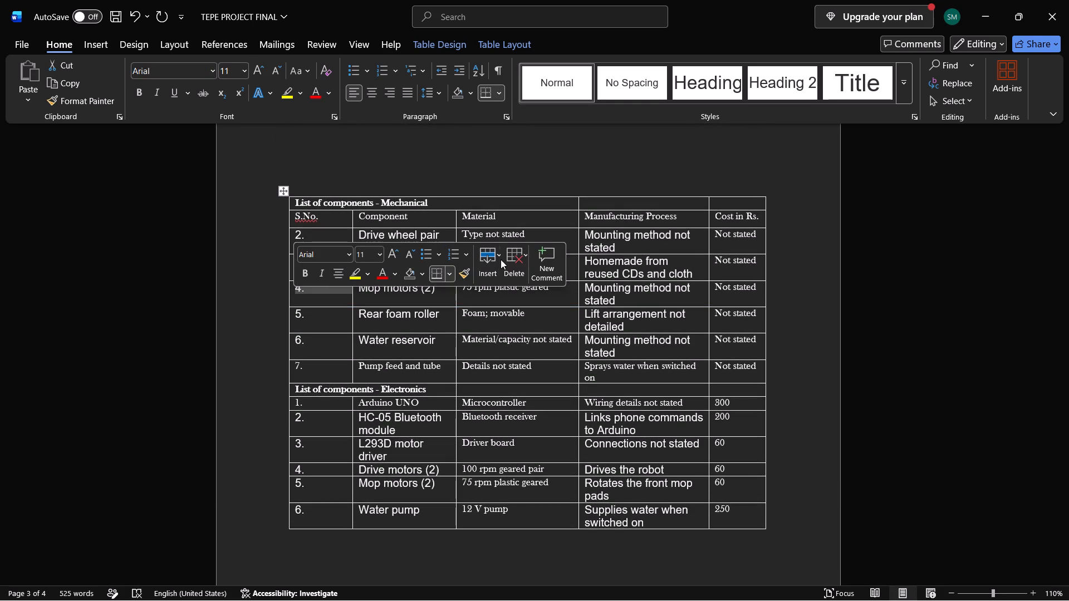
{"action": "left_click", "coordinate": [503, 260]}
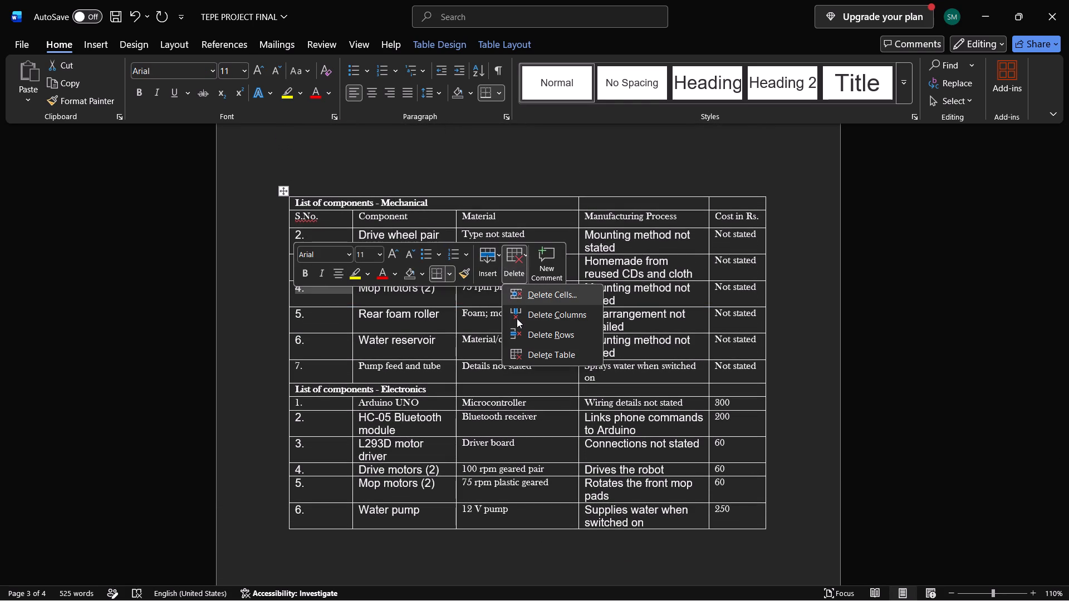
{"action": "left_click", "coordinate": [523, 339]}
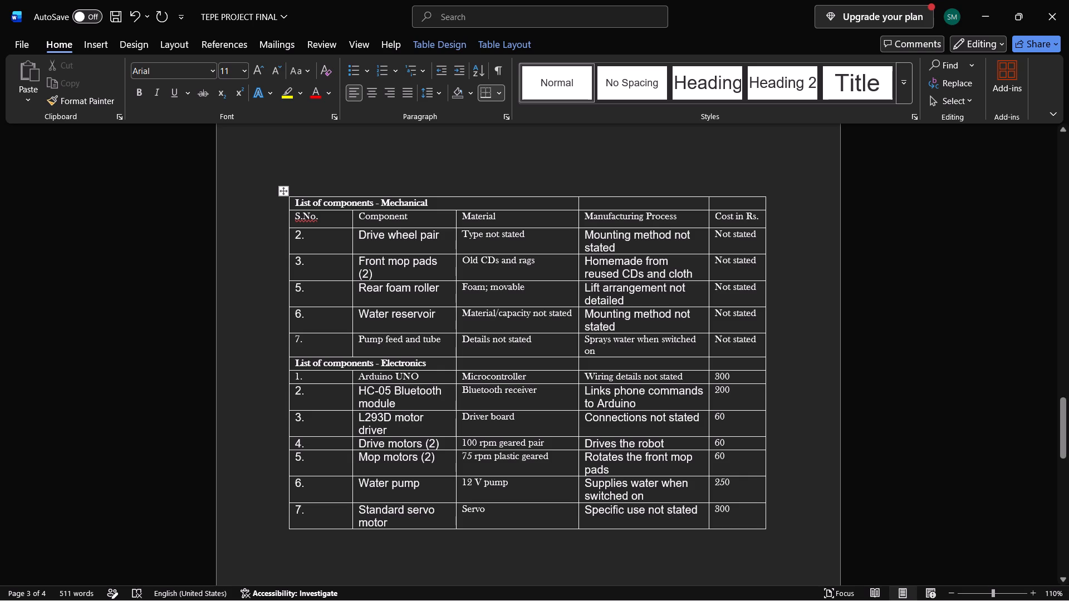
Replace the Rear foam roller's cost entry in the mechanical component list with 150.
{"action": "left_click", "coordinate": [756, 288]}
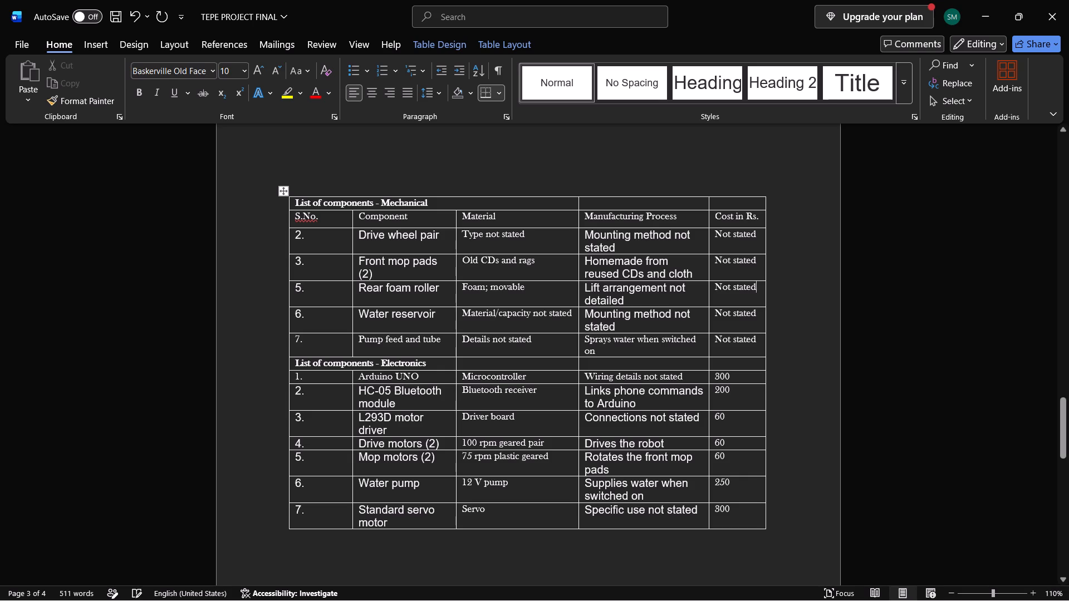
{"action": "key", "text": "BackSpace"}
{"action": "key", "text": "BackSpace"}
{"action": "key", "text": "BackSpace"}
{"action": "key", "text": "BackSpace"}
{"action": "key", "text": "BackSpace"}
{"action": "key", "text": "BackSpace"}
{"action": "key", "text": "BackSpace"}
{"action": "key", "text": "BackSpace"}
{"action": "key", "text": "BackSpace"}
{"action": "key", "text": "BackSpace"}
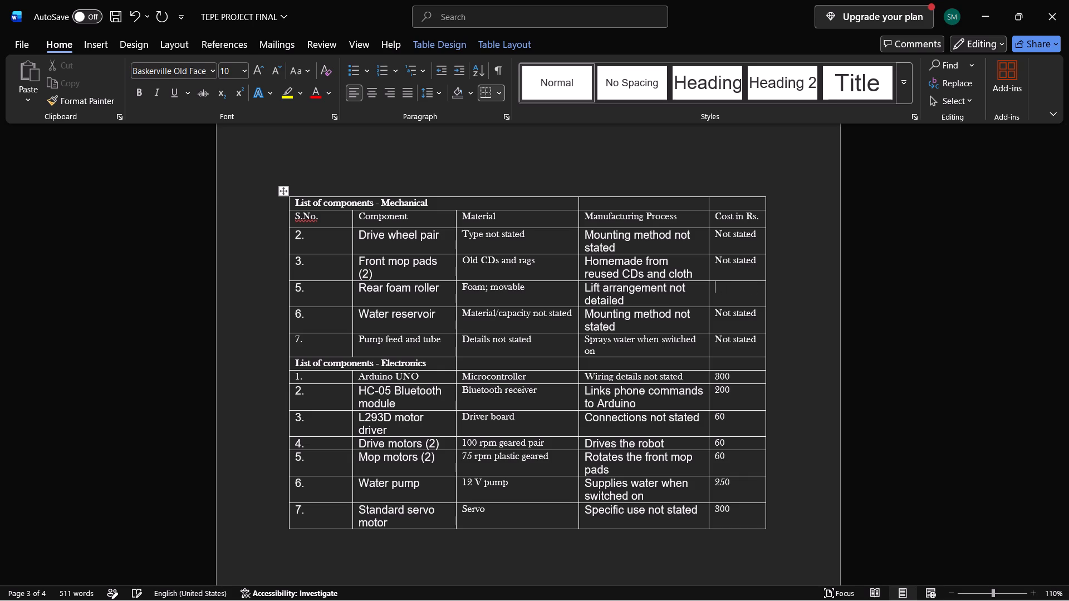
{"action": "type", "text": "150"}
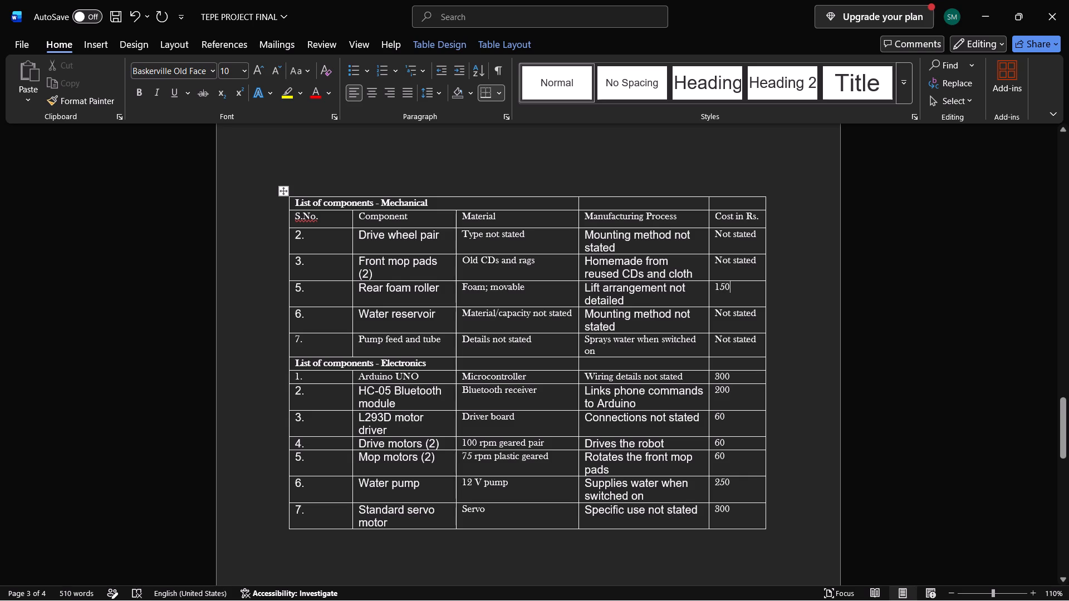
Replace the Water reservoir's cost entry in the mechanical component list with an underscore on the cell's second line.
{"action": "left_click", "coordinate": [762, 315]}
{"action": "key", "text": "BackSpace"}
{"action": "key", "text": "BackSpace"}
{"action": "key", "text": "BackSpace"}
{"action": "key", "text": "BackSpace"}
{"action": "key", "text": "BackSpace"}
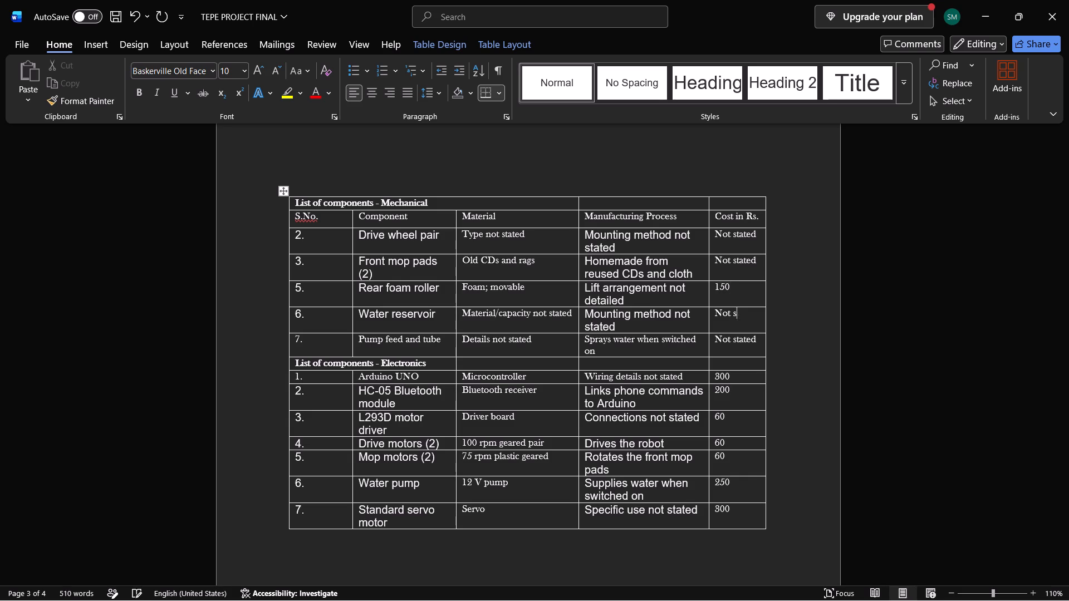
{"action": "key", "text": "BackSpace"}
{"action": "key", "text": "BackSpace"}
{"action": "key", "text": "BackSpace"}
{"action": "key", "text": "BackSpace"}
{"action": "key", "text": "BackSpace"}
{"action": "key", "text": "minus"}
{"action": "key", "text": "BackSpace"}
{"action": "key", "text": "Return"}
{"action": "key", "text": "shift+underscore"}
Replace the Pump feed and tube cost entry in the mechanical component list with 40.
{"action": "left_click", "coordinate": [758, 341]}
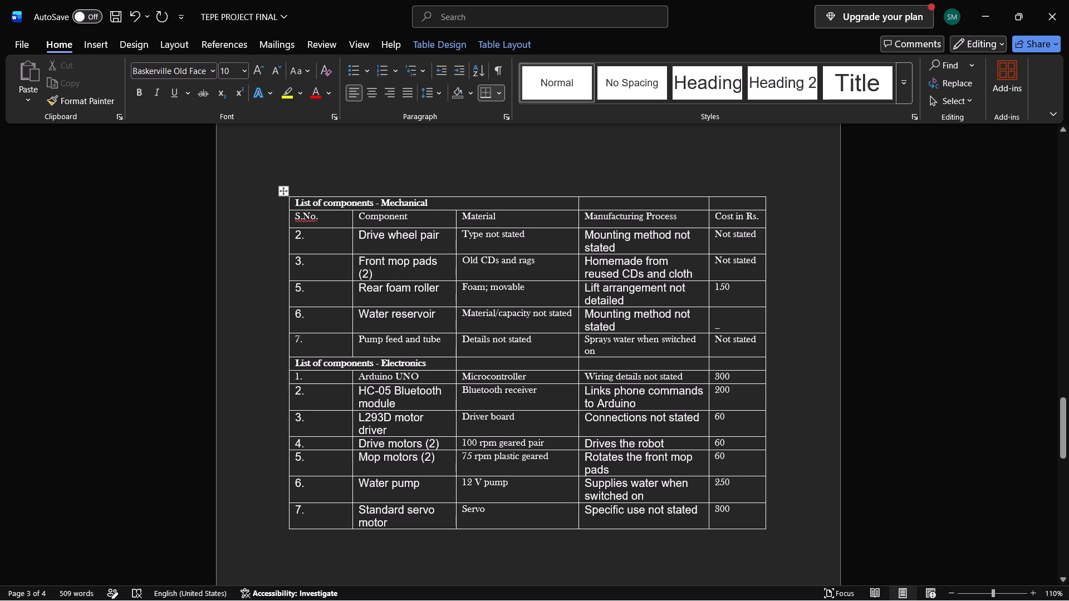
{"action": "key", "text": "BackSpace"}
{"action": "key", "text": "BackSpace"}
{"action": "key", "text": "BackSpace"}
{"action": "key", "text": "BackSpace"}
{"action": "key", "text": "BackSpace"}
{"action": "key", "text": "BackSpace"}
{"action": "key", "text": "BackSpace"}
{"action": "key", "text": "BackSpace"}
{"action": "key", "text": "BackSpace"}
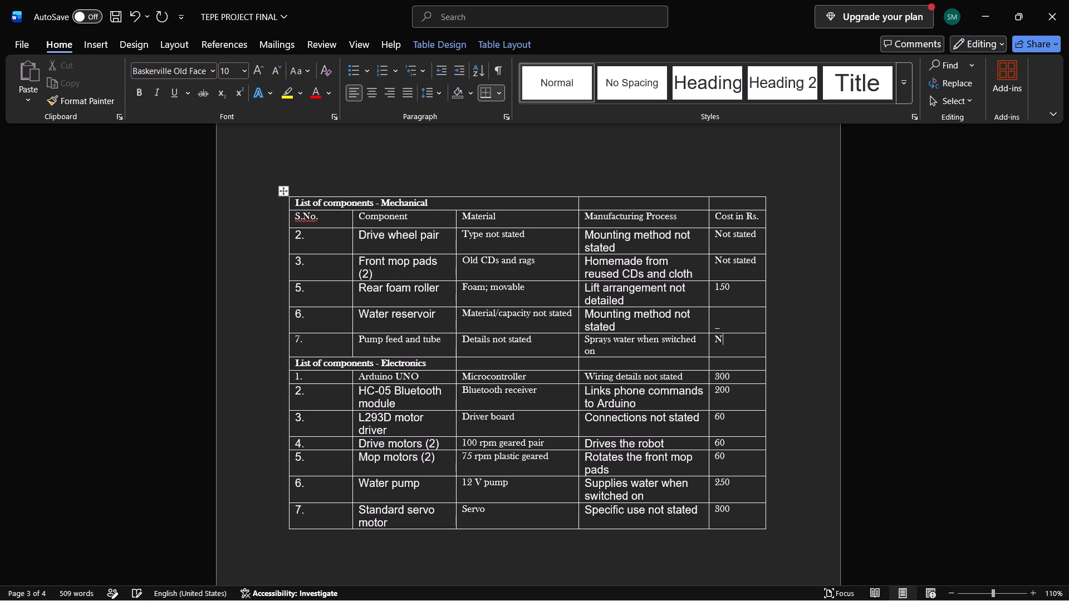
{"action": "key", "text": "BackSpace"}
{"action": "key", "text": "BackSpace"}
{"action": "type", "text": "40"}
Replace the Front mop pads (2) cost entry in the mechanical component list with an underscore.
{"action": "left_click", "coordinate": [761, 265]}
{"action": "key", "text": "BackSpace"}
{"action": "key", "text": "BackSpace"}
{"action": "key", "text": "BackSpace"}
{"action": "key", "text": "BackSpace"}
{"action": "key", "text": "BackSpace"}
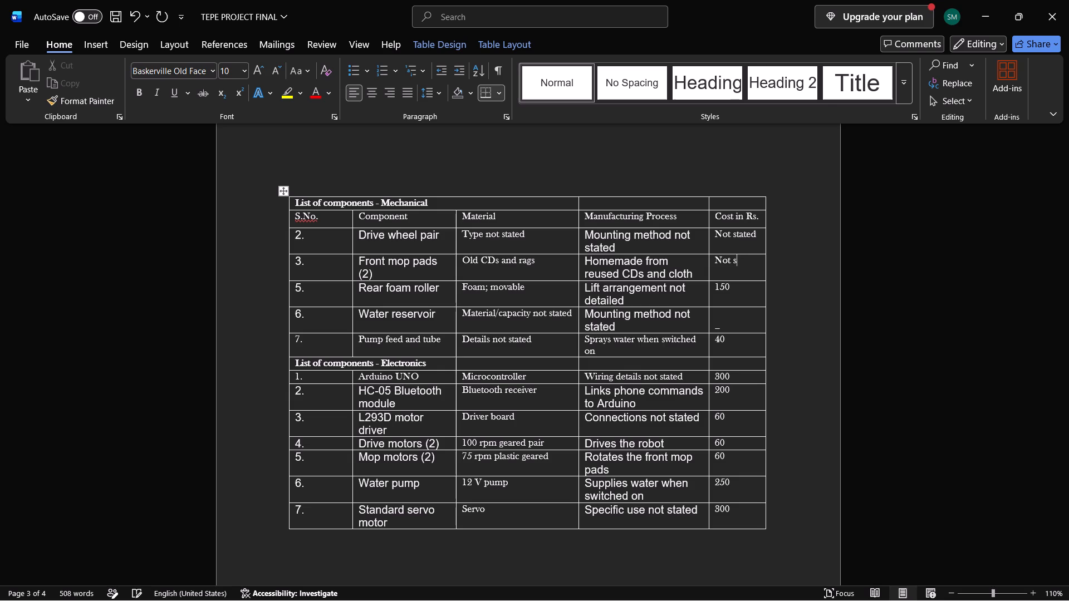
{"action": "key", "text": "BackSpace"}
{"action": "key", "text": "BackSpace"}
{"action": "key", "text": "BackSpace"}
{"action": "key", "text": "BackSpace"}
{"action": "key", "text": "BackSpace"}
{"action": "key", "text": "shift+underscore"}
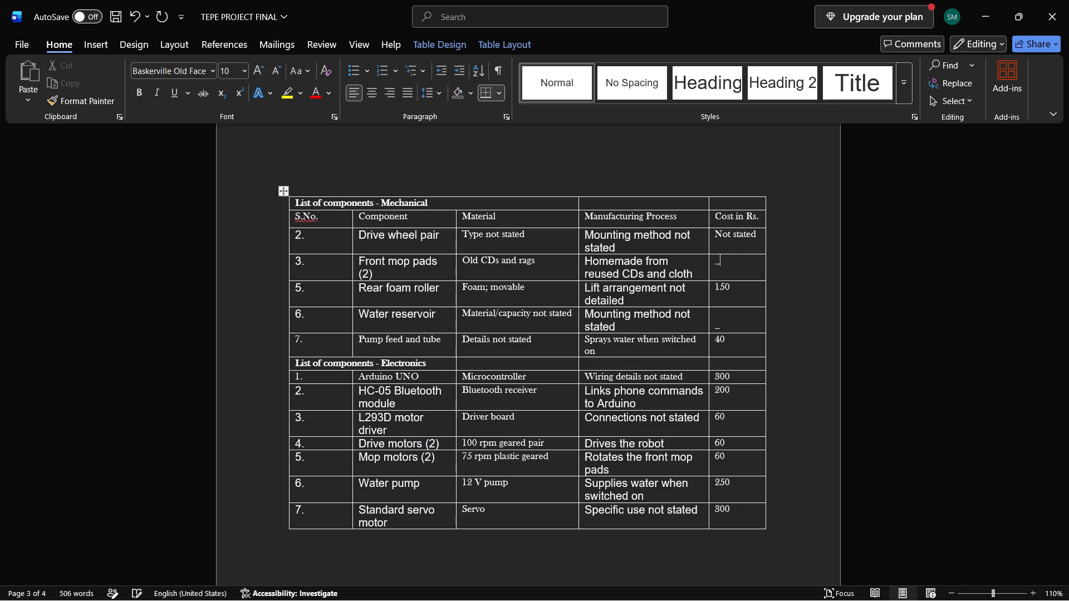
Replace the Drive wheel pair's cost entry in the mechanical component list with 120.
{"action": "left_click", "coordinate": [756, 235]}
{"action": "key", "text": "BackSpace"}
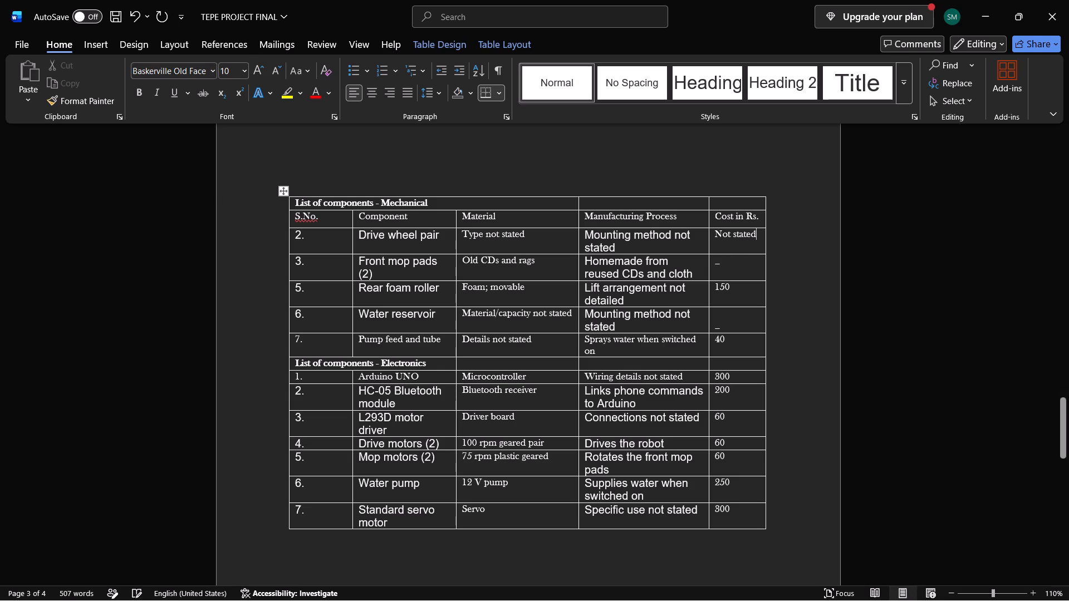
{"action": "key", "text": "BackSpace"}
{"action": "key", "text": "BackSpace"}
{"action": "key", "text": "BackSpace"}
{"action": "key", "text": "BackSpace"}
{"action": "key", "text": "BackSpace"}
{"action": "key", "text": "BackSpace"}
{"action": "key", "text": "BackSpace"}
{"action": "key", "text": "BackSpace"}
{"action": "key", "text": "BackSpace"}
{"action": "key", "text": "BackSpace"}
{"action": "type", "text": "100"}
{"action": "key", "text": "BackSpace"}
{"action": "key", "text": "BackSpace"}
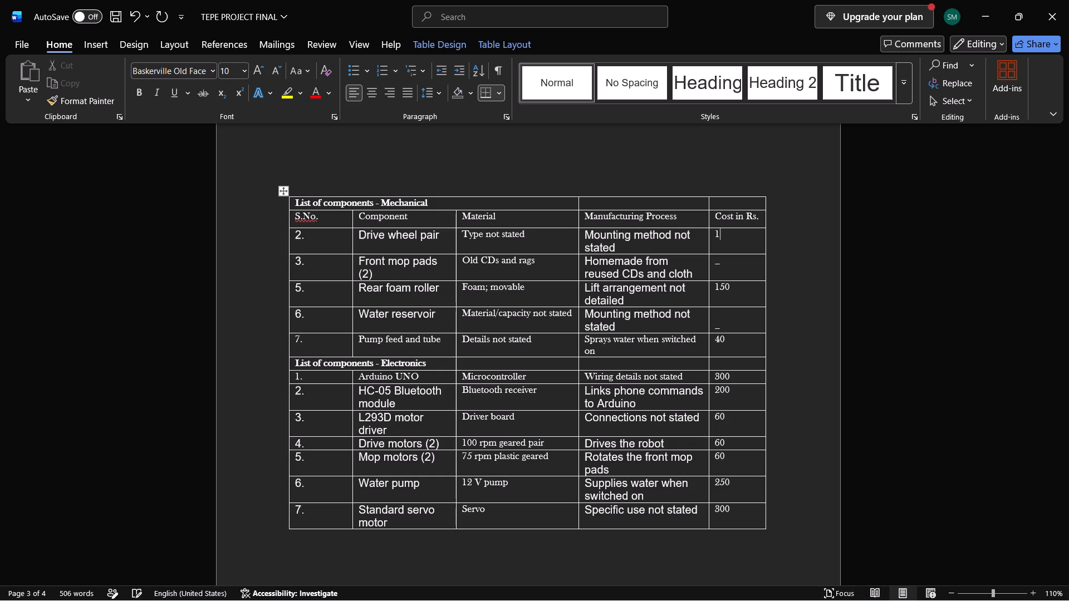
{"action": "type", "text": "200"}
{"action": "key", "text": "BackSpace"}
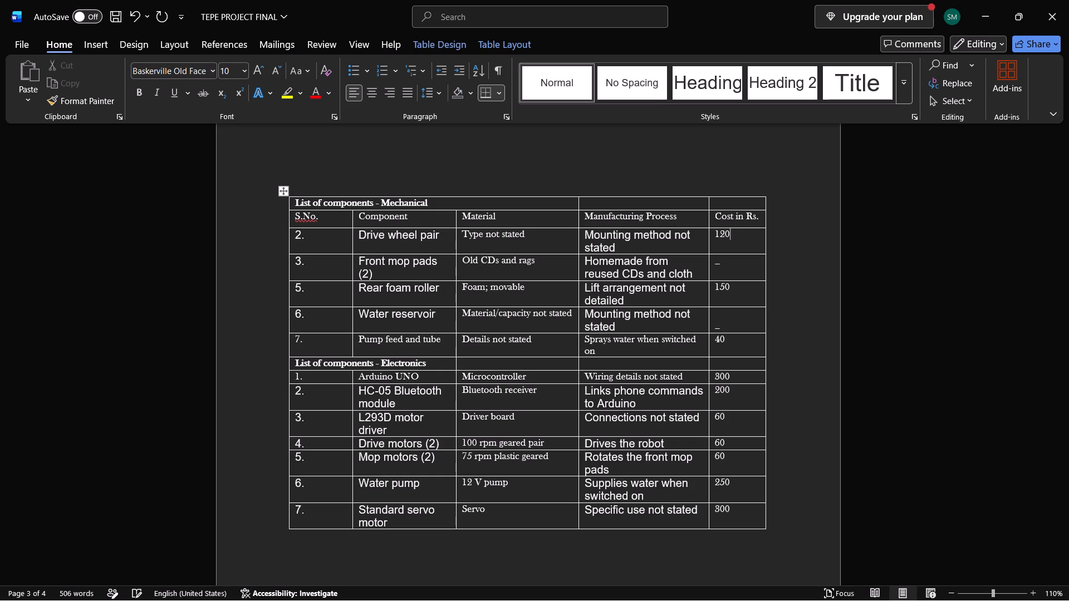
Change the Battery's cost in the electronics component list to 800.
{"action": "scroll", "coordinate": [715, 322], "scroll_direction": "down", "scroll_amount": 1}
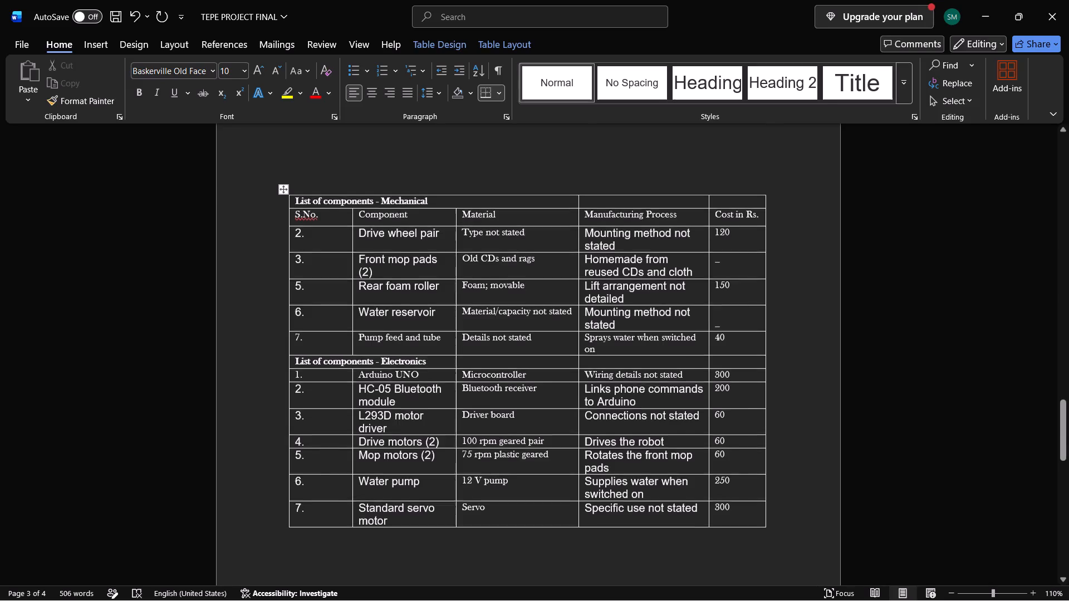
{"action": "scroll", "coordinate": [715, 322], "scroll_direction": "down", "scroll_amount": 1}
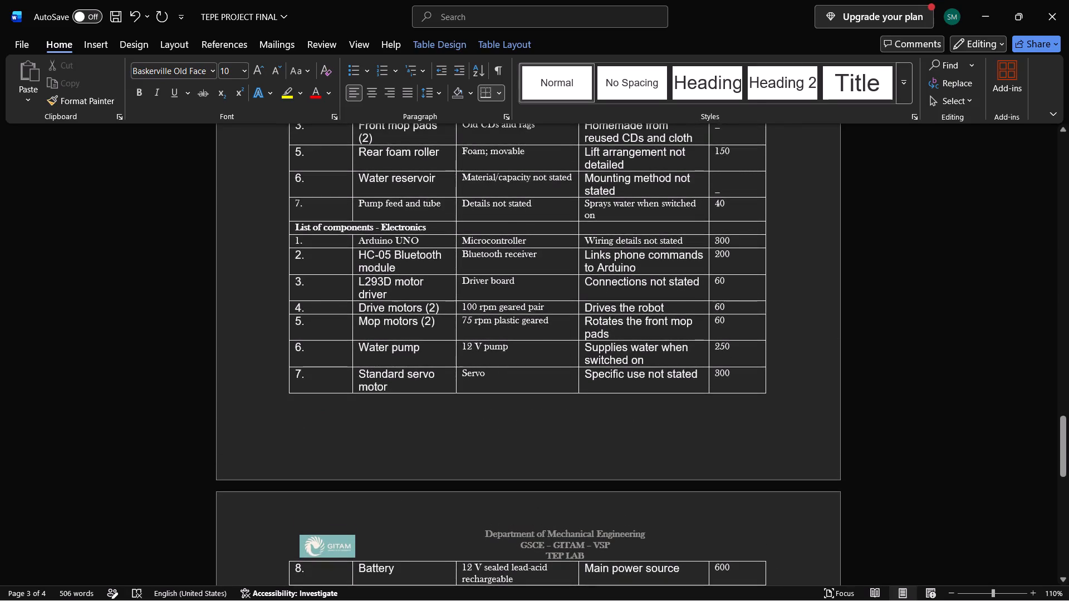
{"action": "scroll", "coordinate": [715, 322], "scroll_direction": "up", "scroll_amount": 1}
{"action": "scroll", "coordinate": [715, 322], "scroll_direction": "down", "scroll_amount": 1}
{"action": "scroll", "coordinate": [715, 322], "scroll_direction": "up", "scroll_amount": 1}
{"action": "scroll", "coordinate": [715, 322], "scroll_direction": "down", "scroll_amount": 1}
{"action": "scroll", "coordinate": [715, 322], "scroll_direction": "up", "scroll_amount": 1}
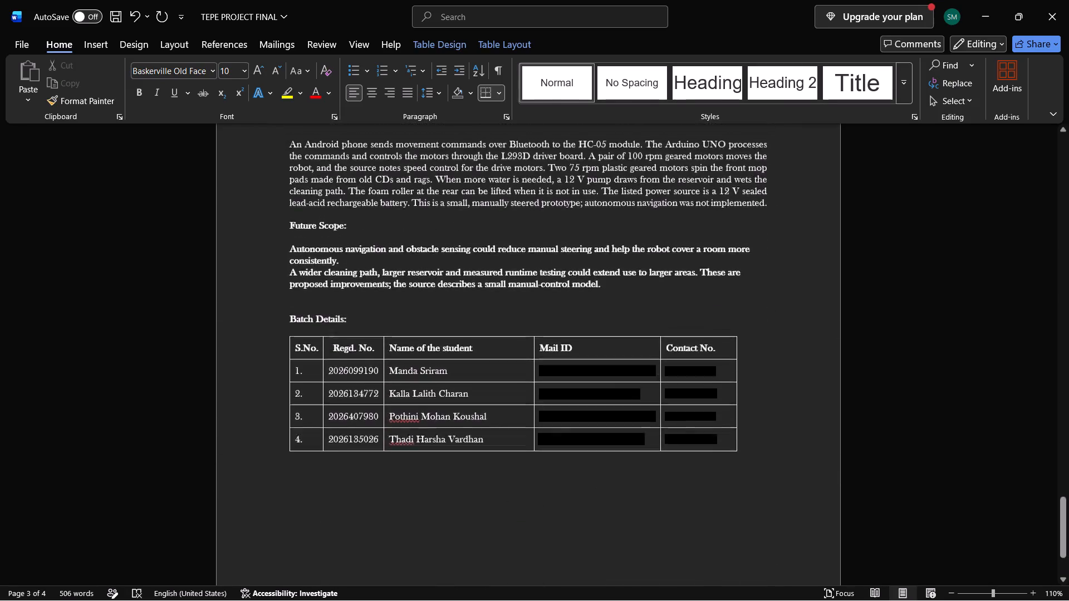
{"action": "scroll", "coordinate": [715, 322], "scroll_direction": "up", "scroll_amount": 6}
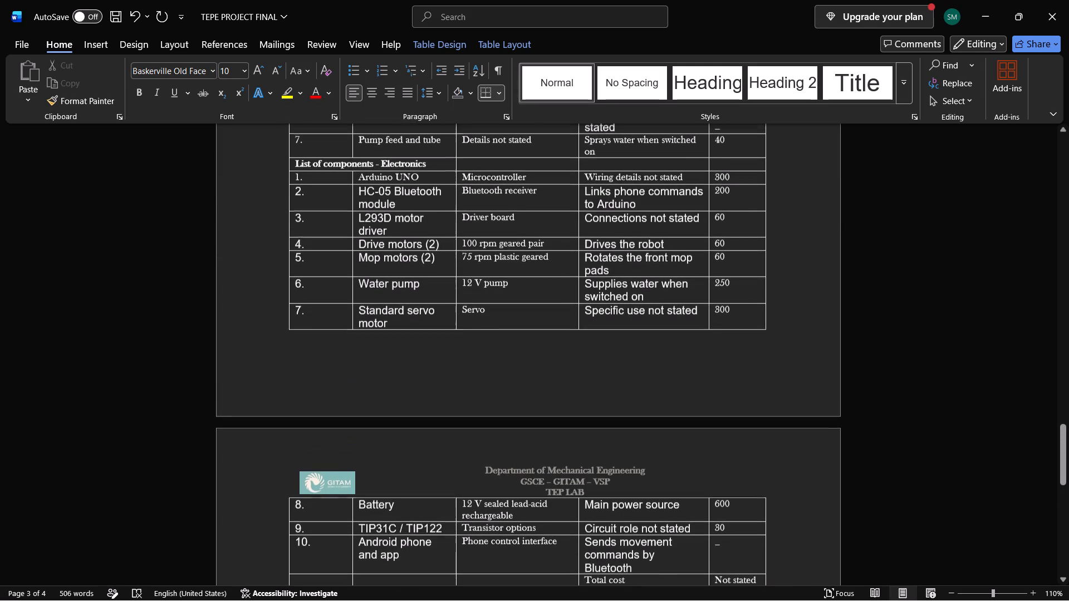
{"action": "left_click", "coordinate": [720, 507]}
{"action": "key", "text": "BackSpace"}
{"action": "key", "text": "8"}
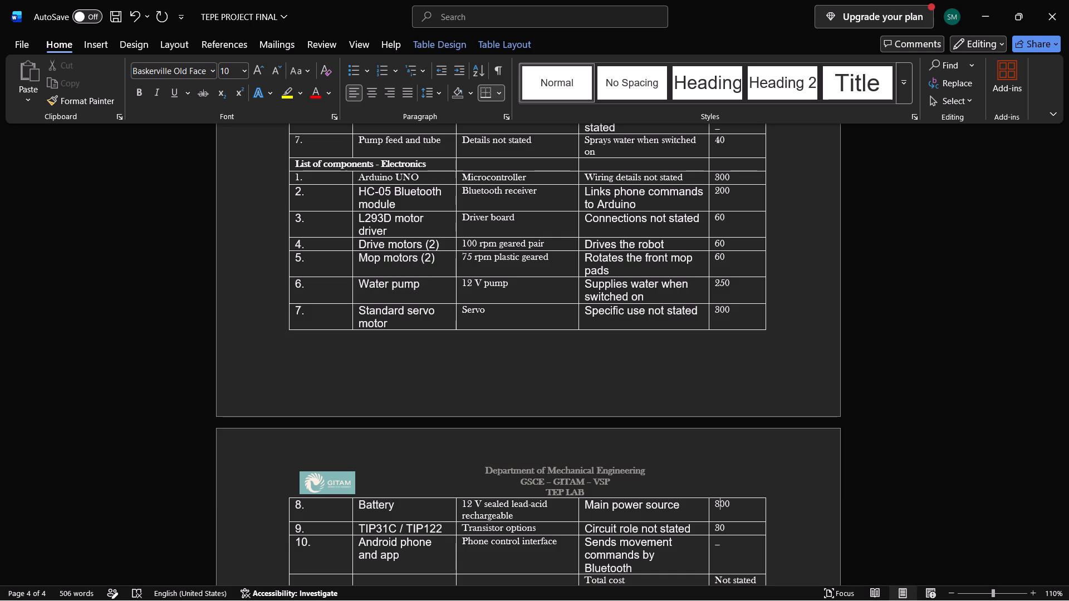
Review the report's component and cost tables, the CAD design views, and the title and Design - 1 drawings on the first page.
{"action": "scroll", "coordinate": [720, 507], "scroll_direction": "down", "scroll_amount": 1}
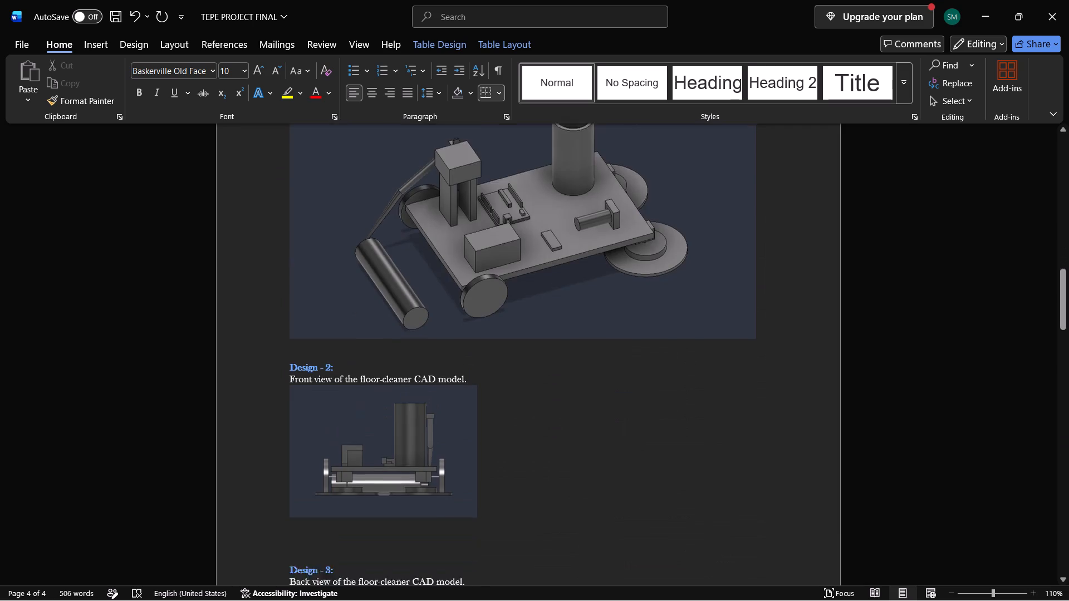
{"action": "scroll", "coordinate": [720, 507], "scroll_direction": "down", "scroll_amount": 6}
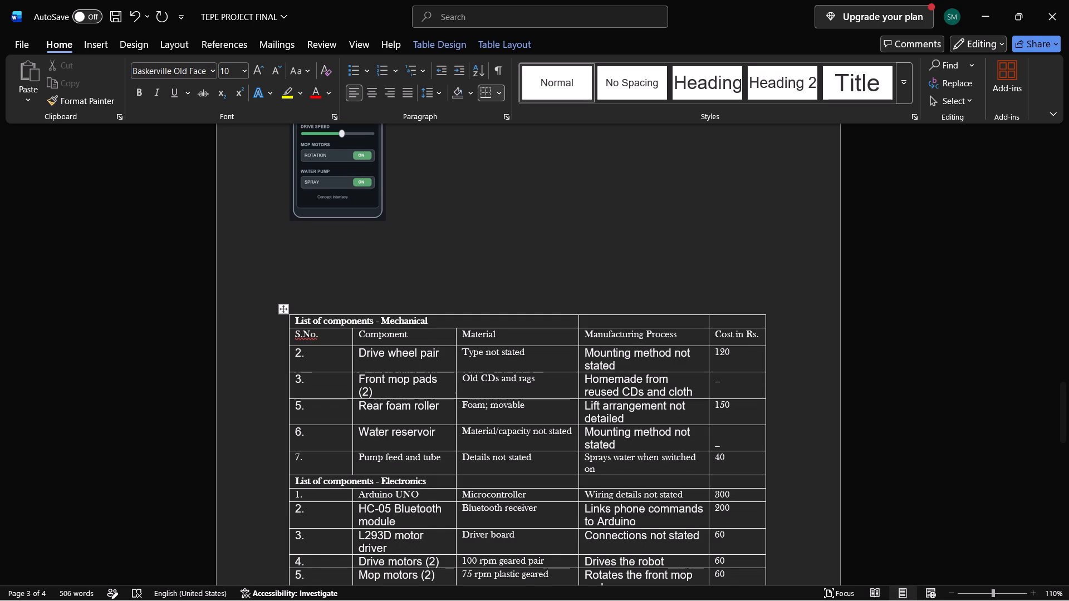
{"action": "scroll", "coordinate": [720, 507], "scroll_direction": "down", "scroll_amount": 1}
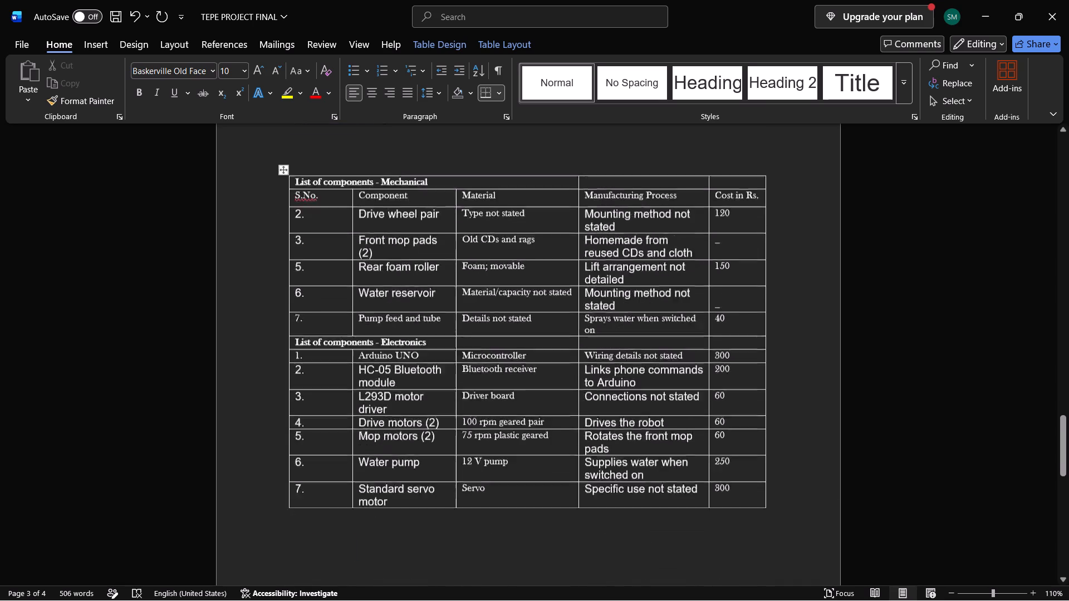
{"action": "scroll", "coordinate": [720, 507], "scroll_direction": "down", "scroll_amount": 1}
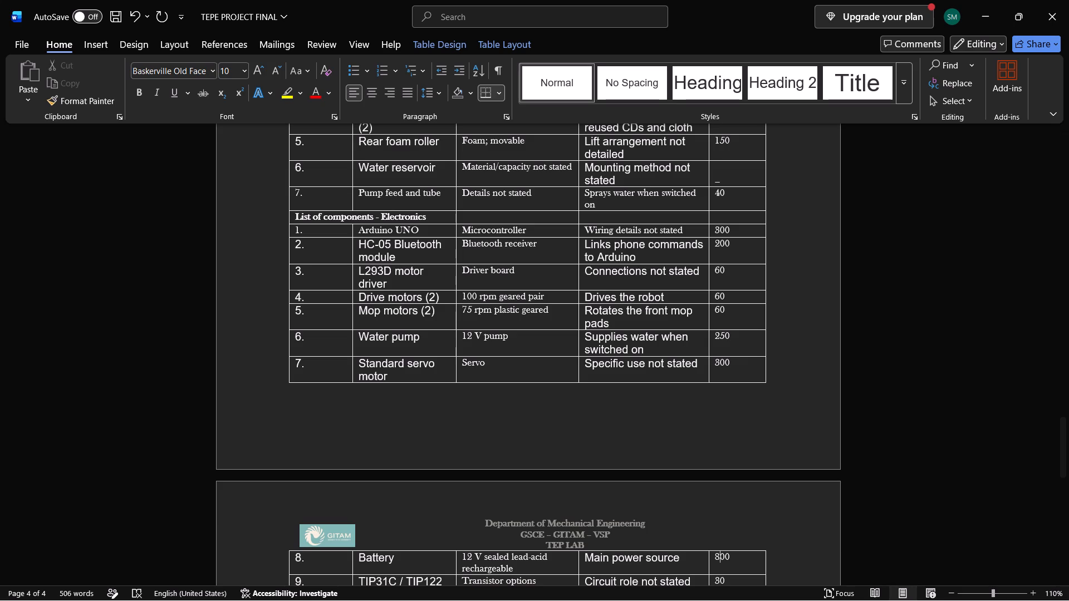
{"action": "scroll", "coordinate": [720, 507], "scroll_direction": "down", "scroll_amount": 1}
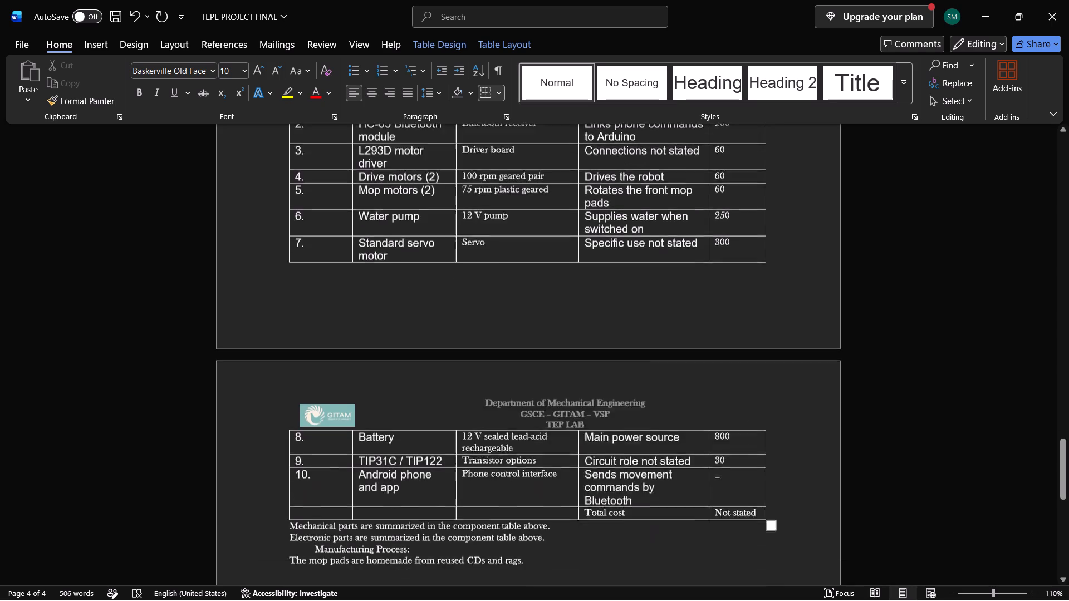
{"action": "scroll", "coordinate": [720, 507], "scroll_direction": "down", "scroll_amount": 1}
{"action": "scroll", "coordinate": [720, 507], "scroll_direction": "up", "scroll_amount": 1}
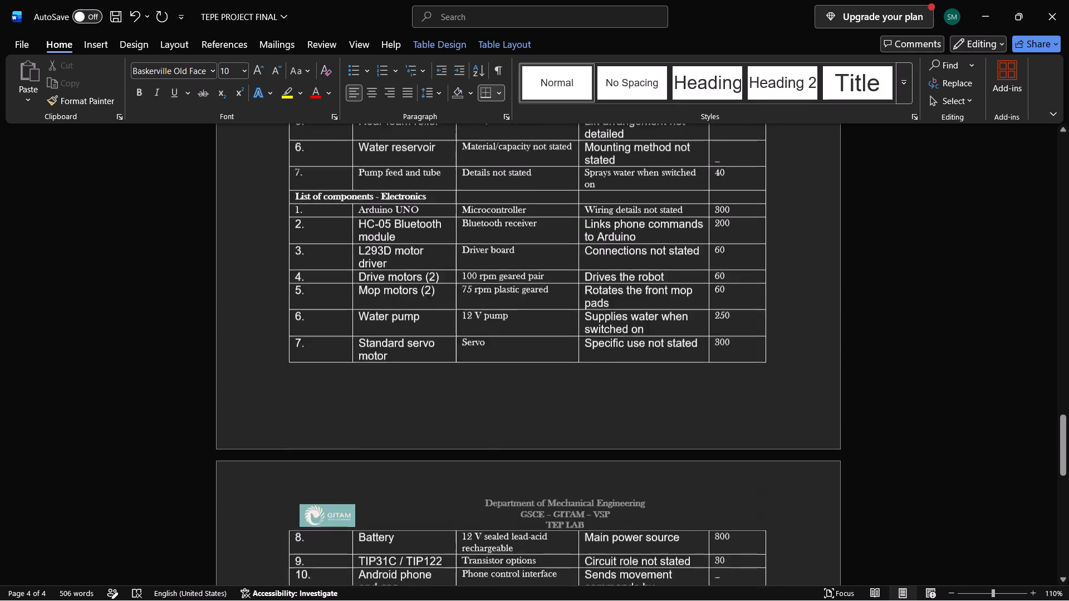
{"action": "scroll", "coordinate": [720, 507], "scroll_direction": "up", "scroll_amount": 3}
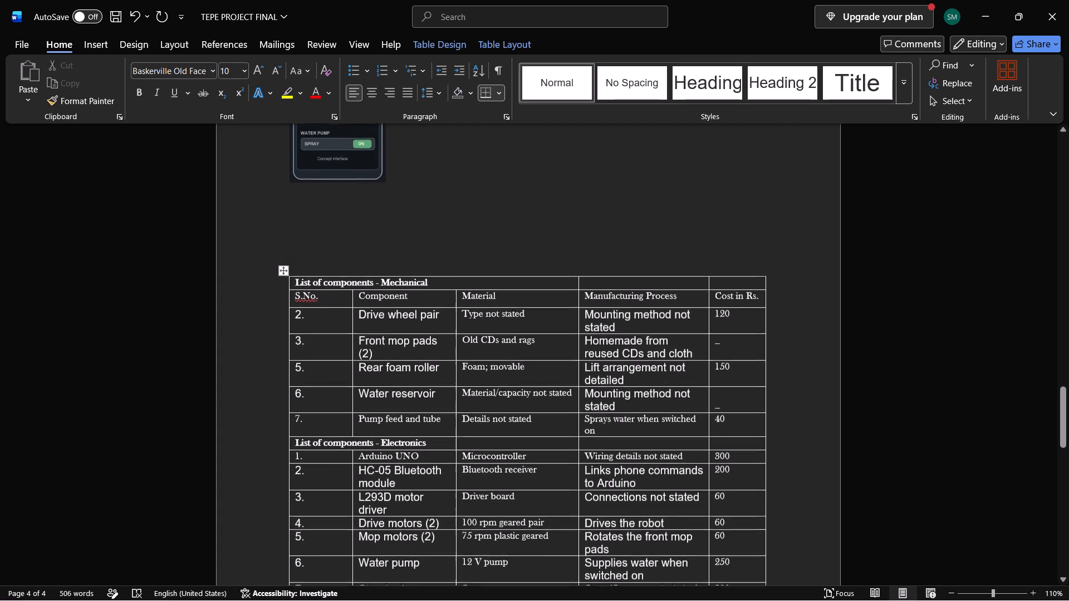
{"action": "scroll", "coordinate": [720, 507], "scroll_direction": "up", "scroll_amount": 1}
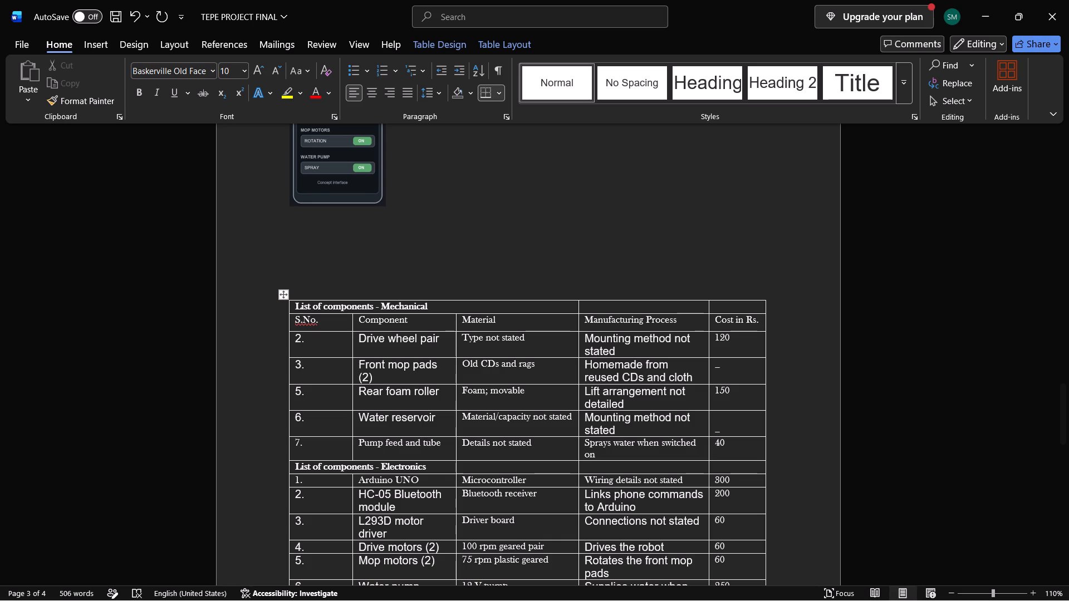
{"action": "scroll", "coordinate": [720, 507], "scroll_direction": "up", "scroll_amount": 9}
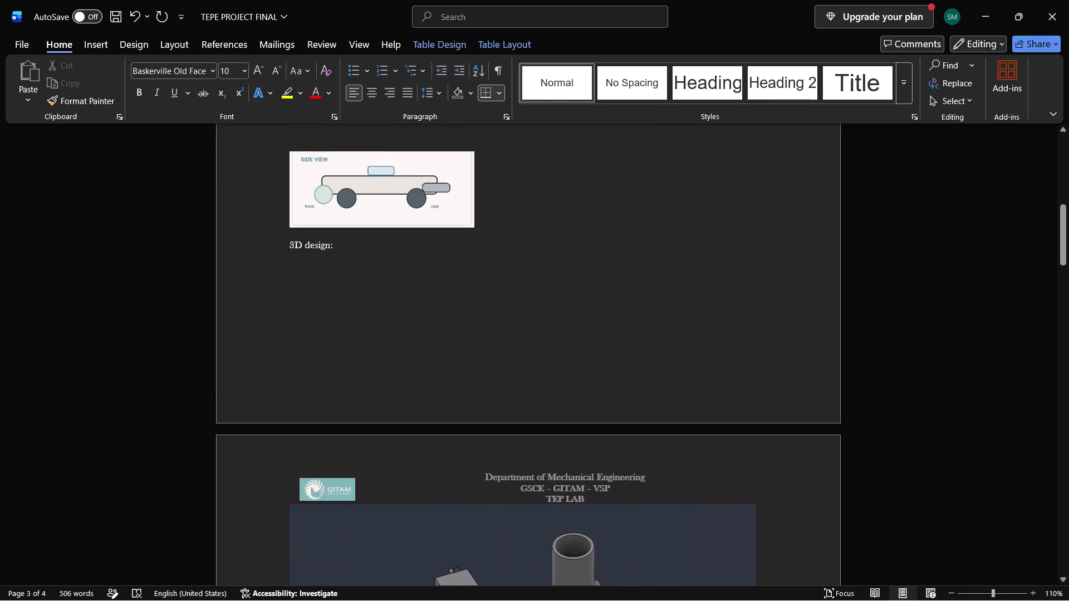
{"action": "scroll", "coordinate": [720, 507], "scroll_direction": "up", "scroll_amount": 10}
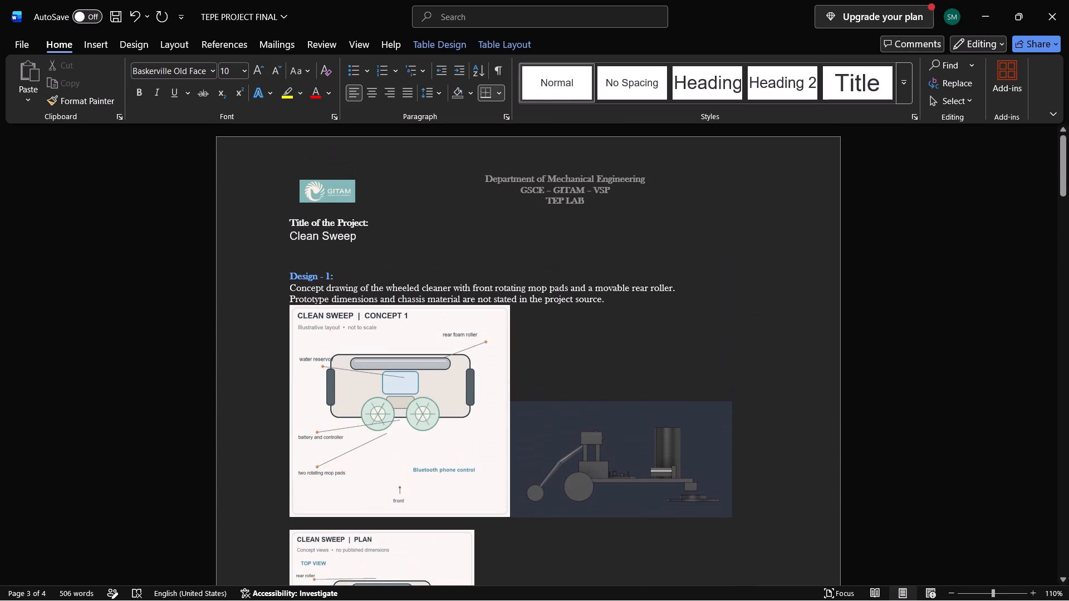
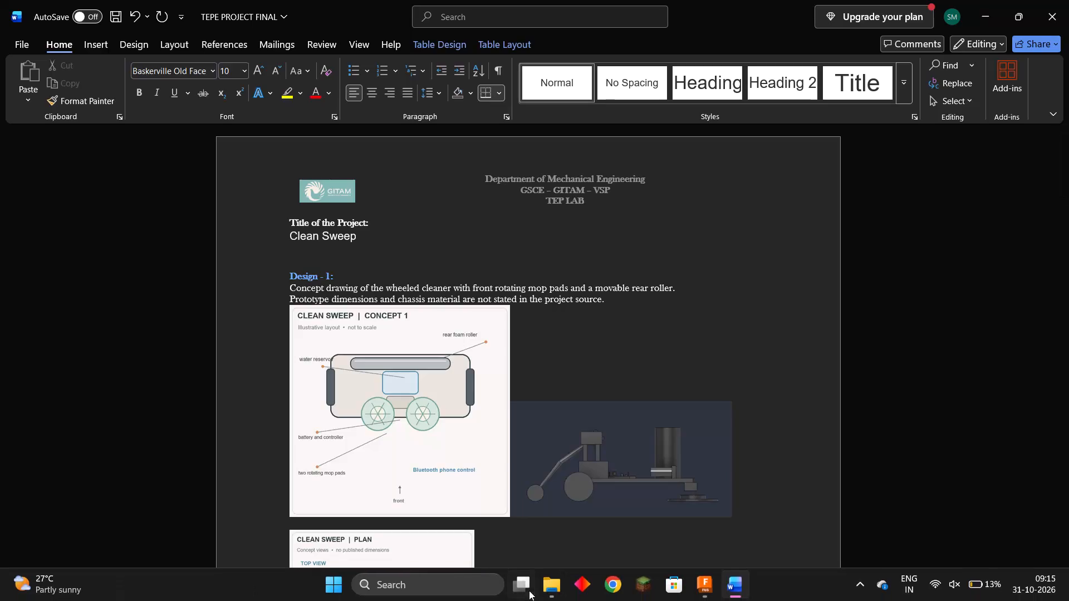
Launch the Kuro app from the recent Windows searches.
{"action": "left_click", "coordinate": [374, 600]}
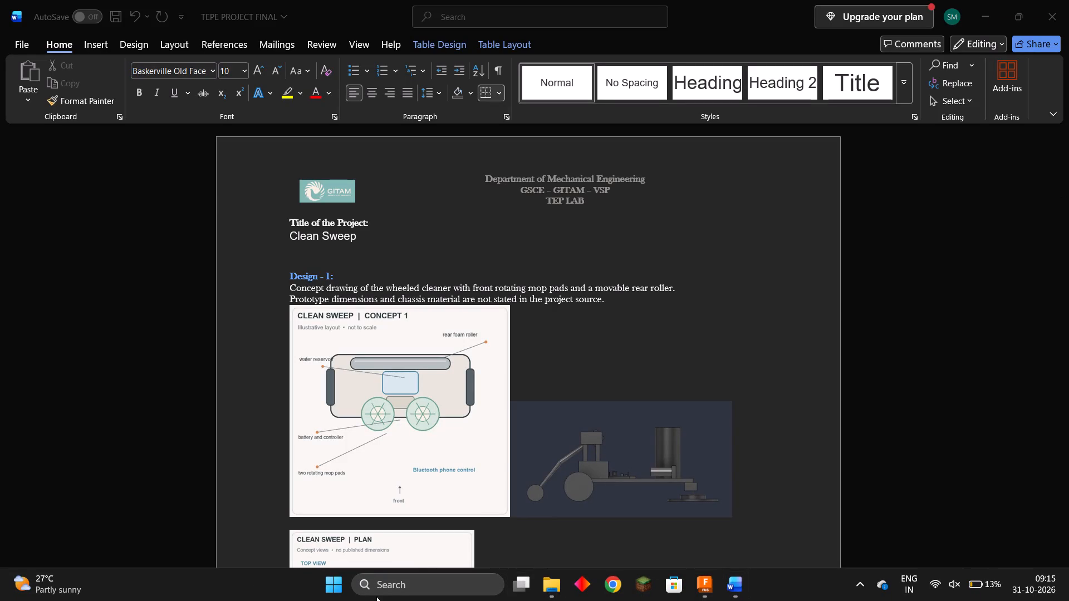
{"action": "left_click", "coordinate": [379, 593]}
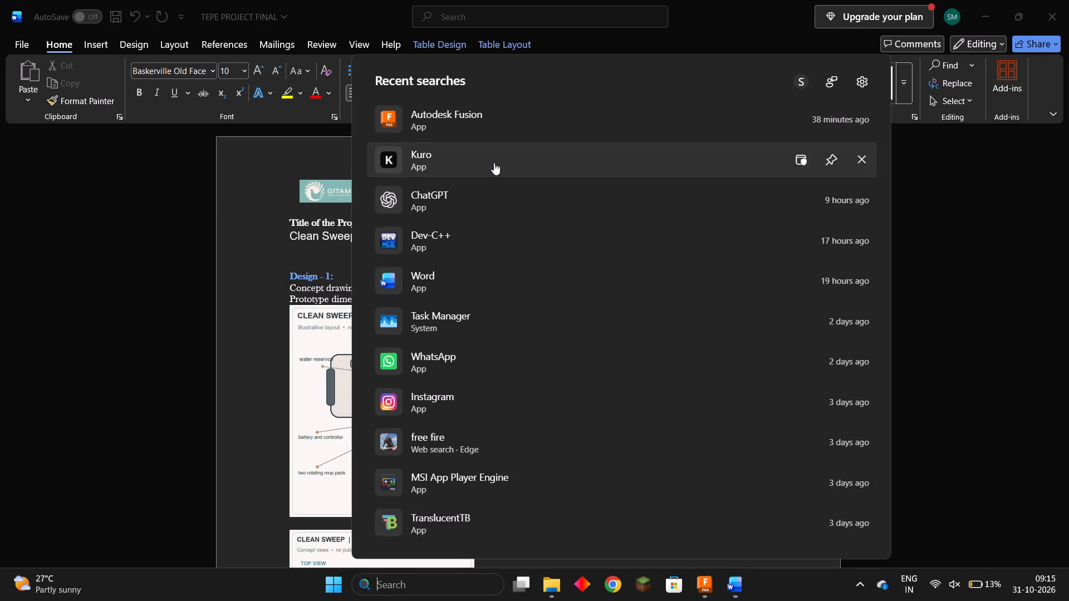
{"action": "left_click", "coordinate": [494, 162]}
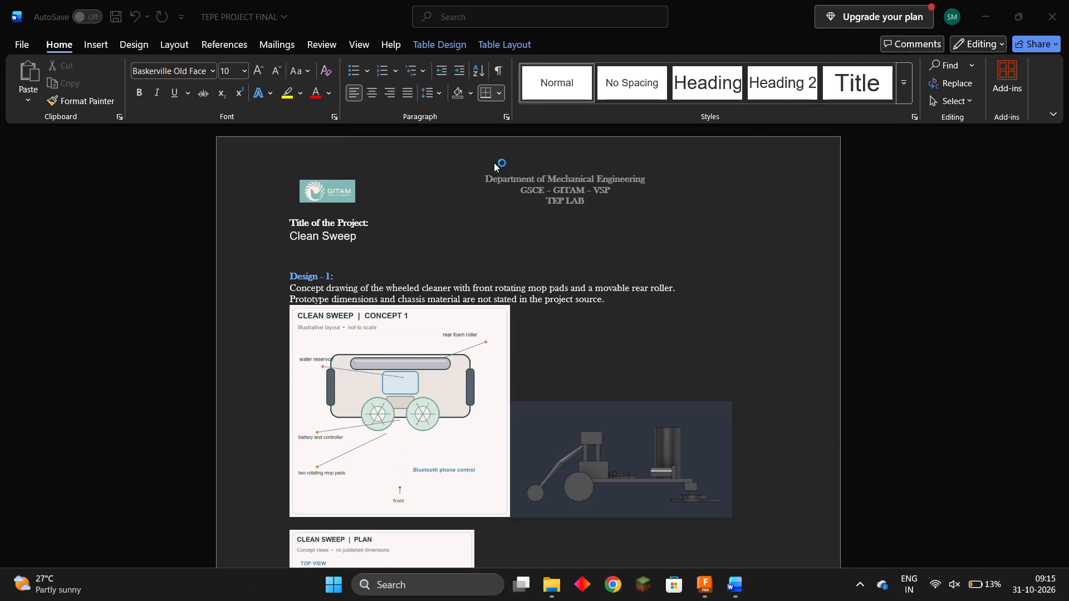
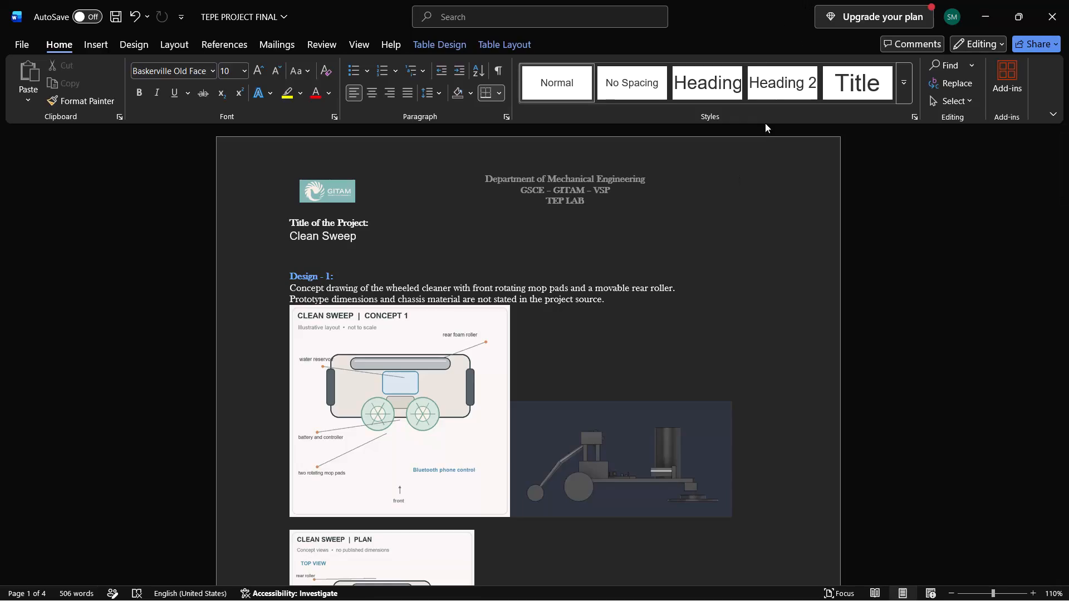
Review the report from the Design - 1 drawings through the remote control app design to the mechanical and electronics component lists.
{"action": "scroll", "coordinate": [760, 137], "scroll_direction": "down", "scroll_amount": 8}
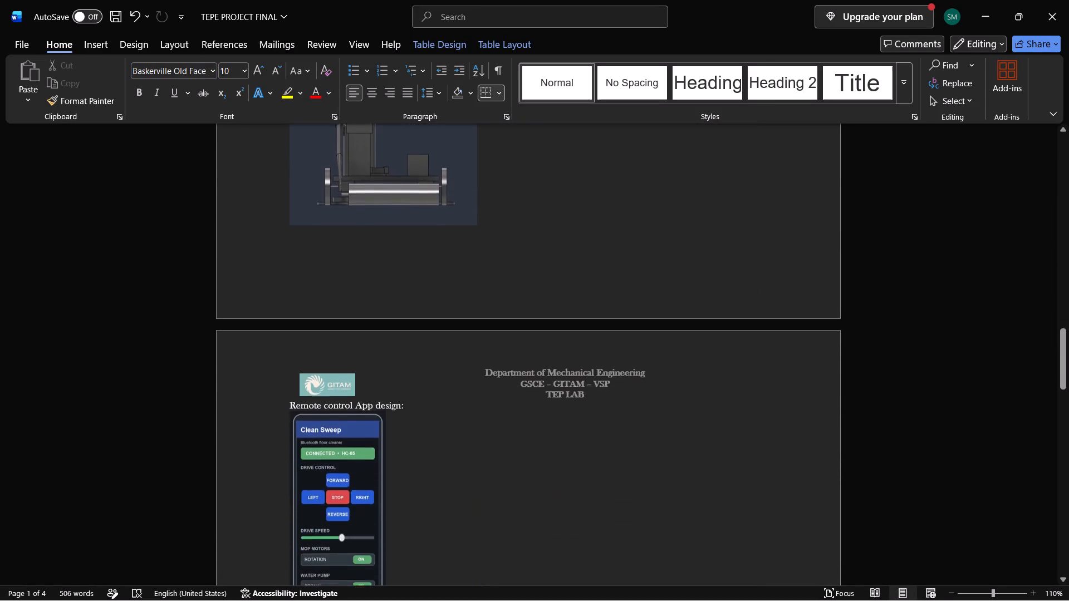
{"action": "scroll", "coordinate": [760, 137], "scroll_direction": "down", "scroll_amount": 2}
{"action": "scroll", "coordinate": [727, 261], "scroll_direction": "down", "scroll_amount": 2}
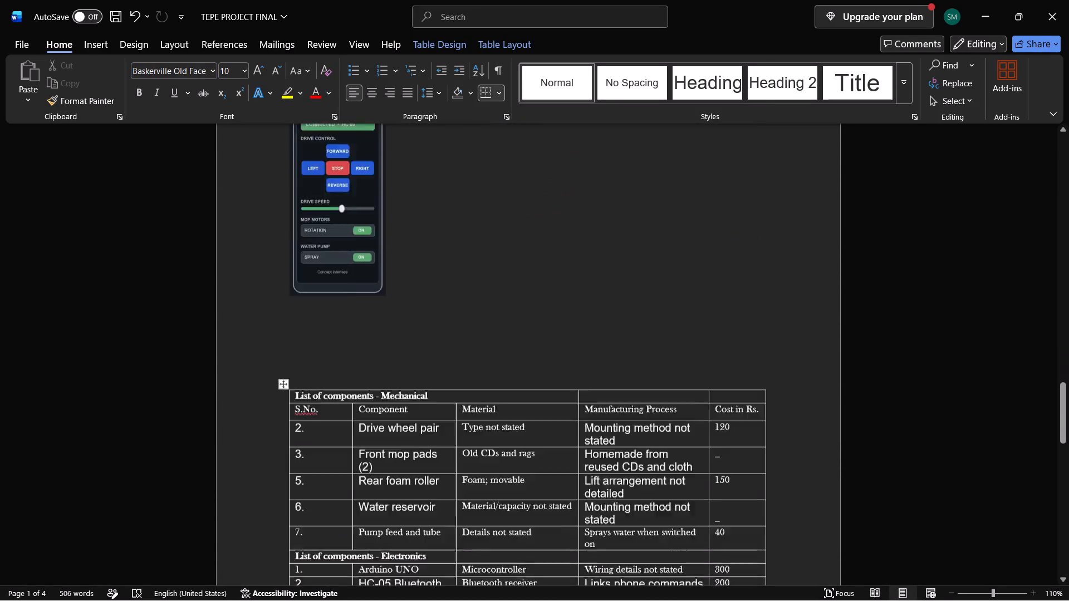
{"action": "scroll", "coordinate": [727, 261], "scroll_direction": "down", "scroll_amount": 2}
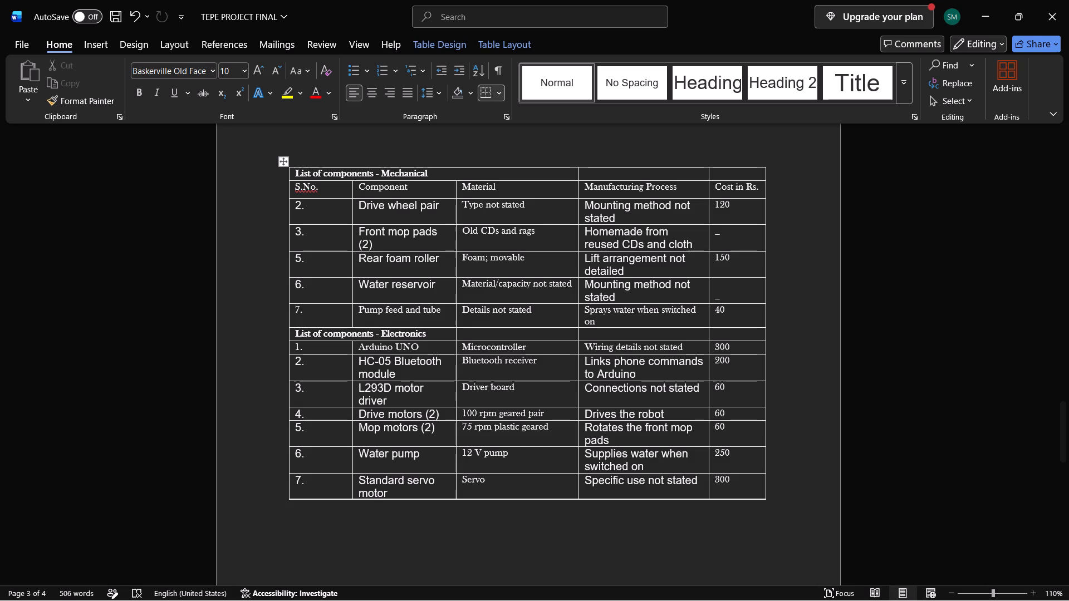
{"action": "scroll", "coordinate": [649, 469], "scroll_direction": "down", "scroll_amount": 1}
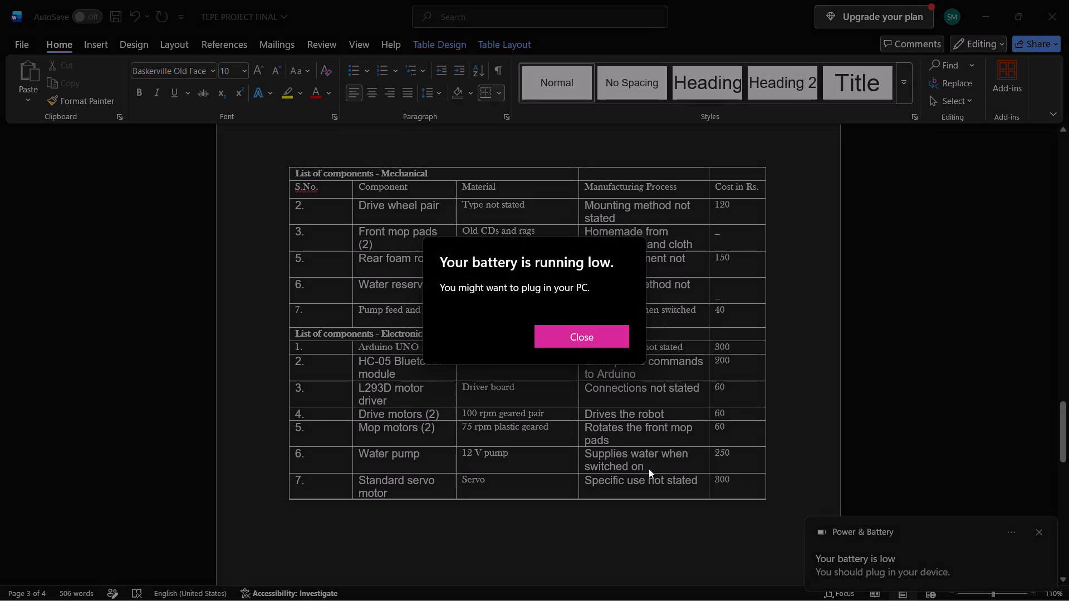
{"action": "scroll", "coordinate": [649, 469], "scroll_direction": "down", "scroll_amount": 1}
Dismiss the low-battery warning covering the report.
{"action": "left_click", "coordinate": [589, 333]}
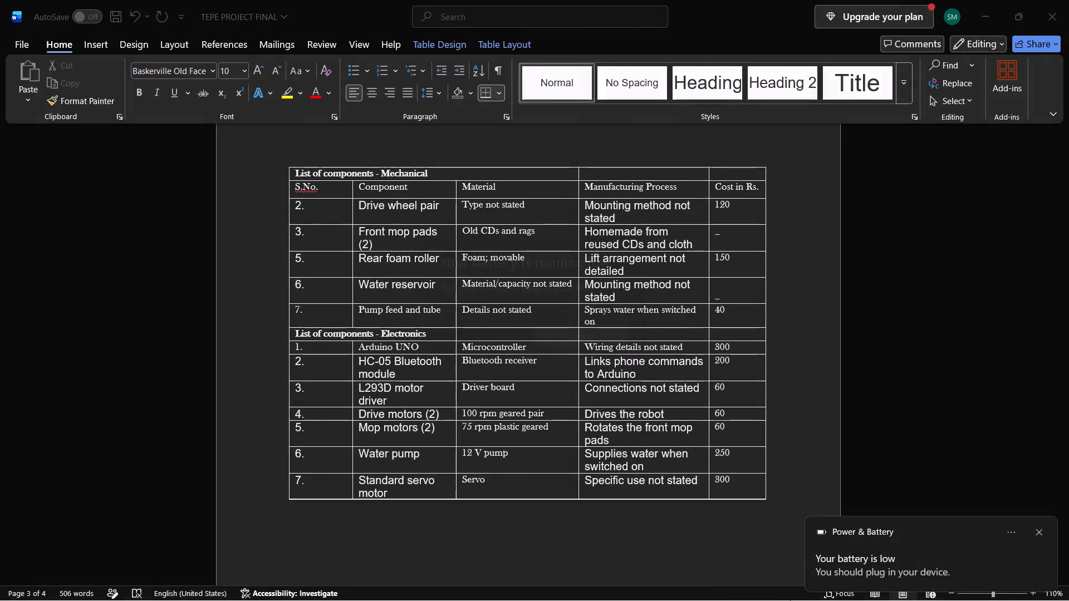
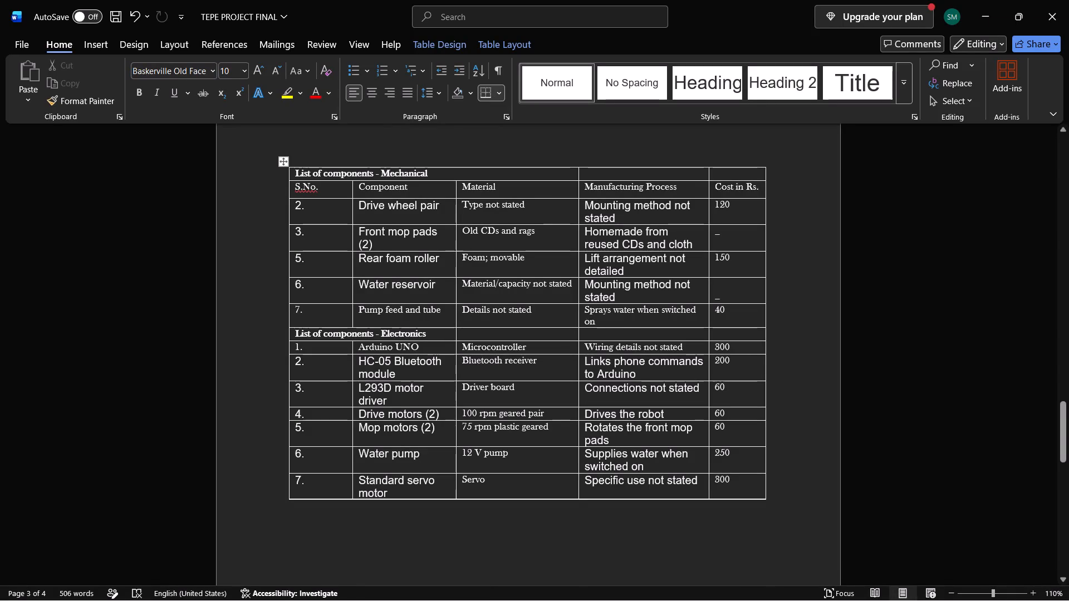
Replace the drive wheel pair's manufacturing process entry in the mechanical component list with an underscore placeholder.
{"action": "scroll", "coordinate": [315, 278], "scroll_direction": "right", "scroll_amount": 1}
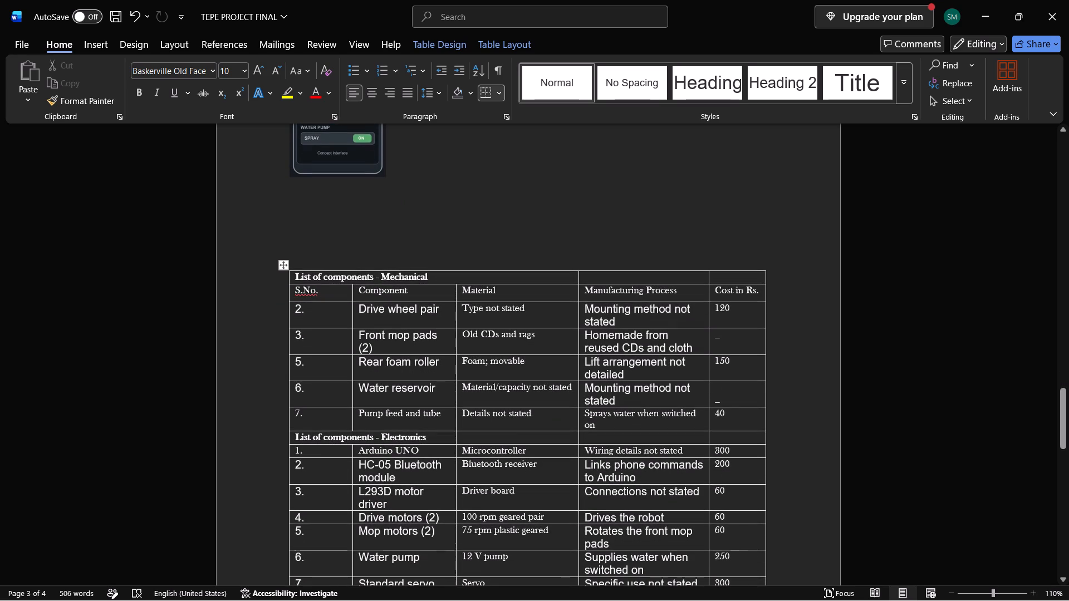
{"action": "left_click", "coordinate": [653, 322]}
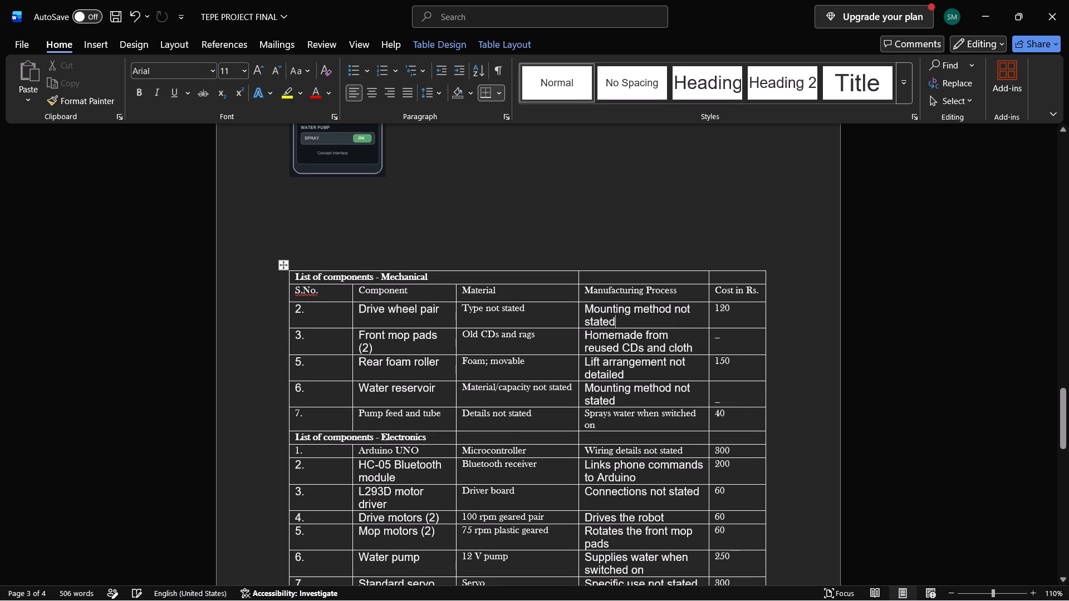
{"action": "key", "text": "BackSpace"}
{"action": "key", "text": "BackSpace"}
{"action": "key", "text": "BackSpace"}
{"action": "key", "text": "BackSpace"}
{"action": "key", "text": "BackSpace"}
{"action": "key", "text": "BackSpace"}
{"action": "key", "text": "BackSpace"}
{"action": "key", "text": "BackSpace"}
{"action": "key", "text": "BackSpace"}
{"action": "key", "text": "BackSpace"}
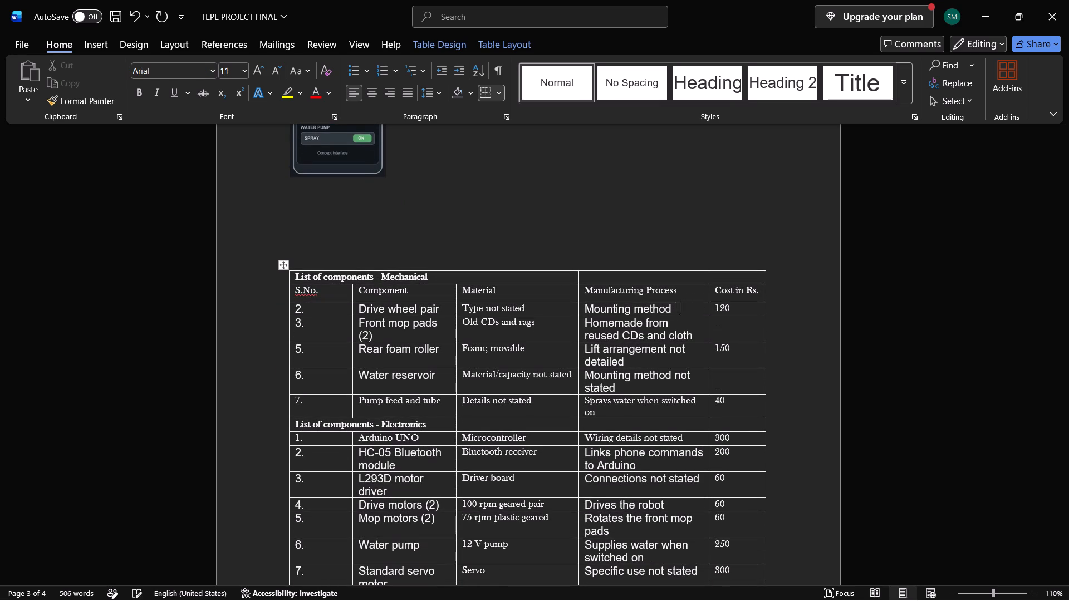
{"action": "key", "text": "BackSpace"}
{"action": "key", "text": "BackSpace"}
{"action": "key", "text": "BackSpace"}
{"action": "key", "text": "BackSpace"}
{"action": "key", "text": "BackSpace"}
{"action": "key", "text": "BackSpace"}
{"action": "key", "text": "BackSpace"}
{"action": "key", "text": "BackSpace"}
{"action": "key", "text": "BackSpace"}
{"action": "key", "text": "BackSpace"}
{"action": "key", "text": "BackSpace"}
{"action": "key", "text": "BackSpace"}
{"action": "key", "text": "BackSpace"}
{"action": "key", "text": "BackSpace"}
{"action": "key", "text": "BackSpace"}
{"action": "key", "text": "BackSpace"}
{"action": "key", "text": "shift+underscore"}
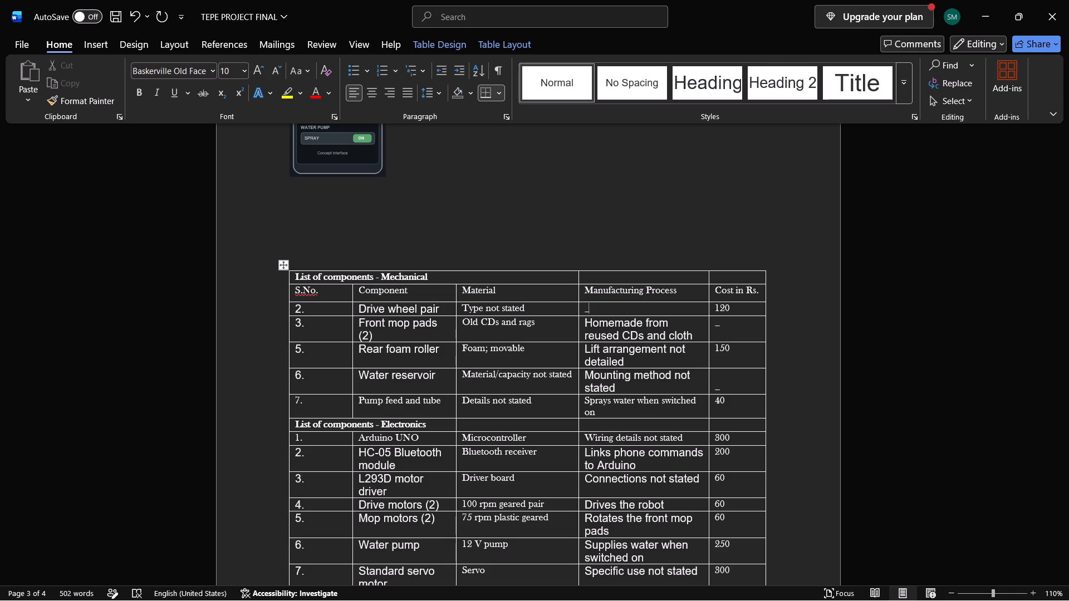
Shorten the front mop pads' manufacturing process entry to "Home".
{"action": "left_click", "coordinate": [695, 336]}
{"action": "key", "text": "BackSpace"}
{"action": "key", "text": "BackSpace"}
{"action": "key", "text": "BackSpace"}
{"action": "key", "text": "BackSpace"}
{"action": "key", "text": "BackSpace"}
{"action": "key", "text": "BackSpace"}
{"action": "key", "text": "BackSpace"}
{"action": "key", "text": "BackSpace"}
{"action": "key", "text": "BackSpace"}
{"action": "key", "text": "BackSpace"}
{"action": "key", "text": "BackSpace"}
{"action": "key", "text": "BackSpace"}
{"action": "key", "text": "BackSpace"}
{"action": "key", "text": "BackSpace"}
{"action": "key", "text": "BackSpace"}
{"action": "key", "text": "BackSpace"}
{"action": "key", "text": "BackSpace"}
{"action": "key", "text": "BackSpace"}
{"action": "key", "text": "BackSpace"}
{"action": "key", "text": "BackSpace"}
{"action": "key", "text": "BackSpace"}
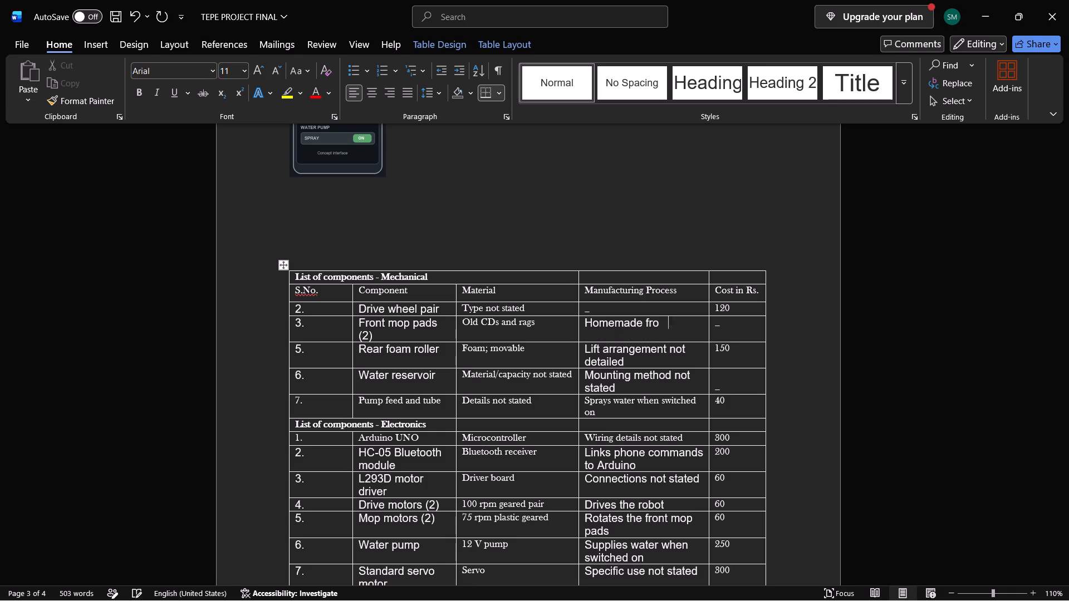
{"action": "key", "text": "BackSpace"}
{"action": "key", "text": "BackSpace"}
{"action": "key", "text": "BackSpace"}
{"action": "key", "text": "BackSpace"}
{"action": "key", "text": "BackSpace"}
{"action": "key", "text": "BackSpace"}
{"action": "key", "text": "BackSpace"}
{"action": "key", "text": "BackSpace"}
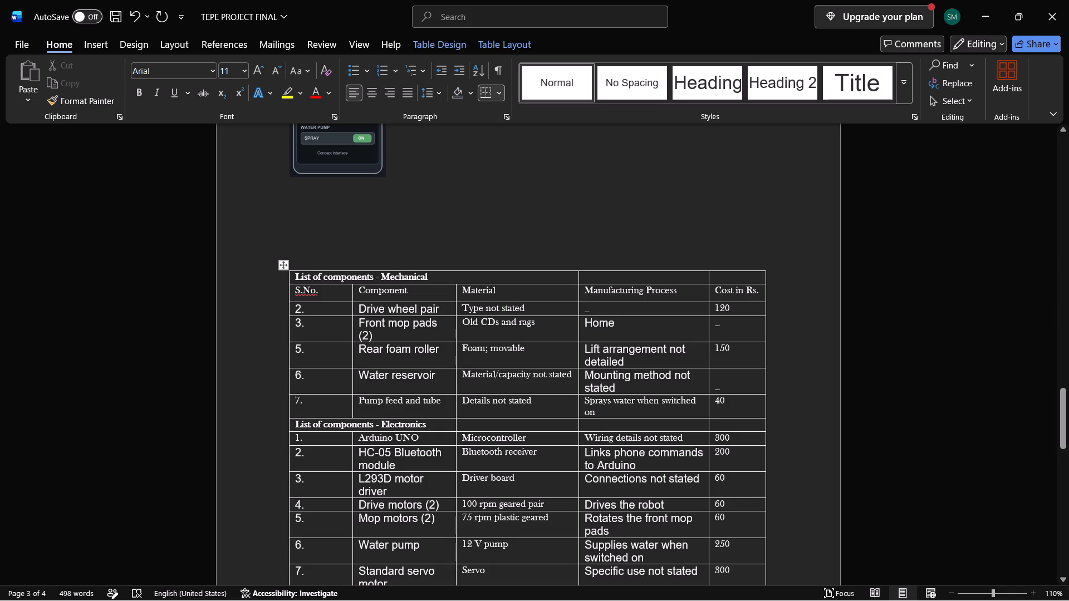
Replace the rear foam roller's manufacturing process entry with "Purchased".
{"action": "left_click", "coordinate": [688, 361]}
{"action": "key", "text": "BackSpace"}
{"action": "key", "text": "BackSpace"}
{"action": "key", "text": "BackSpace"}
{"action": "key", "text": "BackSpace"}
{"action": "key", "text": "BackSpace"}
{"action": "key", "text": "BackSpace"}
{"action": "key", "text": "BackSpace"}
{"action": "key", "text": "BackSpace"}
{"action": "key", "text": "BackSpace"}
{"action": "key", "text": "BackSpace"}
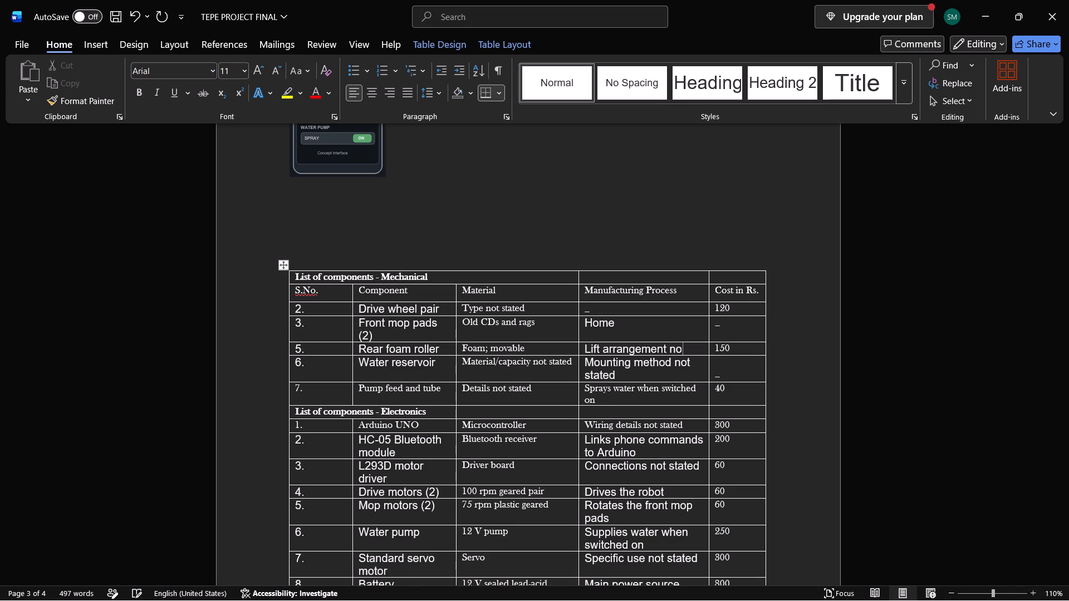
{"action": "key", "text": "BackSpace"}
{"action": "key", "text": "BackSpace"}
{"action": "key", "text": "BackSpace"}
{"action": "key", "text": "BackSpace"}
{"action": "key", "text": "BackSpace"}
{"action": "key", "text": "BackSpace"}
{"action": "key", "text": "BackSpace"}
{"action": "key", "text": "BackSpace"}
{"action": "key", "text": "BackSpace"}
{"action": "key", "text": "BackSpace"}
{"action": "key", "text": "BackSpace"}
{"action": "key", "text": "BackSpace"}
{"action": "key", "text": "BackSpace"}
{"action": "key", "text": "BackSpace"}
{"action": "key", "text": "BackSpace"}
{"action": "key", "text": "BackSpace"}
{"action": "key", "text": "BackSpace"}
{"action": "key", "text": "BackSpace"}
{"action": "key", "text": "BackSpace"}
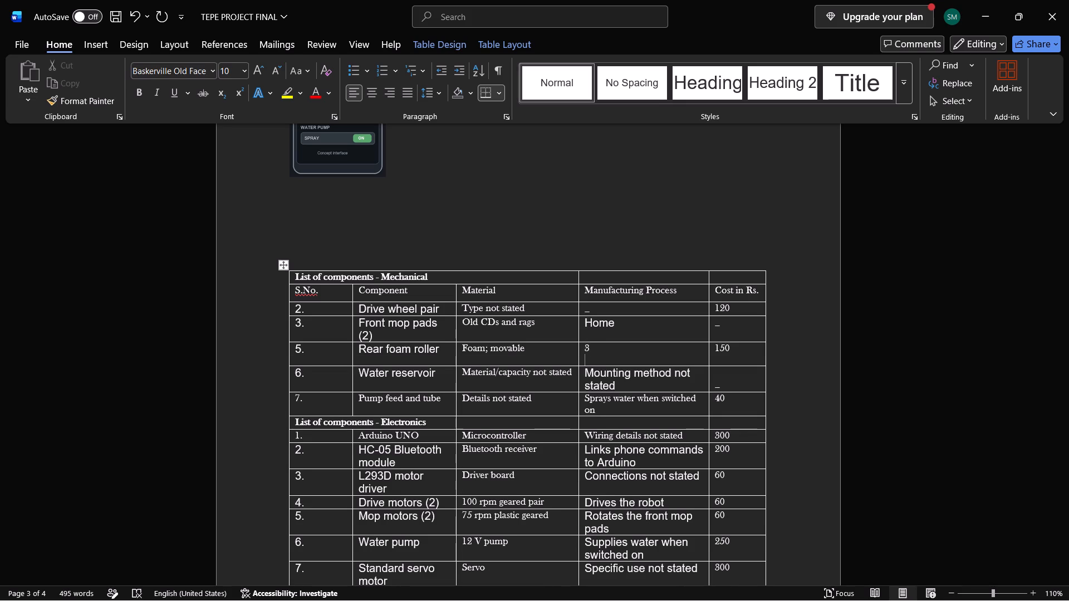
{"action": "key", "text": "BackSpace"}
{"action": "key", "text": "BackSpace"}
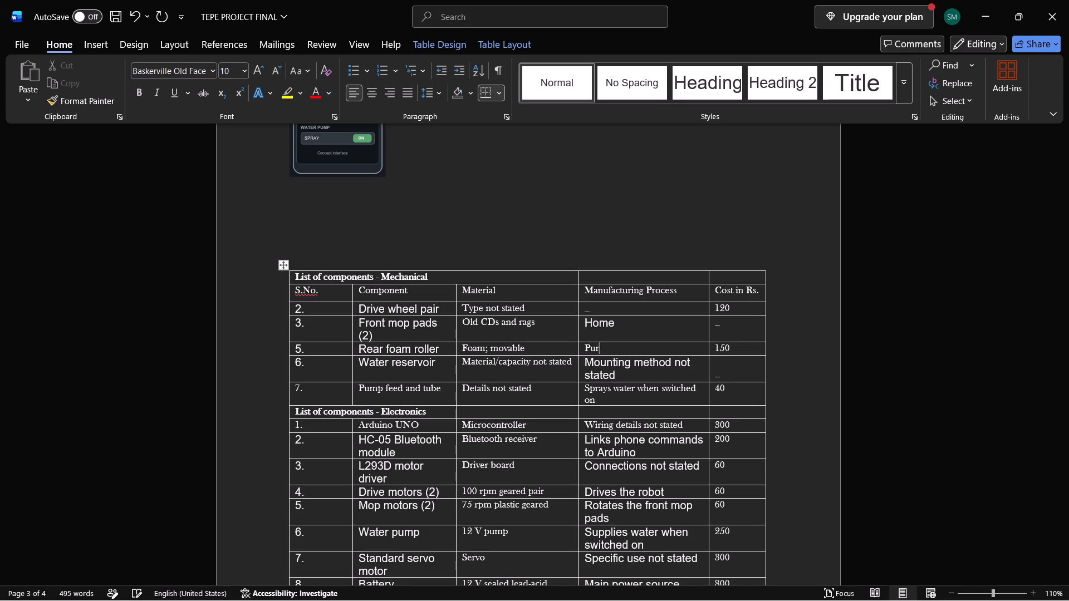
{"action": "key", "text": "BackSpace"}
{"action": "type", "text": "chased"}
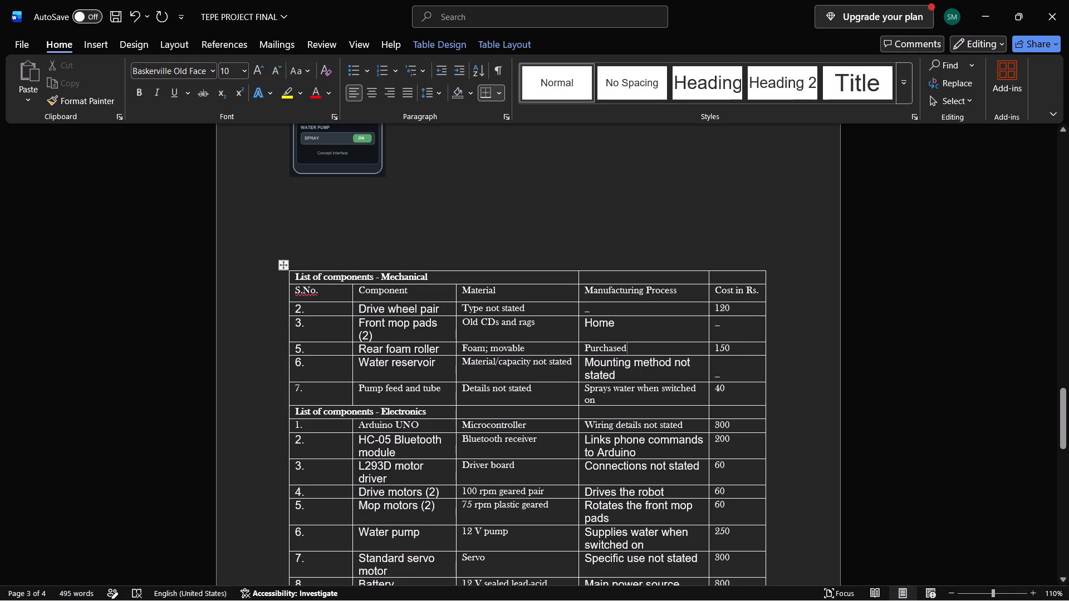
Replace the water reservoir's manufacturing process entry with an underscore placeholder.
{"action": "left_click", "coordinate": [667, 371]}
{"action": "key", "text": "BackSpace"}
{"action": "key", "text": "BackSpace"}
{"action": "key", "text": "BackSpace"}
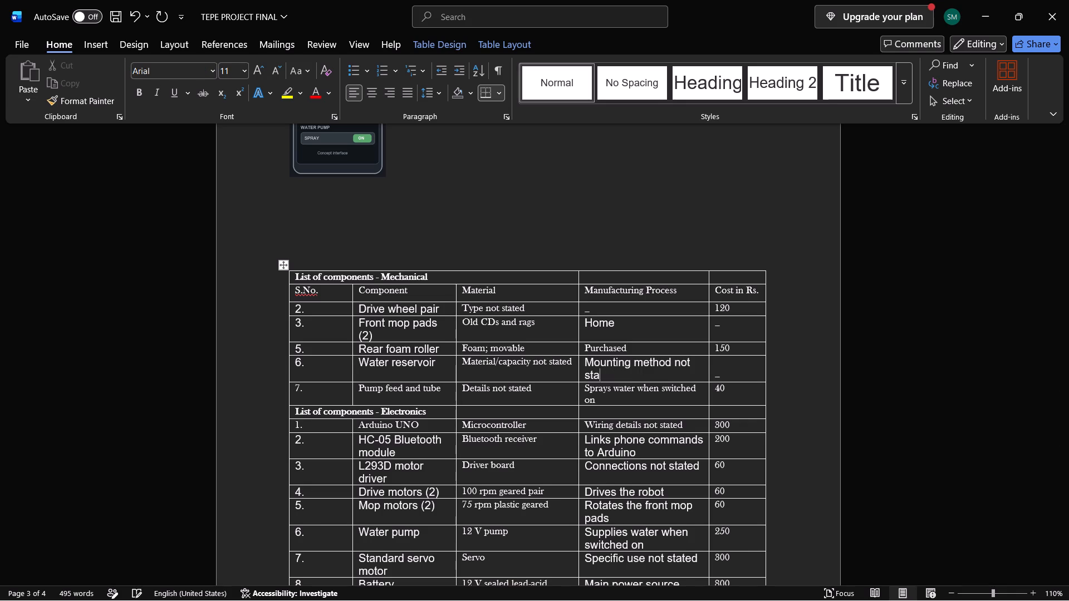
{"action": "key", "text": "BackSpace"}
{"action": "key", "text": "BackSpace"}
{"action": "key", "text": "BackSpace"}
{"action": "key", "text": "BackSpace"}
{"action": "key", "text": "BackSpace"}
{"action": "key", "text": "BackSpace"}
{"action": "key", "text": "BackSpace"}
{"action": "key", "text": "BackSpace"}
{"action": "key", "text": "BackSpace"}
{"action": "key", "text": "BackSpace"}
{"action": "key", "text": "BackSpace"}
{"action": "key", "text": "BackSpace"}
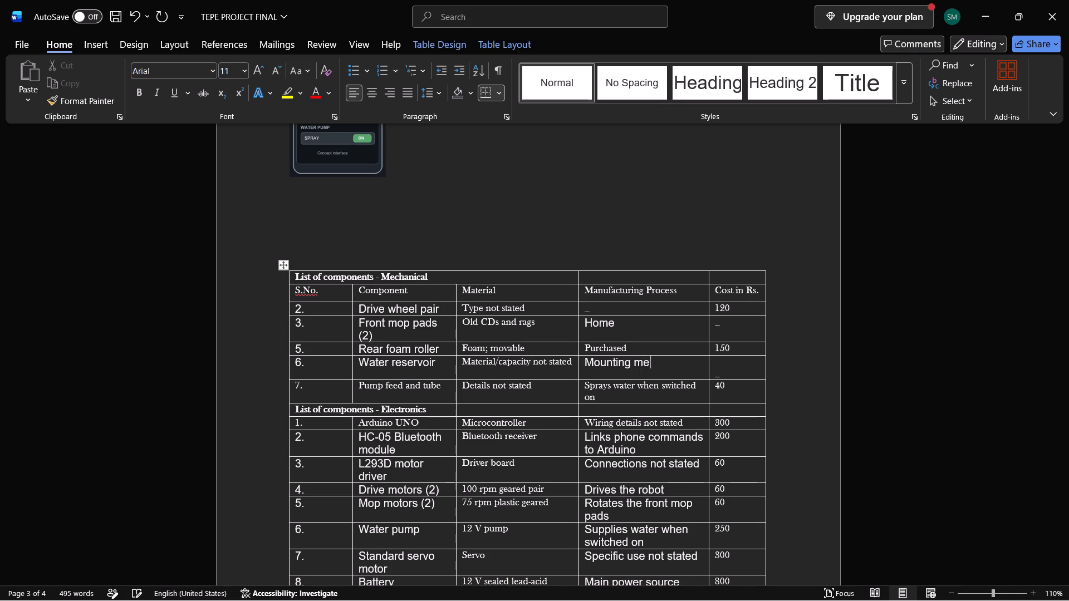
{"action": "key", "text": "BackSpace"}
{"action": "key", "text": "BackSpace"}
{"action": "key", "text": "BackSpace"}
{"action": "key", "text": "BackSpace"}
{"action": "key", "text": "BackSpace"}
{"action": "key", "text": "BackSpace"}
{"action": "key", "text": "BackSpace"}
{"action": "key", "text": "BackSpace"}
{"action": "key", "text": "BackSpace"}
{"action": "key", "text": "BackSpace"}
{"action": "key", "text": "BackSpace"}
{"action": "key", "text": "shift+underscore"}
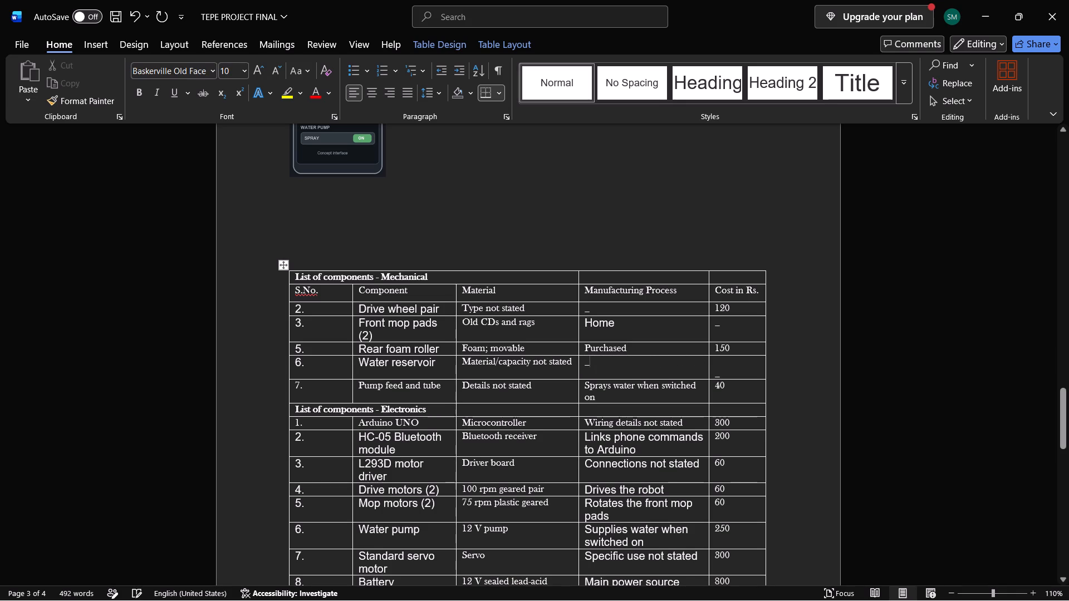
Replace the pump feed and tube's manufacturing process entry with "Purchased".
{"action": "left_click", "coordinate": [641, 397]}
{"action": "key", "text": "BackSpace"}
{"action": "key", "text": "BackSpace"}
{"action": "key", "text": "BackSpace"}
{"action": "key", "text": "BackSpace"}
{"action": "key", "text": "BackSpace"}
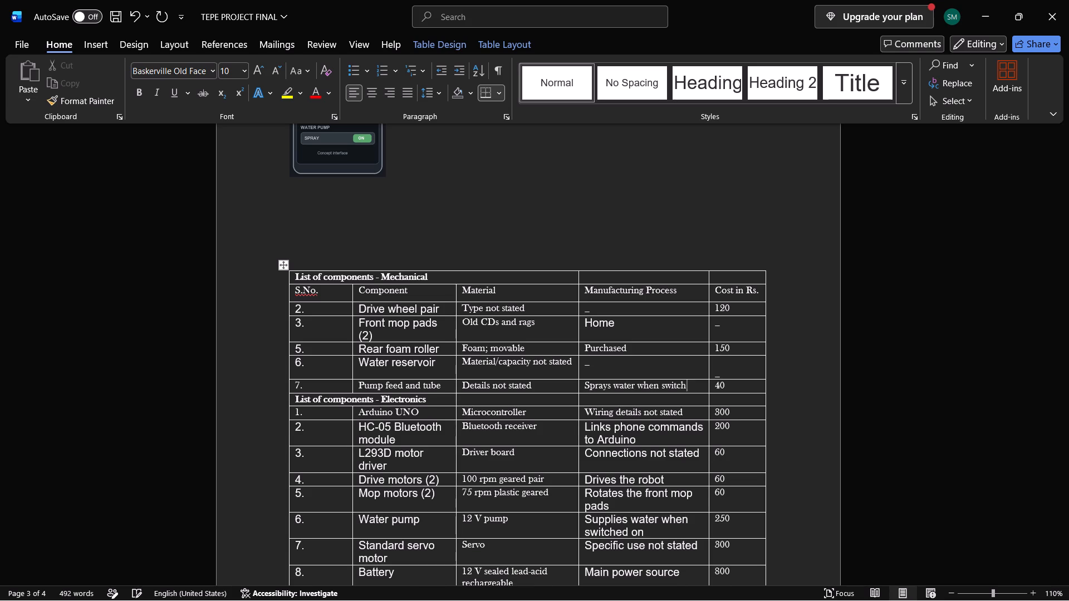
{"action": "key", "text": "BackSpace"}
{"action": "key", "text": "BackSpace"}
{"action": "key", "text": "BackSpace"}
{"action": "key", "text": "BackSpace"}
{"action": "key", "text": "BackSpace"}
{"action": "key", "text": "BackSpace"}
{"action": "key", "text": "BackSpace"}
{"action": "key", "text": "BackSpace"}
{"action": "key", "text": "BackSpace"}
{"action": "key", "text": "BackSpace"}
{"action": "key", "text": "BackSpace"}
{"action": "key", "text": "BackSpace"}
{"action": "key", "text": "BackSpace"}
{"action": "key", "text": "BackSpace"}
{"action": "key", "text": "BackSpace"}
{"action": "key", "text": "BackSpace"}
{"action": "key", "text": "BackSpace"}
{"action": "key", "text": "BackSpace"}
{"action": "key", "text": "BackSpace"}
{"action": "key", "text": "BackSpace"}
{"action": "key", "text": "BackSpace"}
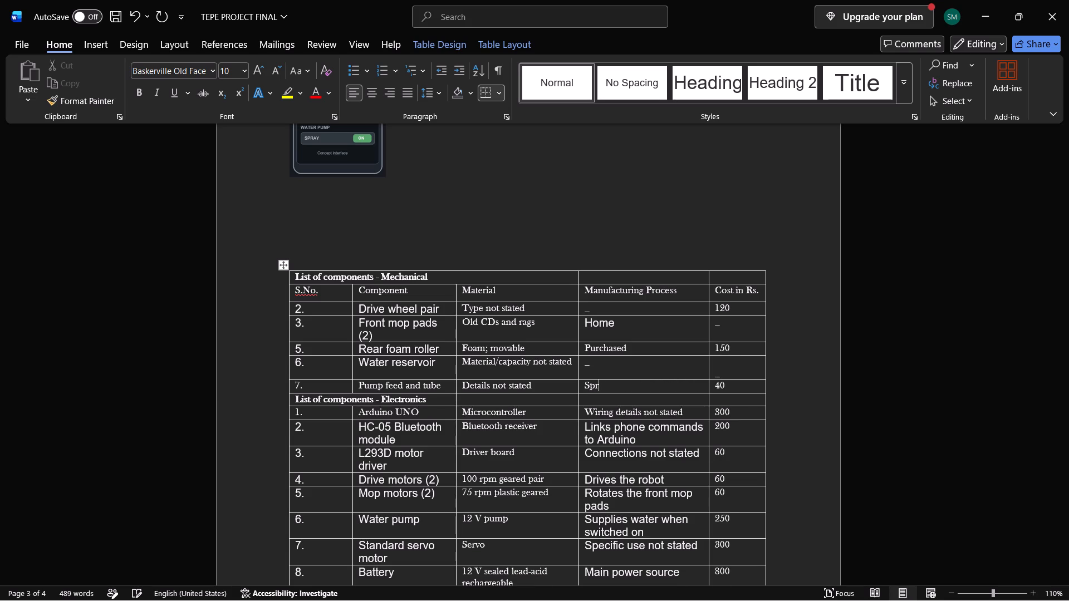
{"action": "key", "text": "BackSpace"}
{"action": "key", "text": "BackSpace"}
{"action": "key", "text": "BackSpace"}
{"action": "type", "text": "Purchased"}
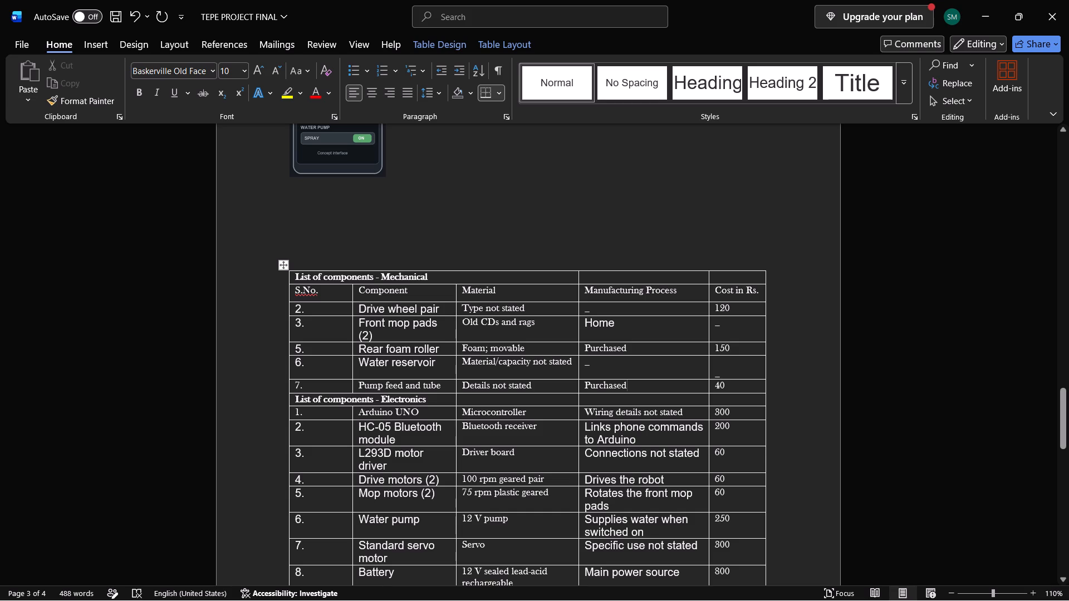
Review the material and manufacturing process entries across the mechanical and electronics component lists.
{"action": "scroll", "coordinate": [609, 337], "scroll_direction": "down", "scroll_amount": 1}
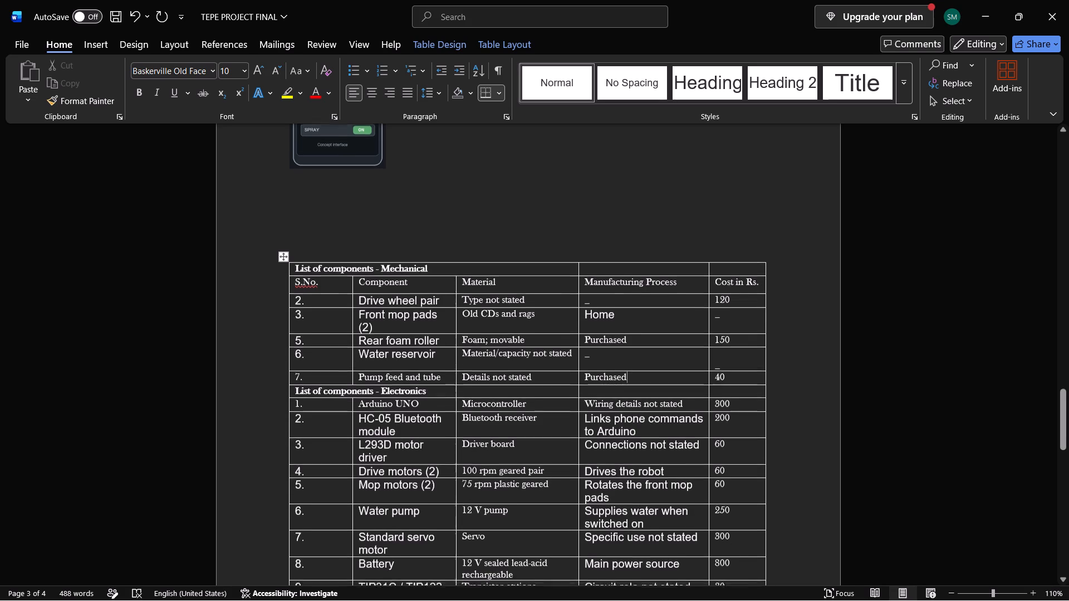
{"action": "scroll", "coordinate": [609, 337], "scroll_direction": "down", "scroll_amount": 1}
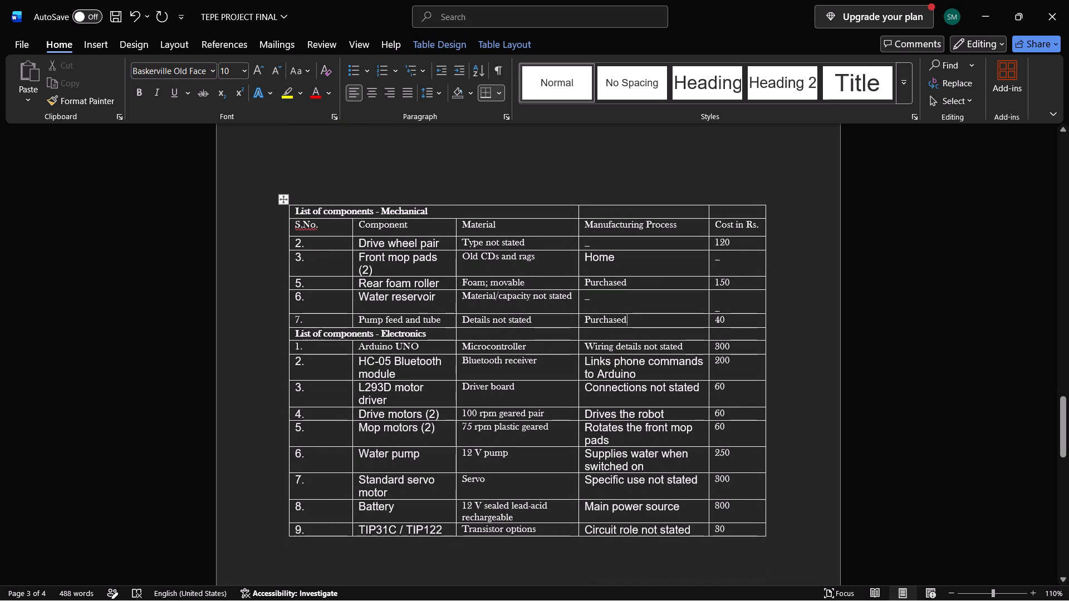
{"action": "left_click", "coordinate": [572, 299]}
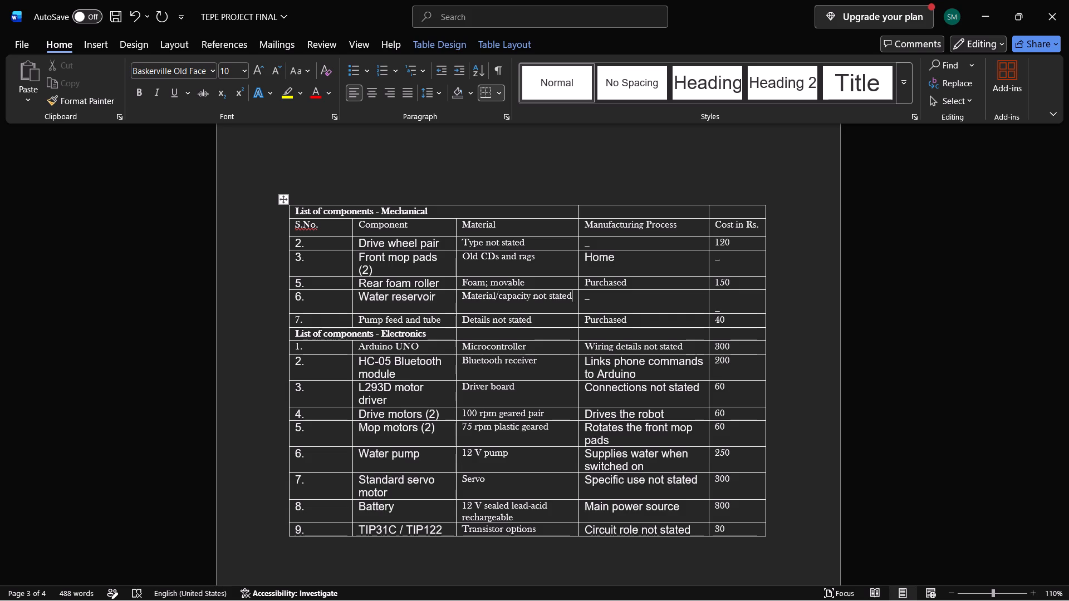
{"action": "scroll", "coordinate": [595, 348], "scroll_direction": "down", "scroll_amount": 2}
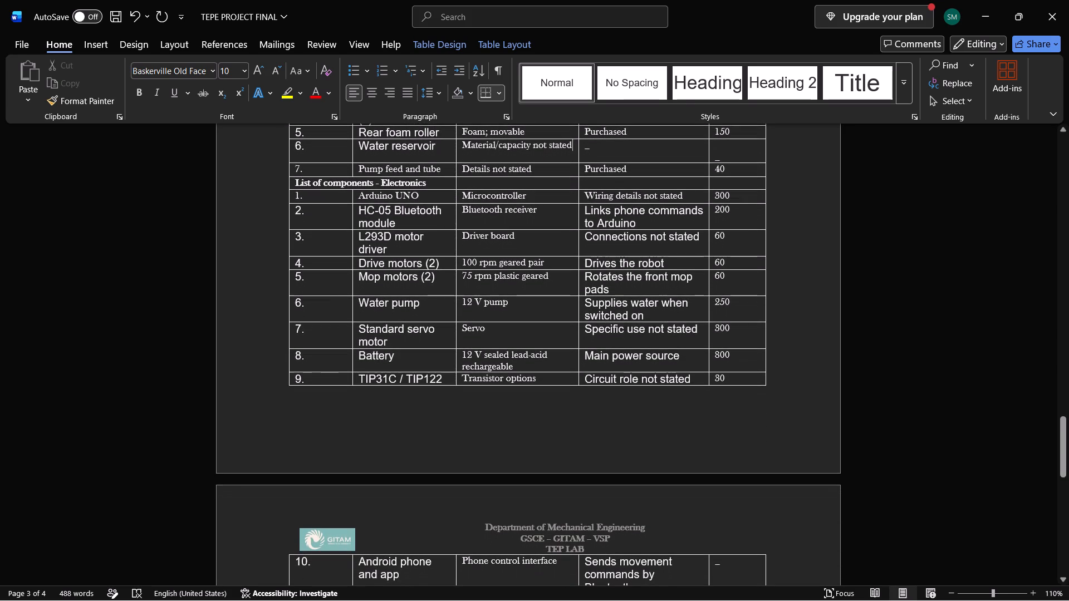
{"action": "left_click", "coordinate": [697, 380]}
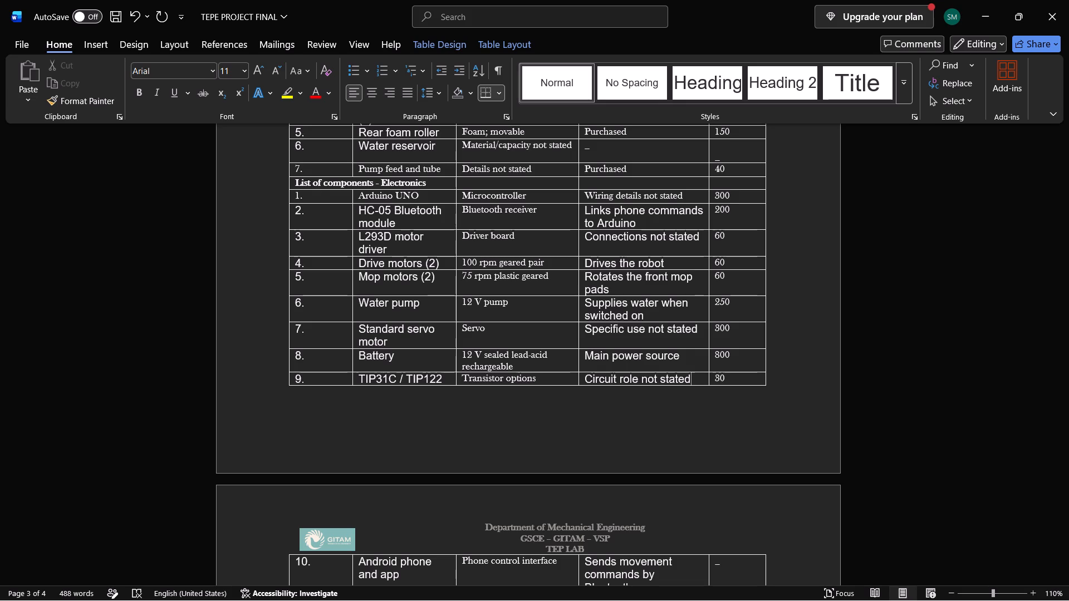
{"action": "scroll", "coordinate": [697, 380], "scroll_direction": "down", "scroll_amount": 1}
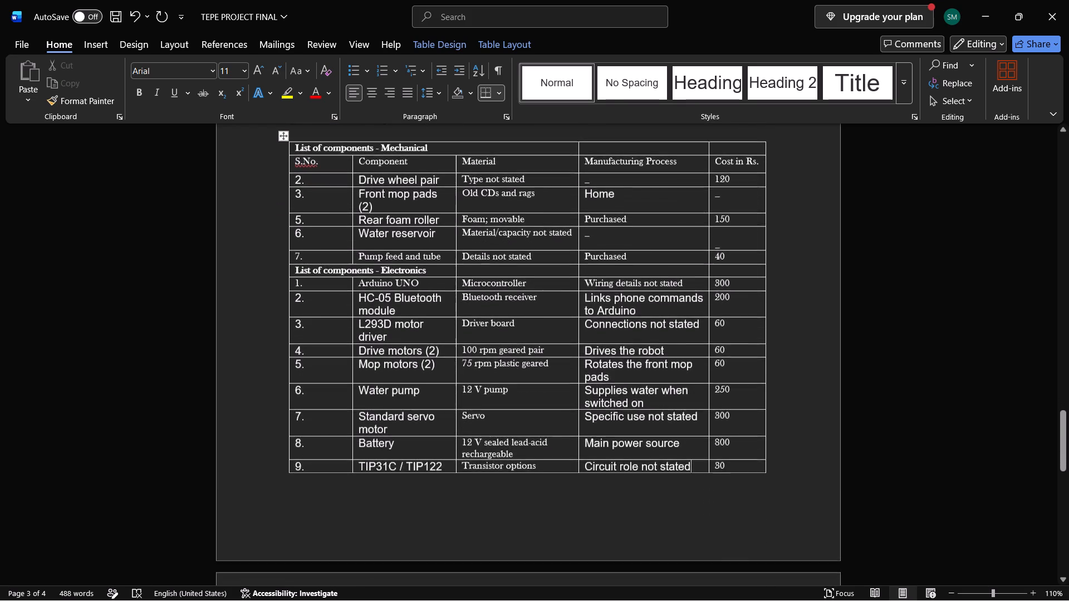
{"action": "scroll", "coordinate": [697, 380], "scroll_direction": "down", "scroll_amount": 1}
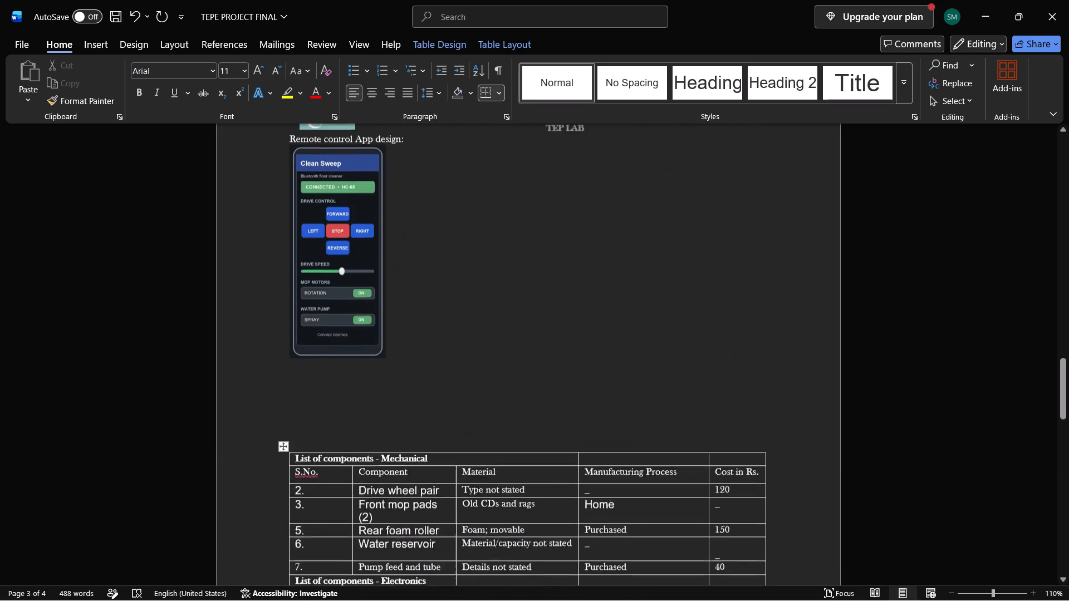
Review the mechanical and electronics component tables through the total cost row and the manufacturing process notes that follow.
{"action": "scroll", "coordinate": [697, 380], "scroll_direction": "down", "scroll_amount": 3}
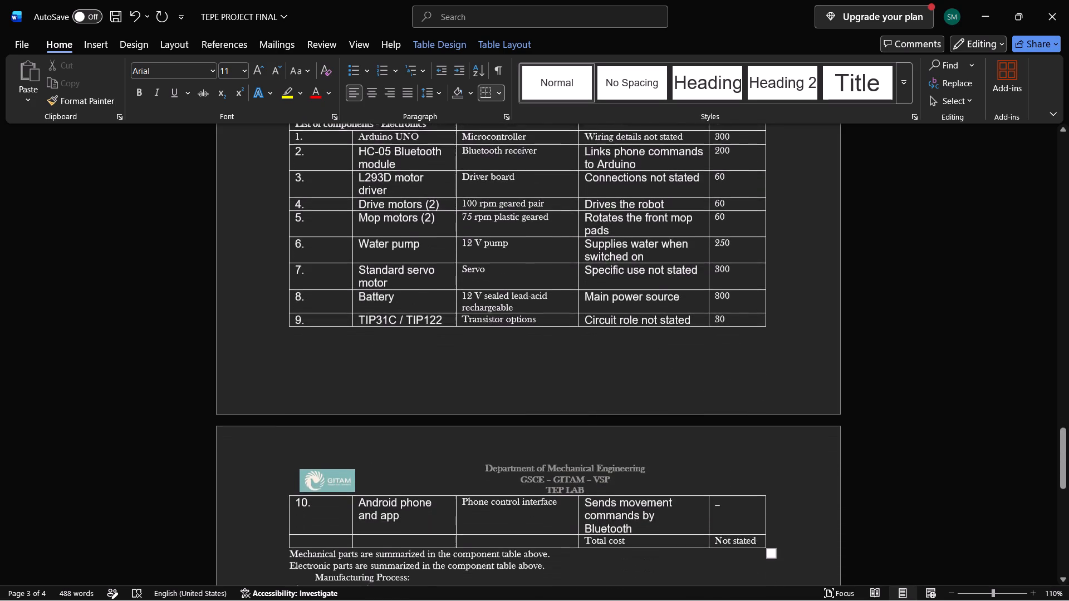
{"action": "scroll", "coordinate": [697, 380], "scroll_direction": "down", "scroll_amount": 1}
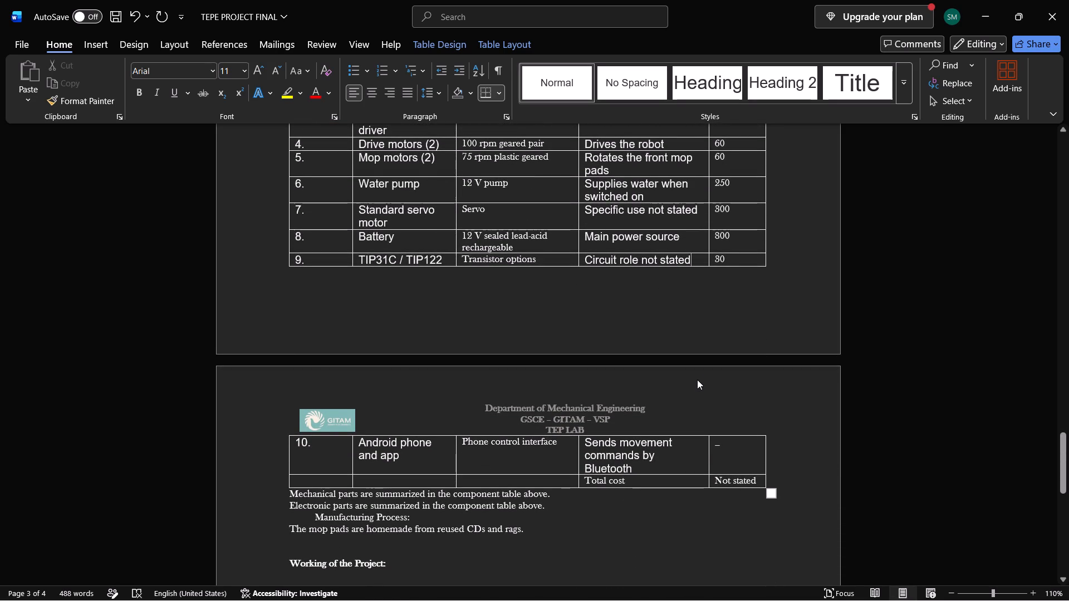
{"action": "scroll", "coordinate": [697, 380], "scroll_direction": "down", "scroll_amount": 1}
{"action": "scroll", "coordinate": [697, 380], "scroll_direction": "up", "scroll_amount": 1}
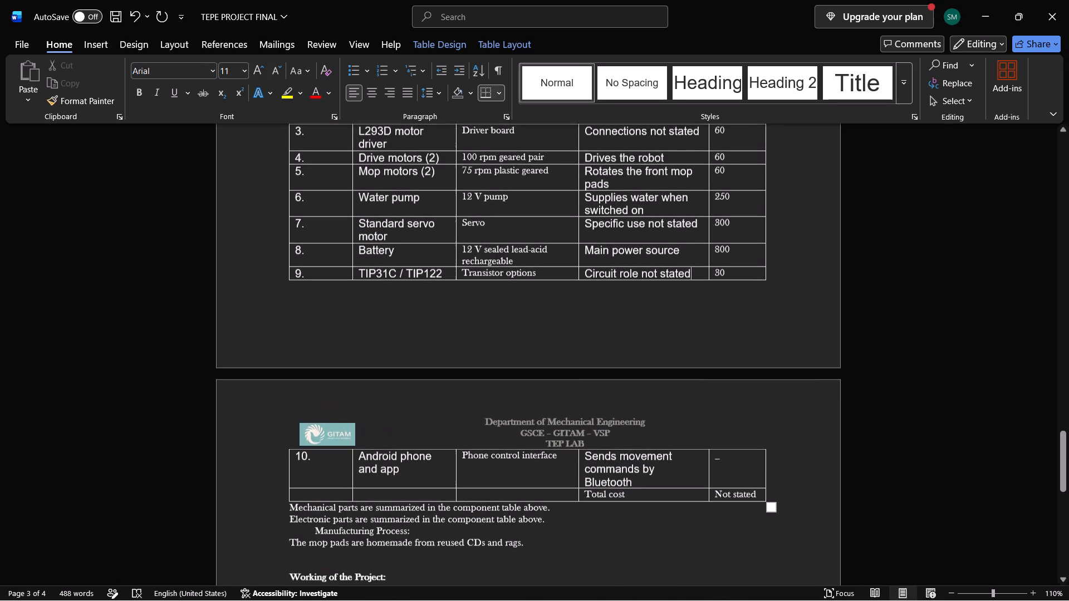
{"action": "scroll", "coordinate": [697, 380], "scroll_direction": "up", "scroll_amount": 2}
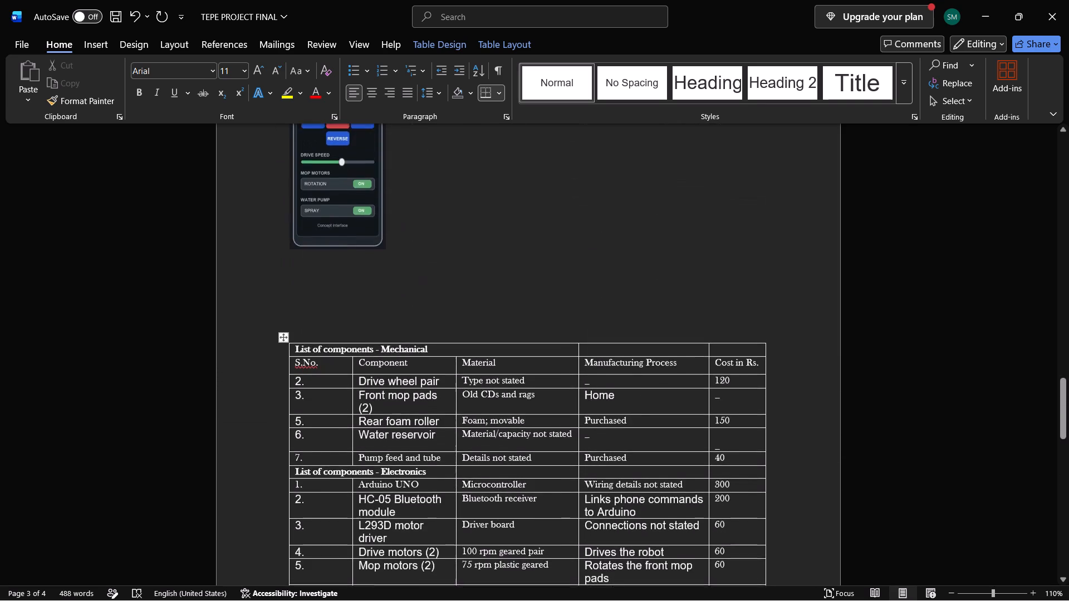
{"action": "scroll", "coordinate": [697, 380], "scroll_direction": "up", "scroll_amount": 2}
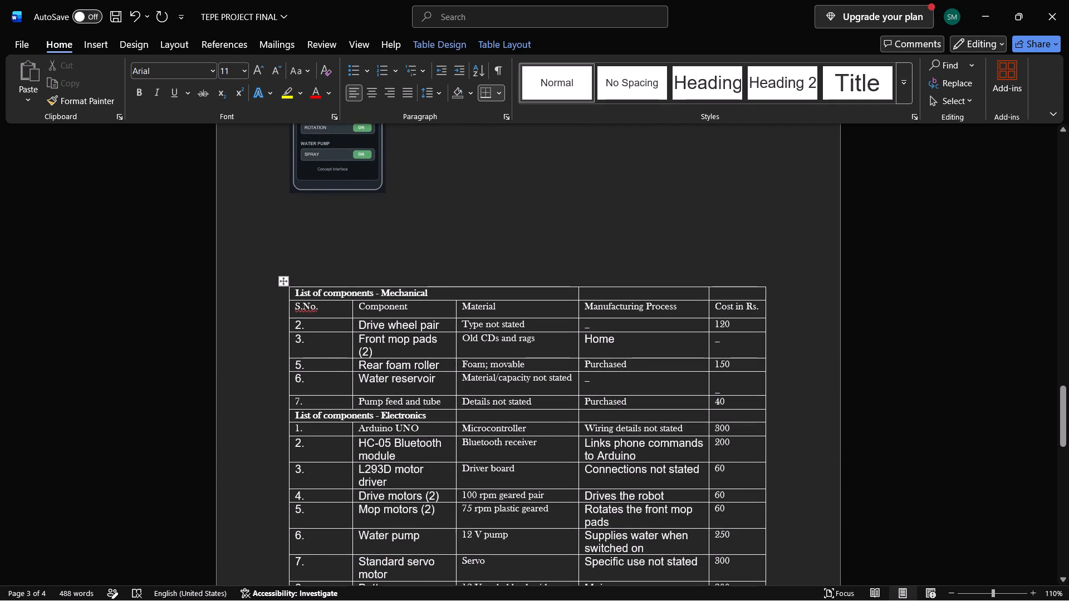
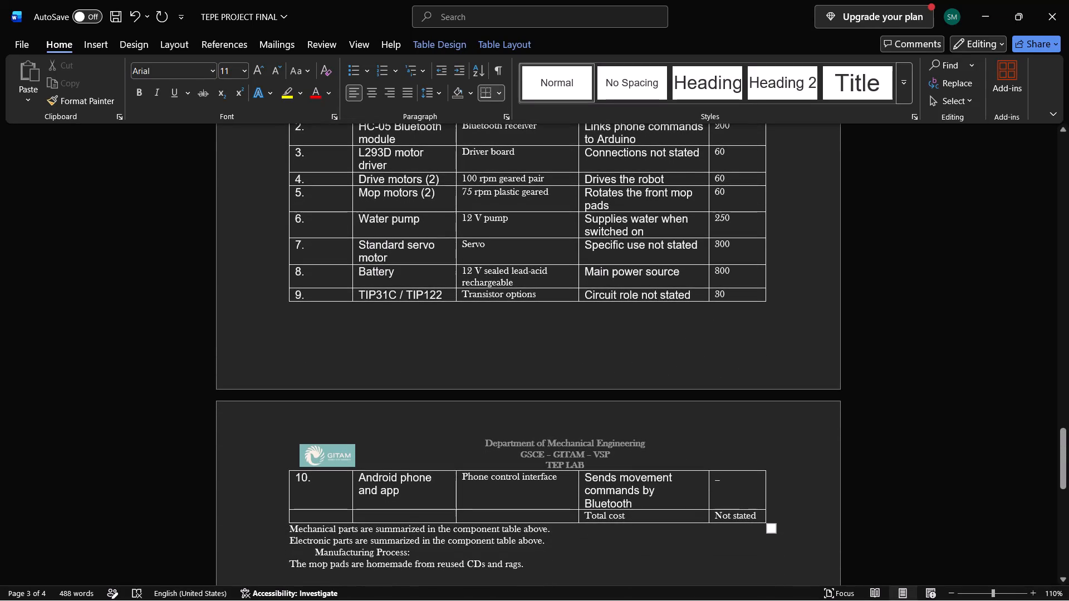
Clear the Android phone and app's manufacturing process entry in the electronics component list.
{"action": "left_click", "coordinate": [676, 502]}
{"action": "key", "text": "BackSpace"}
{"action": "key", "text": "BackSpace"}
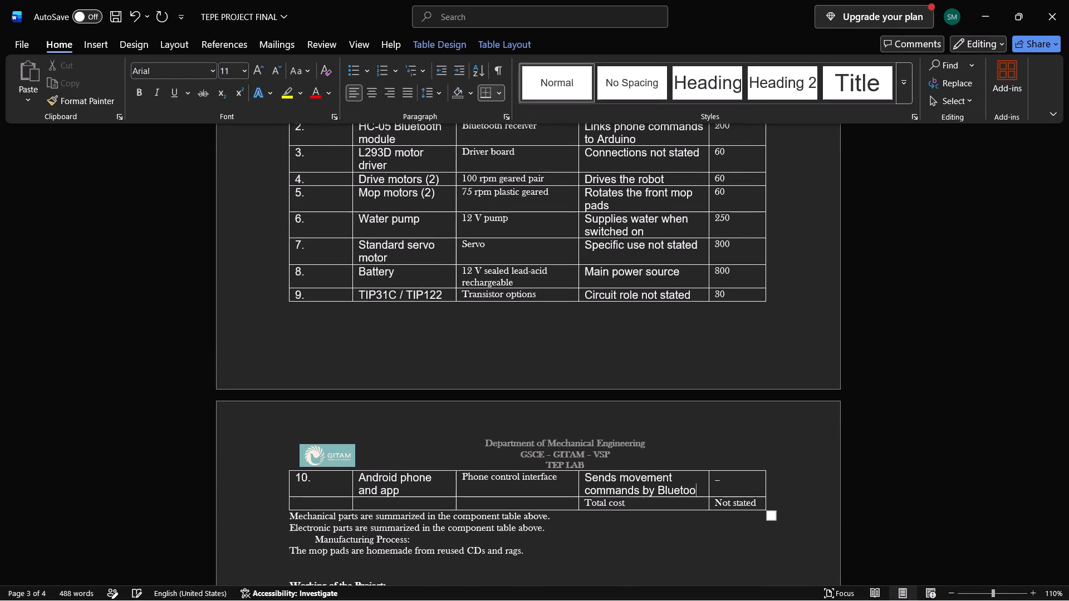
{"action": "key", "text": "BackSpace"}
{"action": "key", "text": "BackSpace"}
{"action": "key", "text": "BackSpace"}
{"action": "key", "text": "BackSpace"}
{"action": "key", "text": "BackSpace"}
{"action": "key", "text": "BackSpace"}
{"action": "key", "text": "BackSpace"}
{"action": "key", "text": "BackSpace"}
{"action": "key", "text": "BackSpace"}
{"action": "key", "text": "BackSpace"}
{"action": "key", "text": "BackSpace"}
{"action": "key", "text": "BackSpace"}
{"action": "key", "text": "BackSpace"}
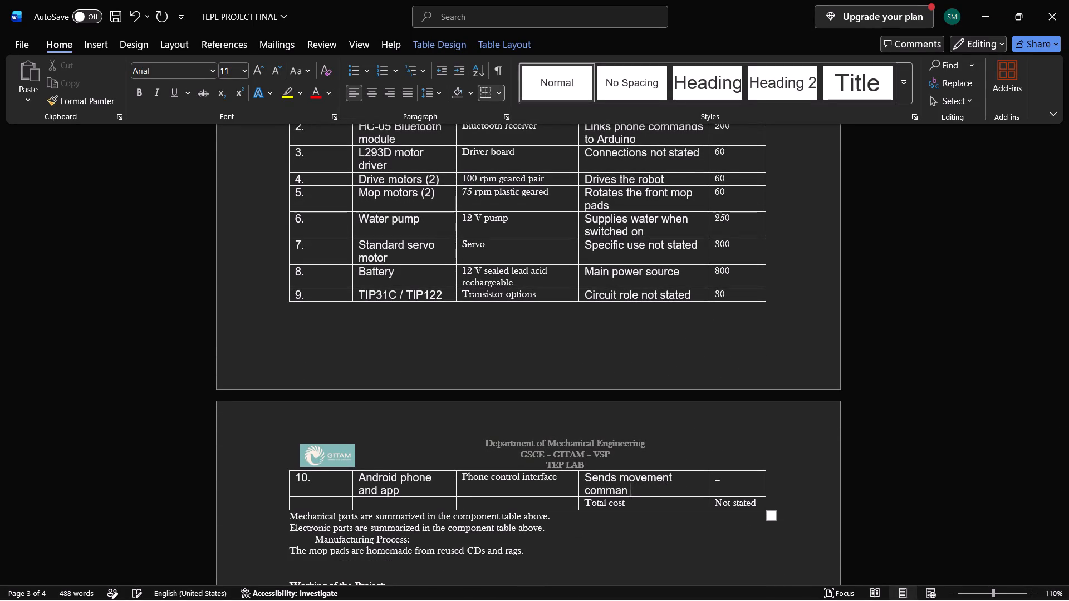
{"action": "key", "text": "BackSpace"}
{"action": "key", "text": "BackSpace"}
{"action": "key", "text": "BackSpace"}
{"action": "key", "text": "BackSpace"}
{"action": "key", "text": "BackSpace"}
{"action": "key", "text": "BackSpace"}
{"action": "key", "text": "BackSpace"}
{"action": "key", "text": "BackSpace"}
{"action": "key", "text": "BackSpace"}
{"action": "key", "text": "BackSpace"}
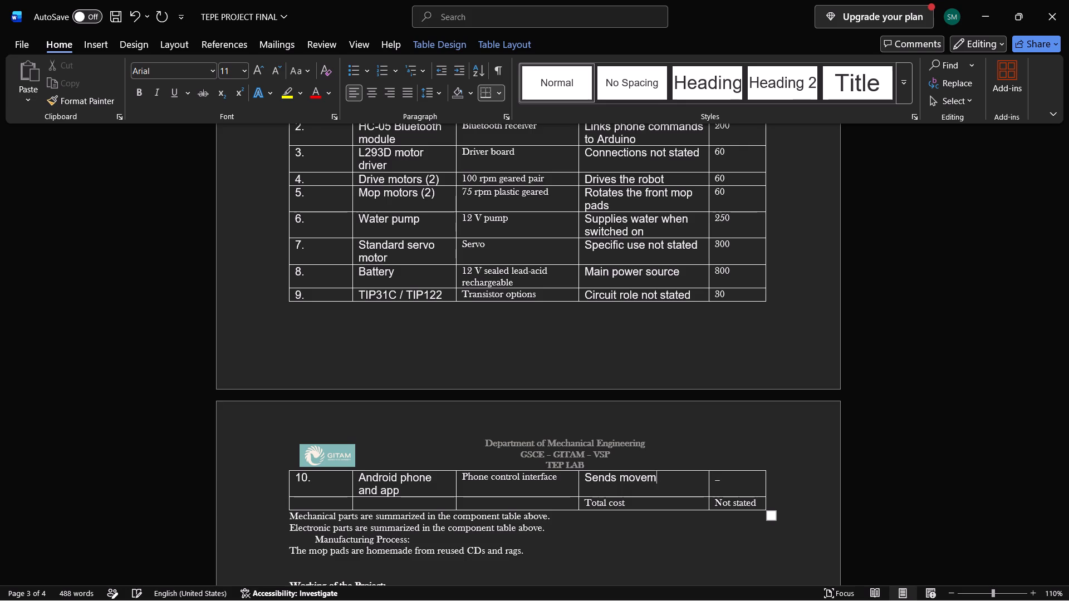
{"action": "key", "text": "BackSpace"}
{"action": "key", "text": "BackSpace"}
{"action": "key", "text": "BackSpace"}
{"action": "key", "text": "BackSpace"}
{"action": "key", "text": "BackSpace"}
{"action": "key", "text": "BackSpace"}
{"action": "key", "text": "BackSpace"}
{"action": "key", "text": "BackSpace"}
{"action": "key", "text": "BackSpace"}
{"action": "key", "text": "BackSpace"}
{"action": "key", "text": "BackSpace"}
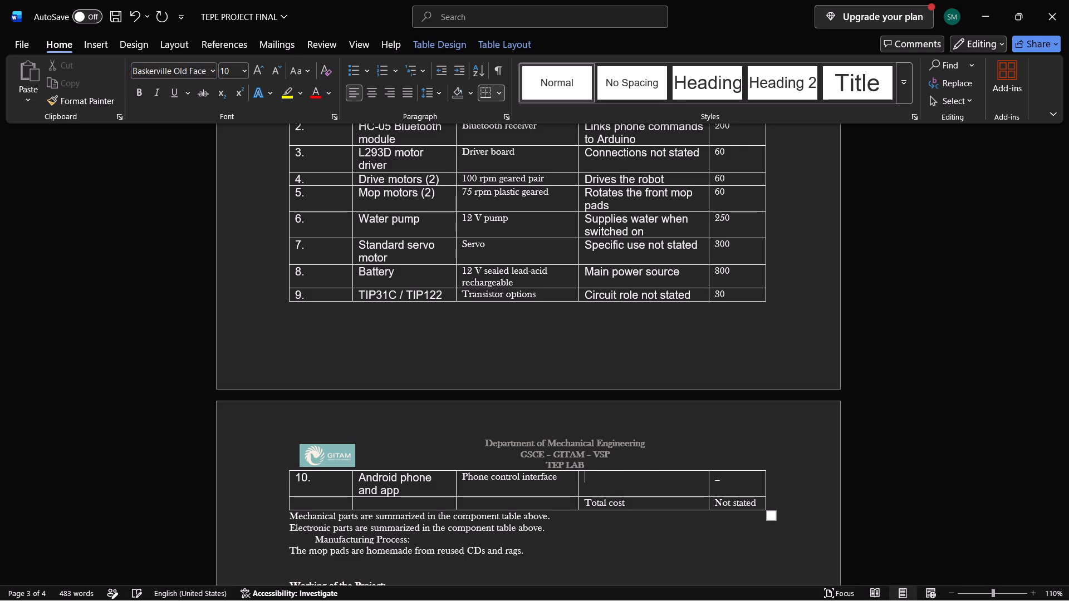
Clear the TIP31C / TIP122 transistor's manufacturing process entry in the electronics component list.
{"action": "left_click", "coordinate": [698, 297]}
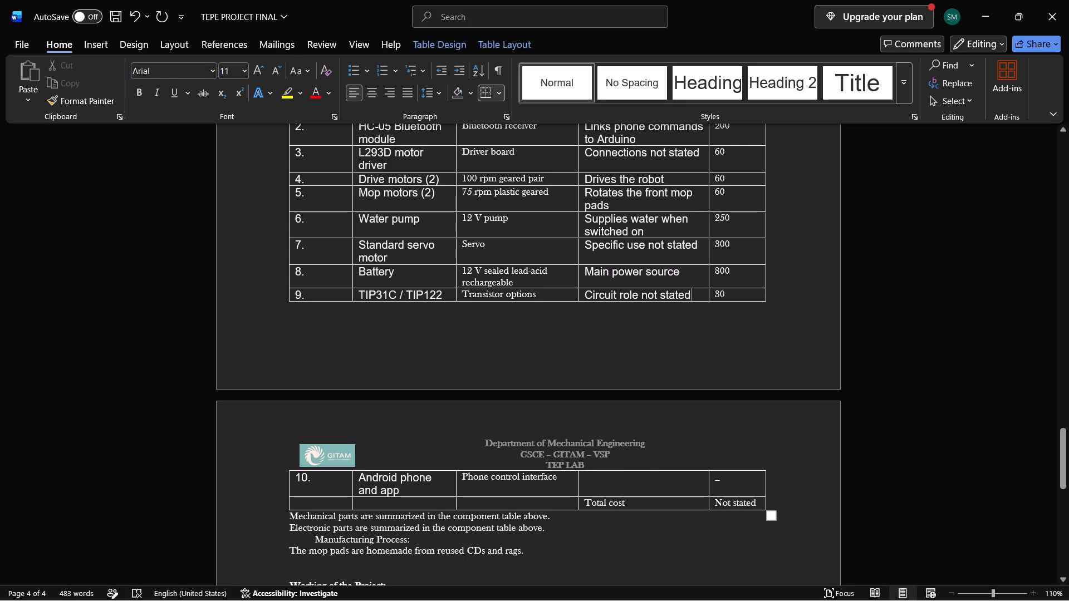
{"action": "key", "text": "BackSpace"}
{"action": "key", "text": "BackSpace"}
{"action": "key", "text": "BackSpace"}
{"action": "key", "text": "BackSpace"}
{"action": "key", "text": "BackSpace"}
{"action": "key", "text": "BackSpace"}
{"action": "key", "text": "BackSpace"}
{"action": "key", "text": "BackSpace"}
{"action": "key", "text": "BackSpace"}
{"action": "key", "text": "BackSpace"}
{"action": "key", "text": "BackSpace"}
{"action": "key", "text": "BackSpace"}
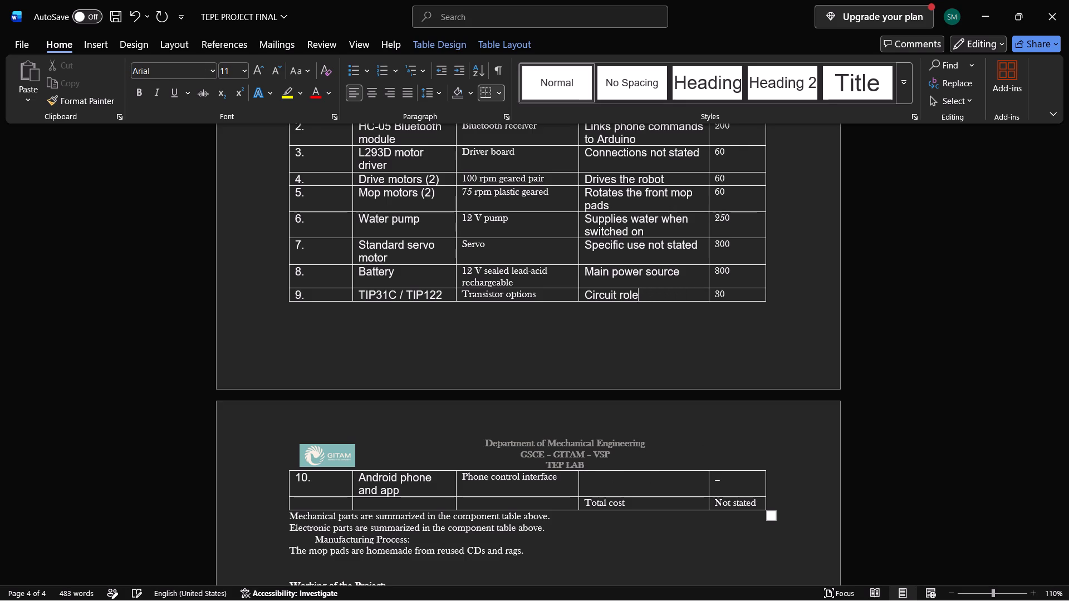
{"action": "key", "text": "BackSpace"}
{"action": "key", "text": "BackSpace"}
{"action": "key", "text": "BackSpace"}
{"action": "key", "text": "BackSpace"}
{"action": "key", "text": "BackSpace"}
{"action": "key", "text": "BackSpace"}
{"action": "key", "text": "BackSpace"}
{"action": "key", "text": "BackSpace"}
{"action": "key", "text": "BackSpace"}
{"action": "key", "text": "BackSpace"}
{"action": "key", "text": "BackSpace"}
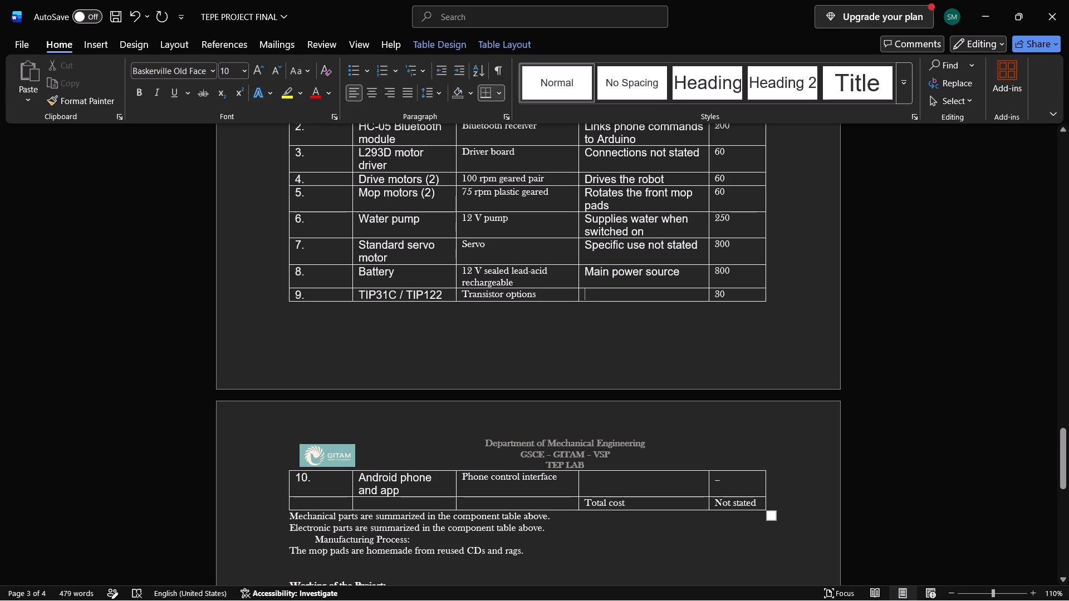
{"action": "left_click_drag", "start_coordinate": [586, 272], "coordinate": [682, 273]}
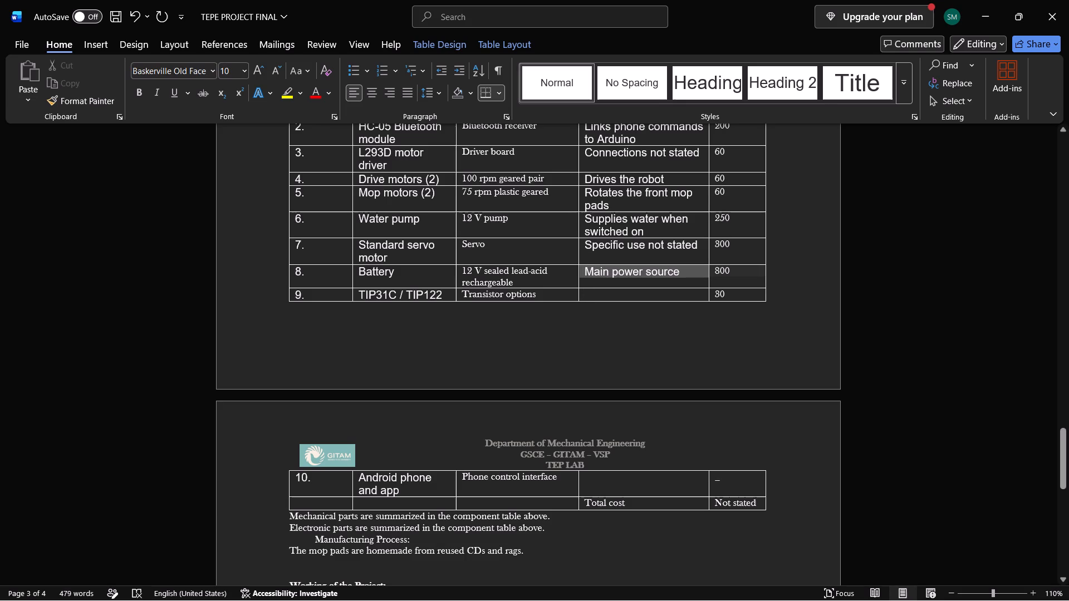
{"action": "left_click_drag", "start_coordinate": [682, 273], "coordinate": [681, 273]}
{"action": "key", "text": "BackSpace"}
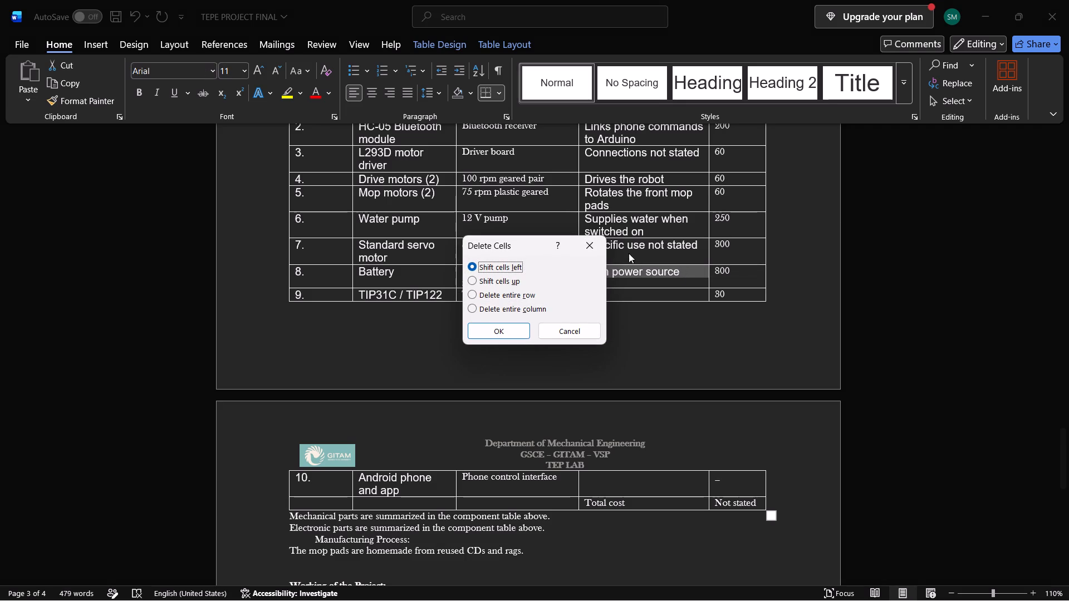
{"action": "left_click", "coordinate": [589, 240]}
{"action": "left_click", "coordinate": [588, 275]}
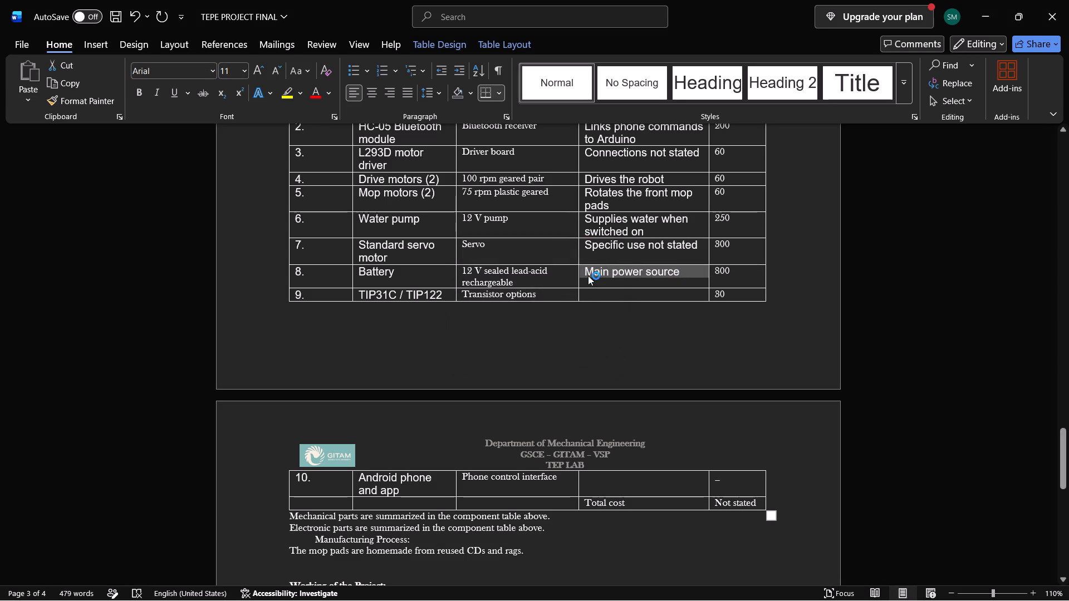
Clear the manufacturing process entries of the battery and the standard servo motor, keeping their table cells.
{"action": "left_click_drag", "start_coordinate": [586, 270], "coordinate": [656, 270]}
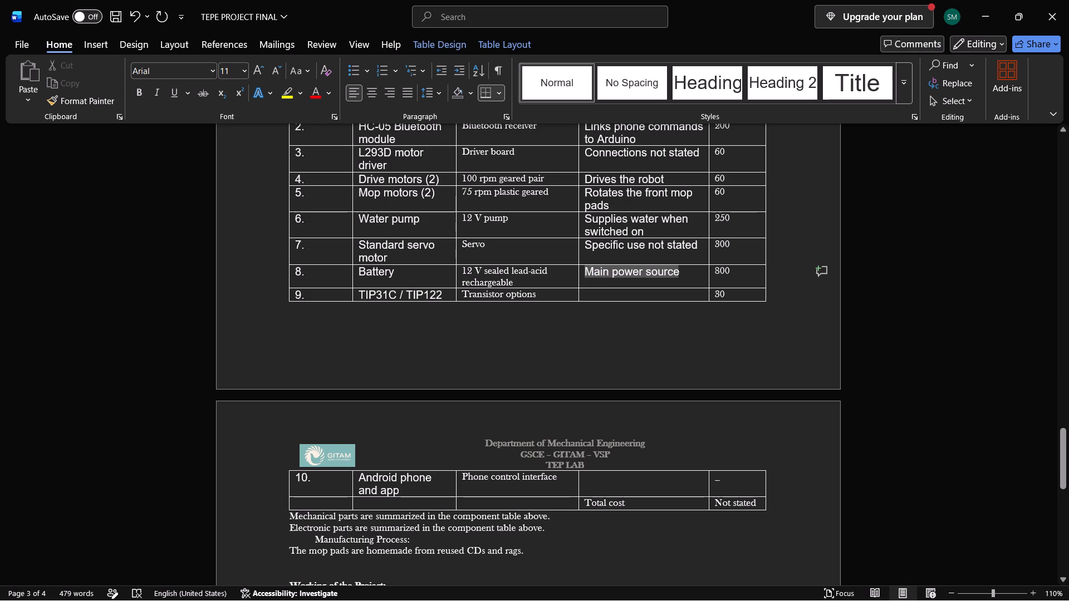
{"action": "left_click_drag", "start_coordinate": [656, 270], "coordinate": [661, 273]}
{"action": "key", "text": "BackSpace"}
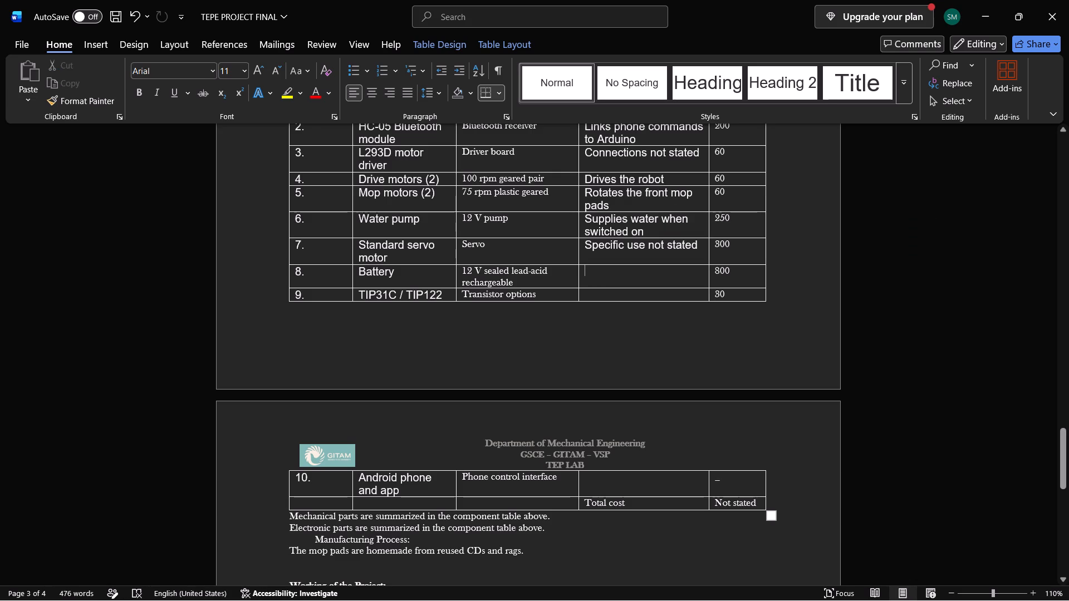
{"action": "left_click_drag", "start_coordinate": [586, 245], "coordinate": [694, 247]}
{"action": "key", "text": "BackSpace"}
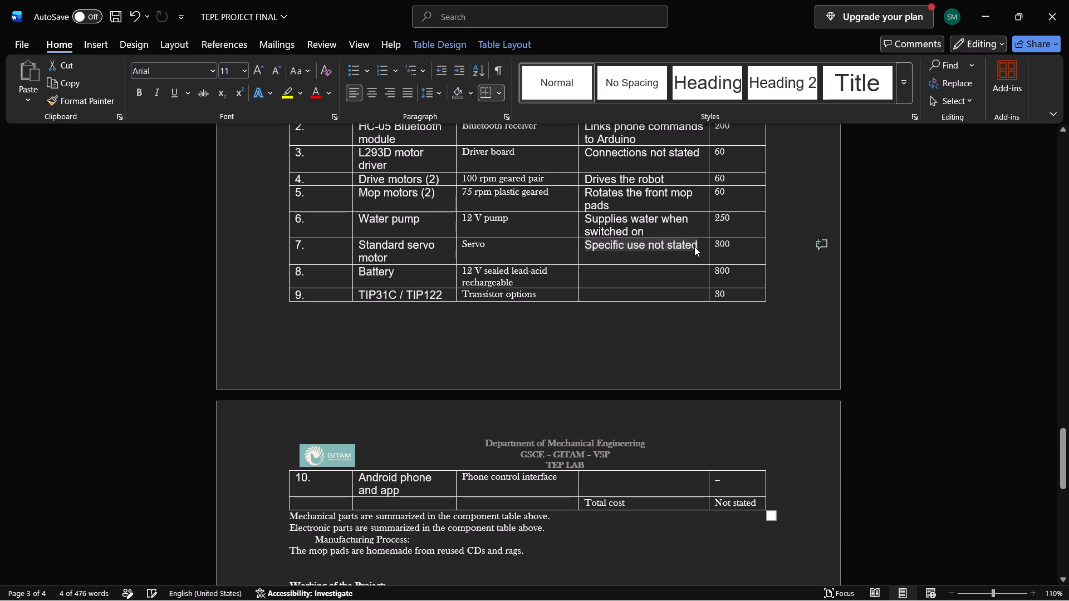
Clear the water pump's manufacturing process entry in the electronics component list.
{"action": "left_click_drag", "start_coordinate": [586, 218], "coordinate": [650, 230]}
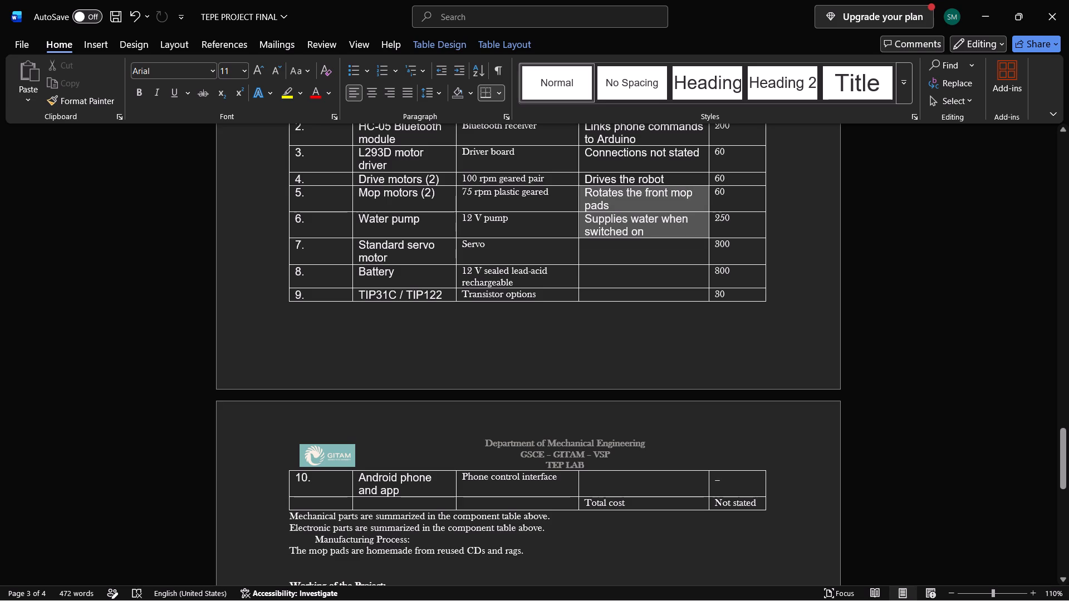
{"action": "left_click_drag", "start_coordinate": [650, 230], "coordinate": [661, 221]}
{"action": "left_click", "coordinate": [661, 221]}
{"action": "left_click", "coordinate": [661, 221]}
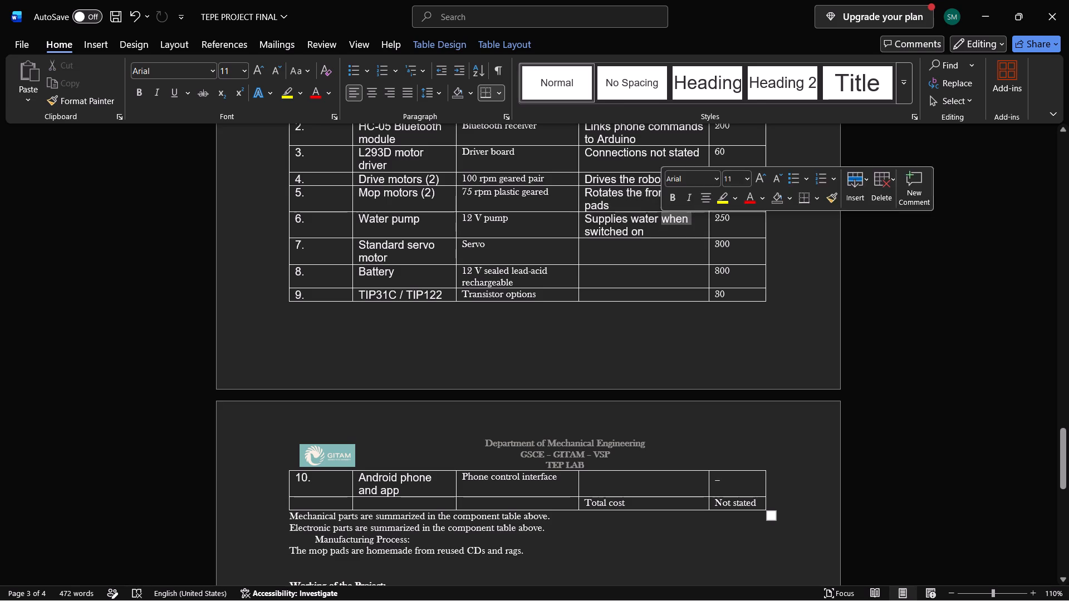
{"action": "left_click_drag", "start_coordinate": [590, 220], "coordinate": [640, 232]}
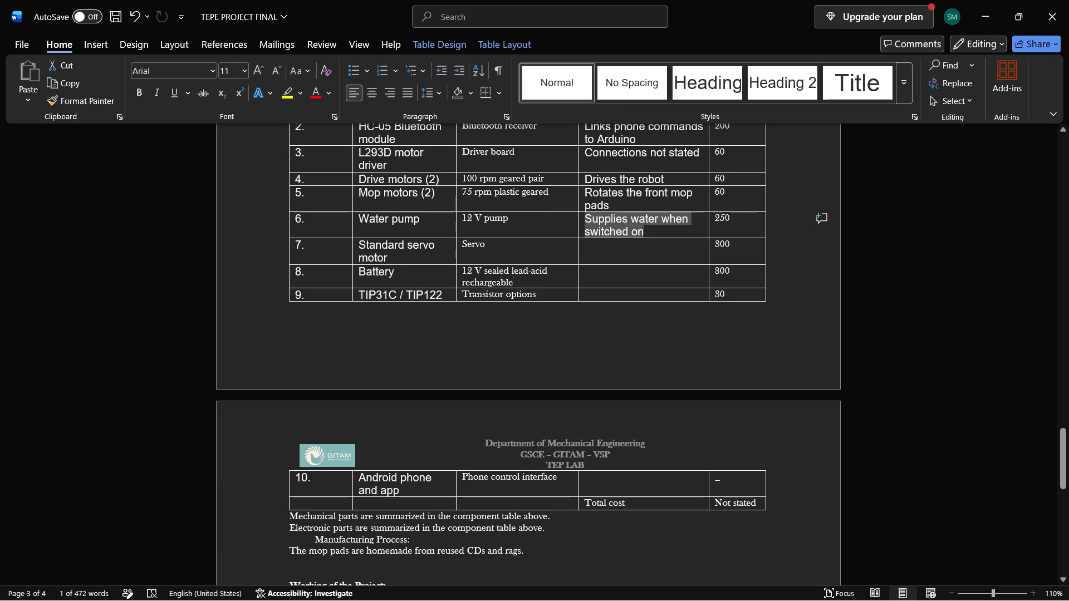
{"action": "left_click_drag", "start_coordinate": [640, 232], "coordinate": [644, 233]}
{"action": "key", "text": "BackSpace"}
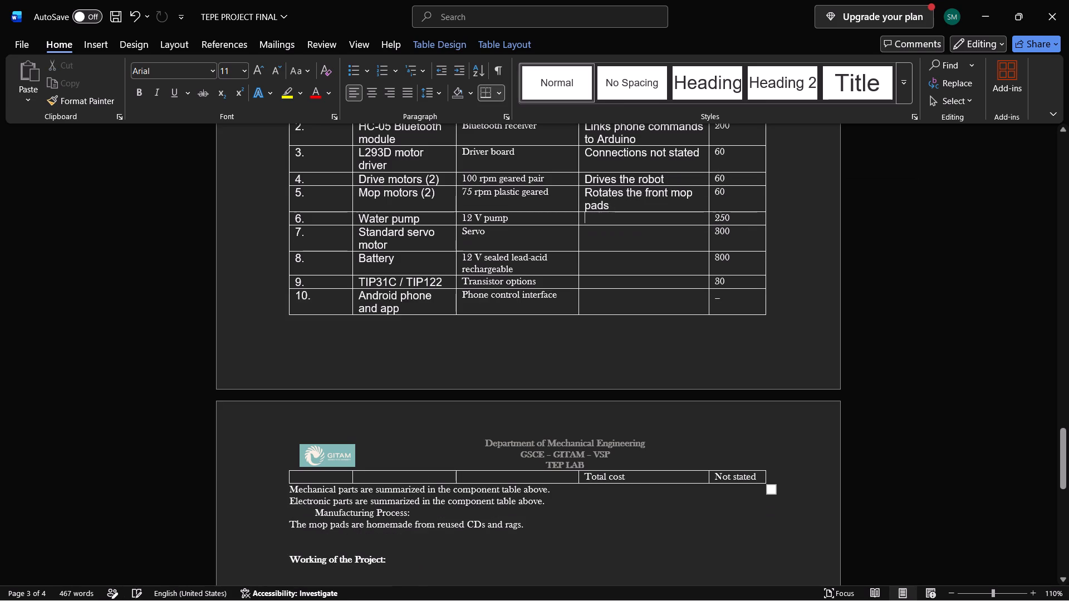
Clear the manufacturing process entries of the mop motors and the drive motors in the electronics list.
{"action": "scroll", "coordinate": [644, 233], "scroll_direction": "up", "scroll_amount": 1}
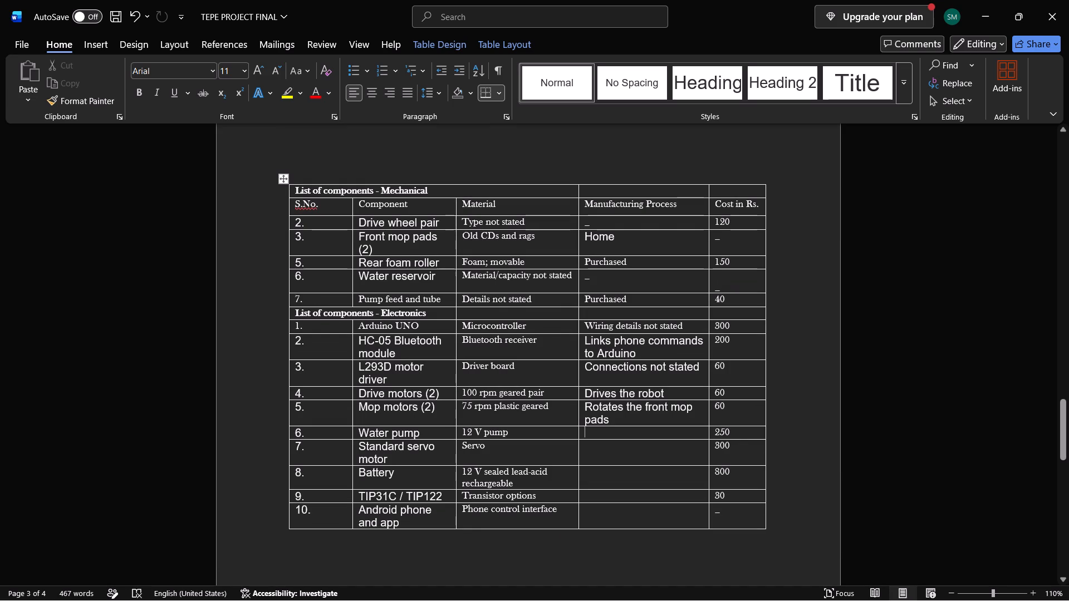
{"action": "left_click_drag", "start_coordinate": [586, 406], "coordinate": [610, 424]}
{"action": "key", "text": "BackSpace"}
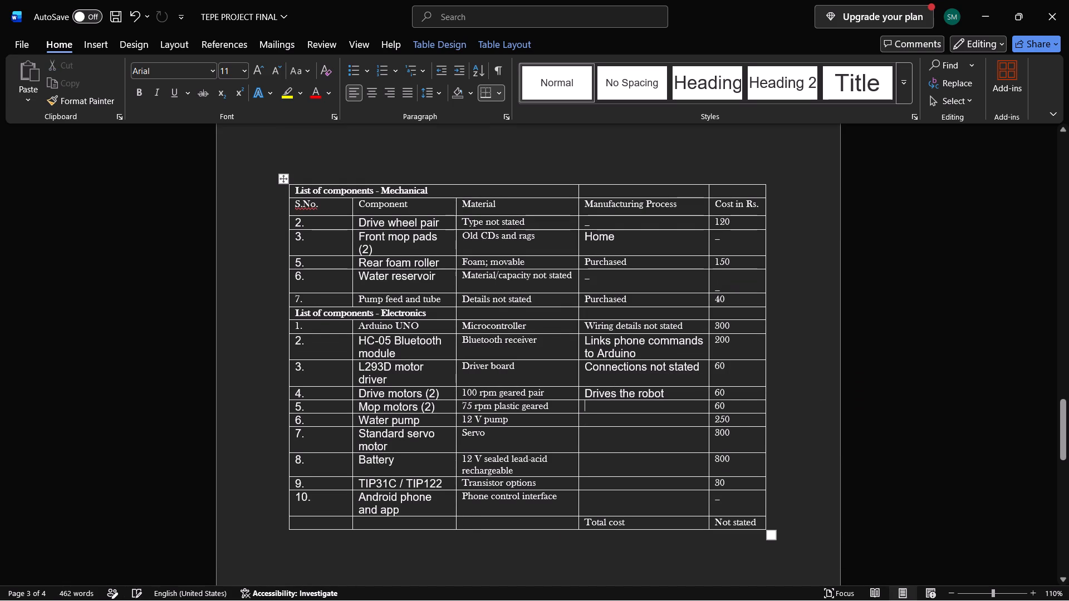
{"action": "left_click_drag", "start_coordinate": [587, 391], "coordinate": [664, 394]}
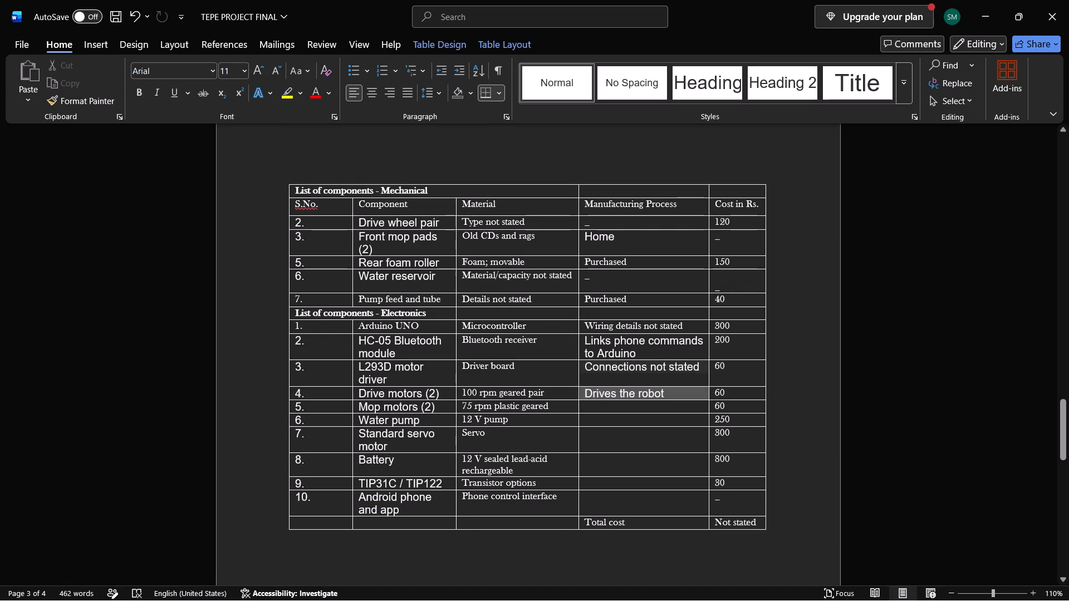
{"action": "left_click_drag", "start_coordinate": [664, 394], "coordinate": [653, 395]}
{"action": "double_click", "coordinate": [653, 395]}
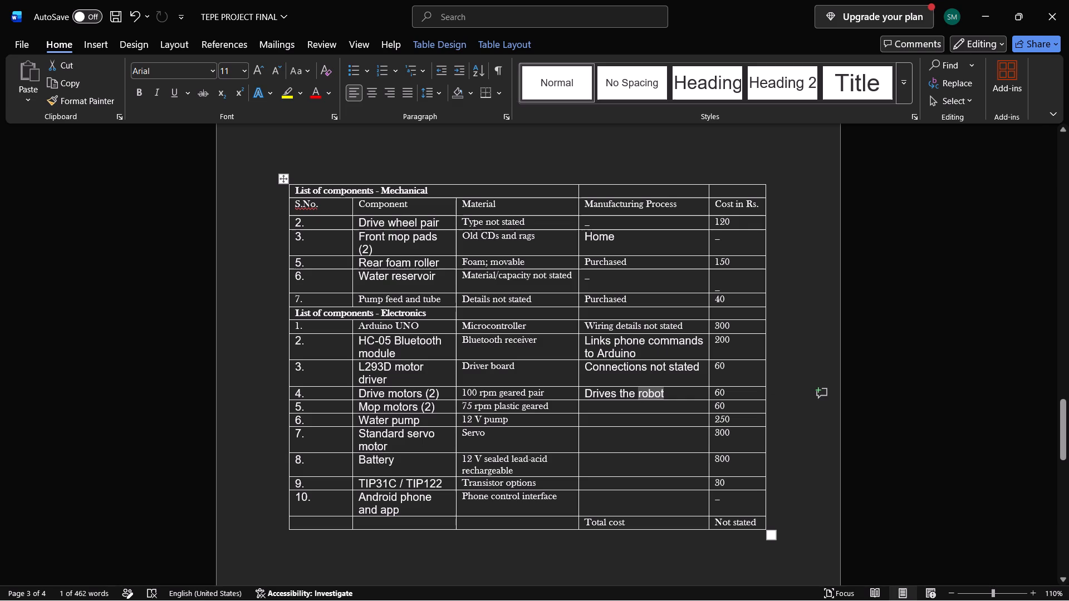
{"action": "left_click_drag", "start_coordinate": [590, 394], "coordinate": [665, 394]}
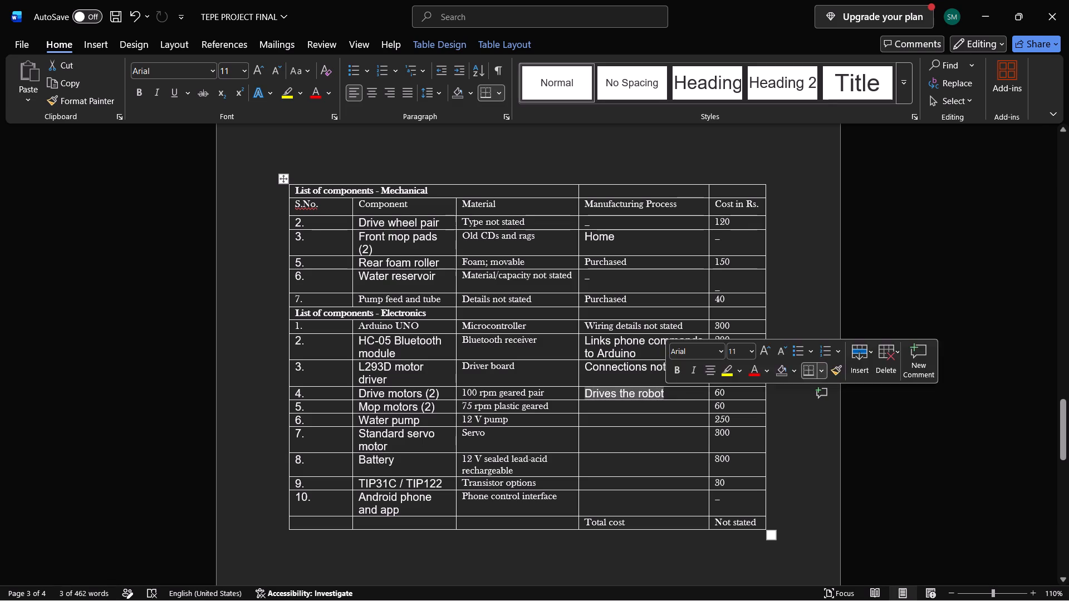
{"action": "key", "text": "BackSpace"}
Clear the manufacturing process entries of the L293D motor driver and the HC-05 Bluetooth module.
{"action": "left_click_drag", "start_coordinate": [589, 368], "coordinate": [648, 361]}
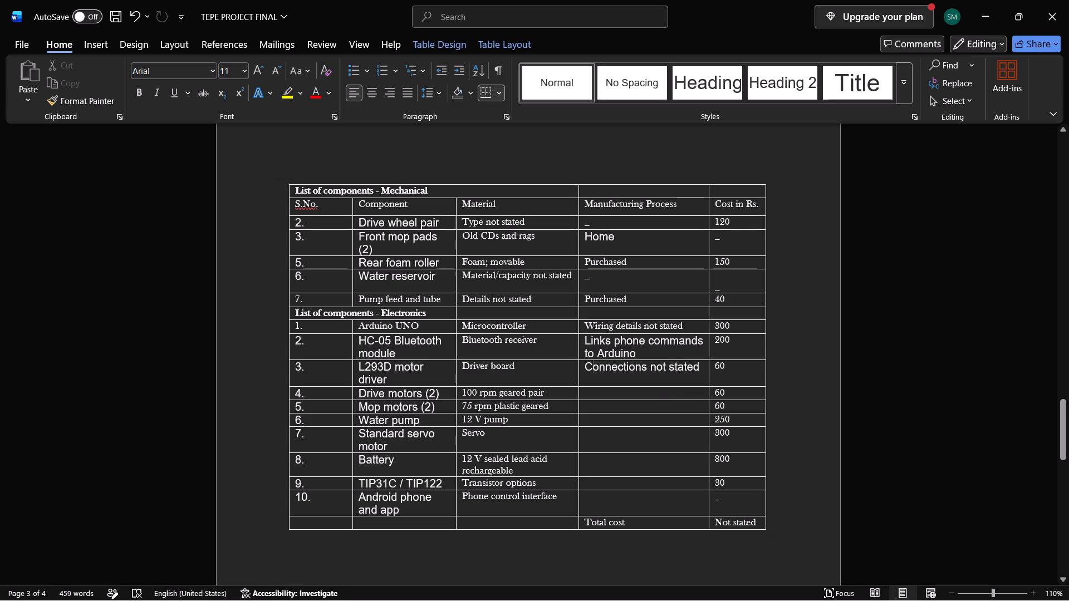
{"action": "left_click_drag", "start_coordinate": [648, 361], "coordinate": [697, 366]}
{"action": "key", "text": "BackSpace"}
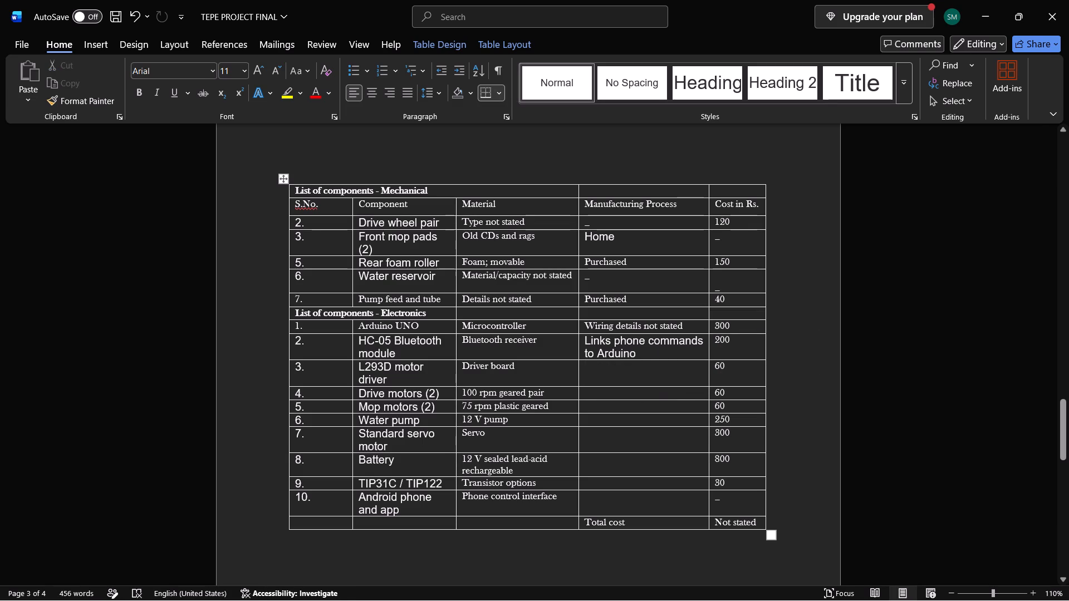
{"action": "left_click_drag", "start_coordinate": [587, 338], "coordinate": [702, 344]}
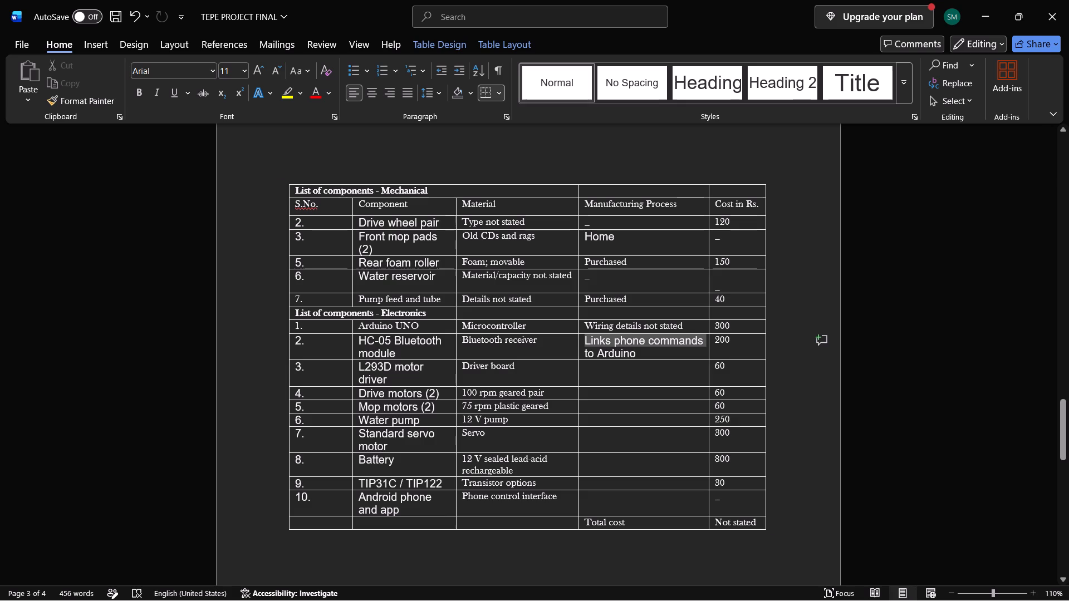
{"action": "left_click_drag", "start_coordinate": [702, 344], "coordinate": [636, 350]}
{"action": "left_click", "coordinate": [636, 350]}
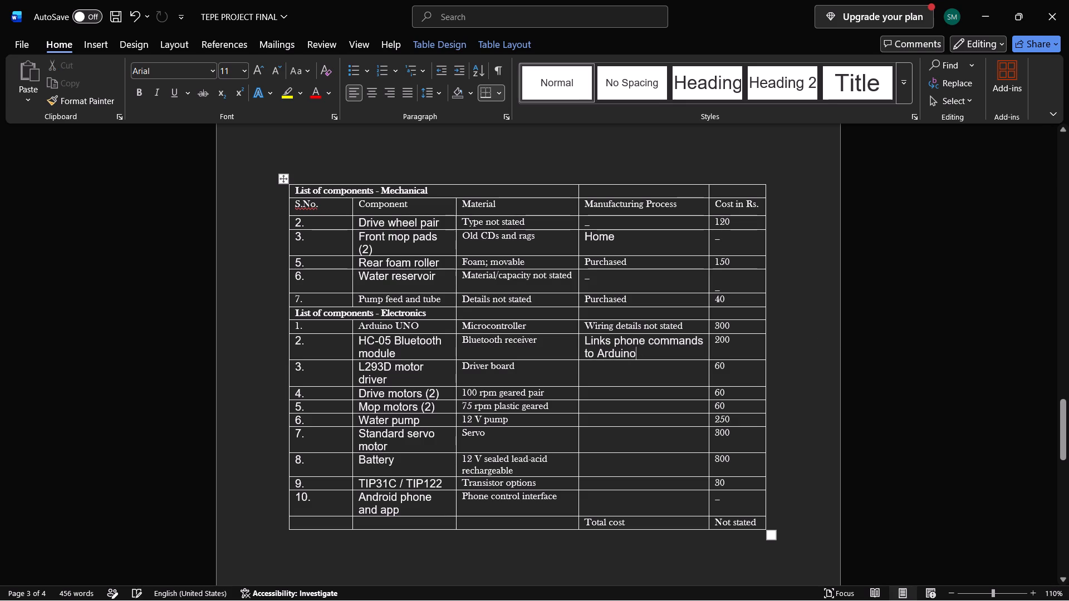
{"action": "left_click_drag", "start_coordinate": [586, 342], "coordinate": [633, 356]}
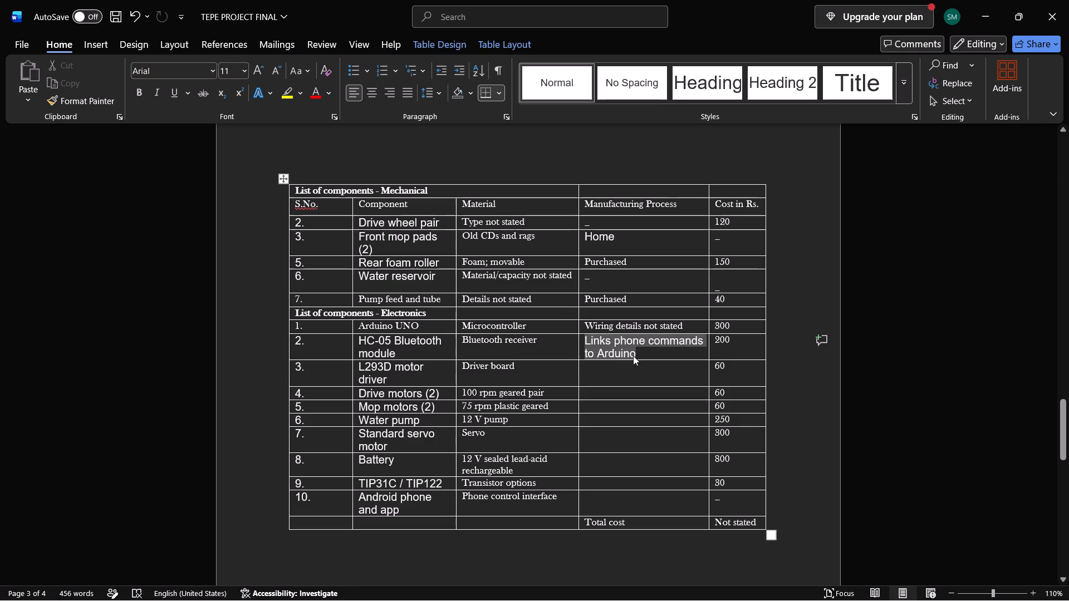
{"action": "key", "text": "BackSpace"}
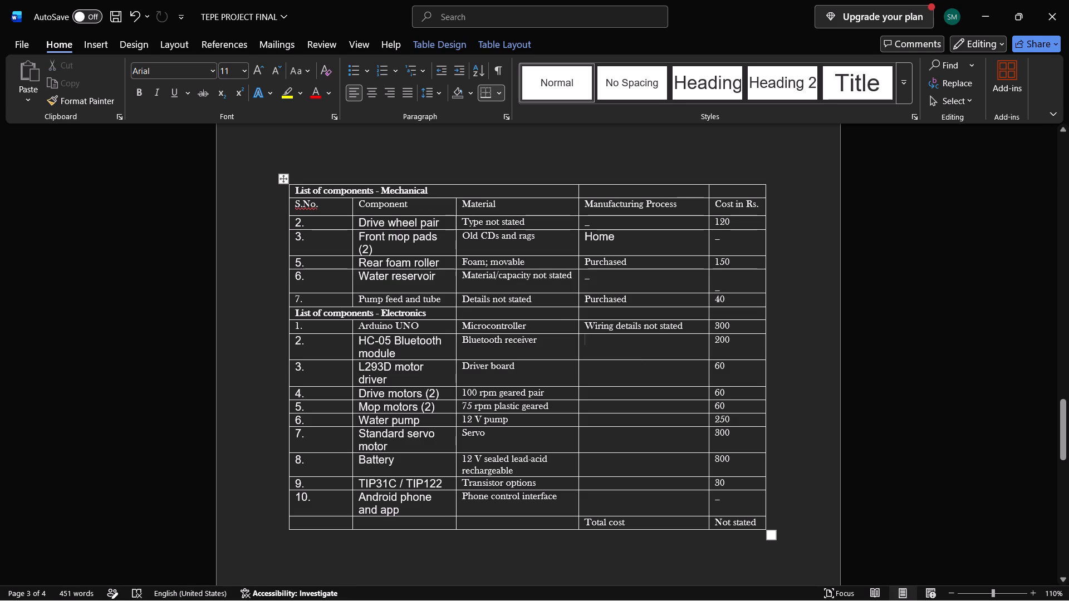
Clear the Arduino UNO's manufacturing process entry in the electronics component list.
{"action": "left_click_drag", "start_coordinate": [589, 324], "coordinate": [679, 326]}
{"action": "key", "text": "BackSpace"}
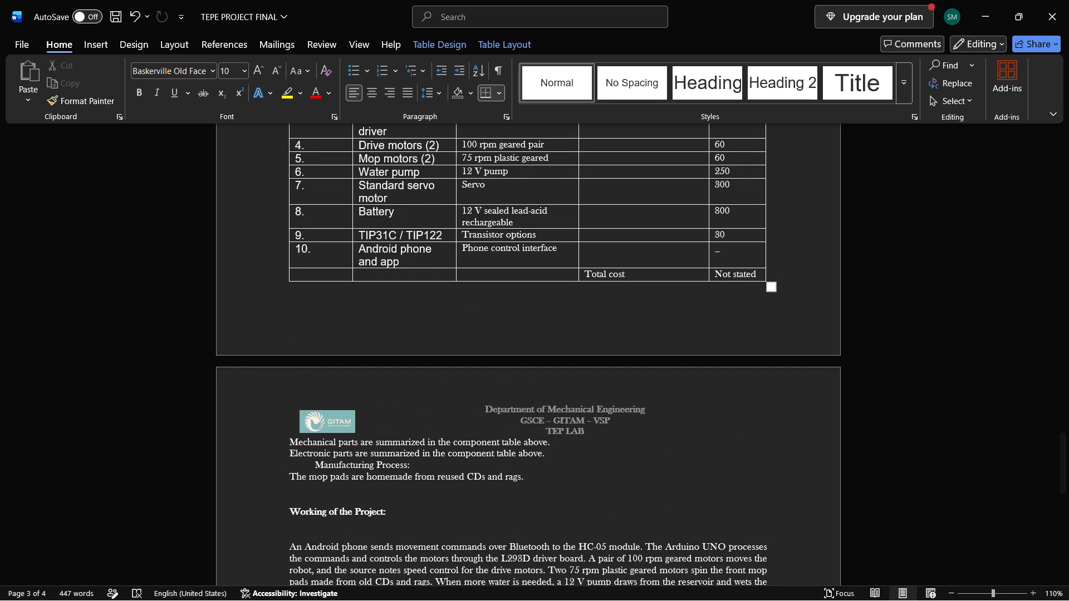
Review the whole report, from the title and design drawings through the component tables to the working description, future scope and batch details.
{"action": "scroll", "coordinate": [662, 360], "scroll_direction": "up", "scroll_amount": 1}
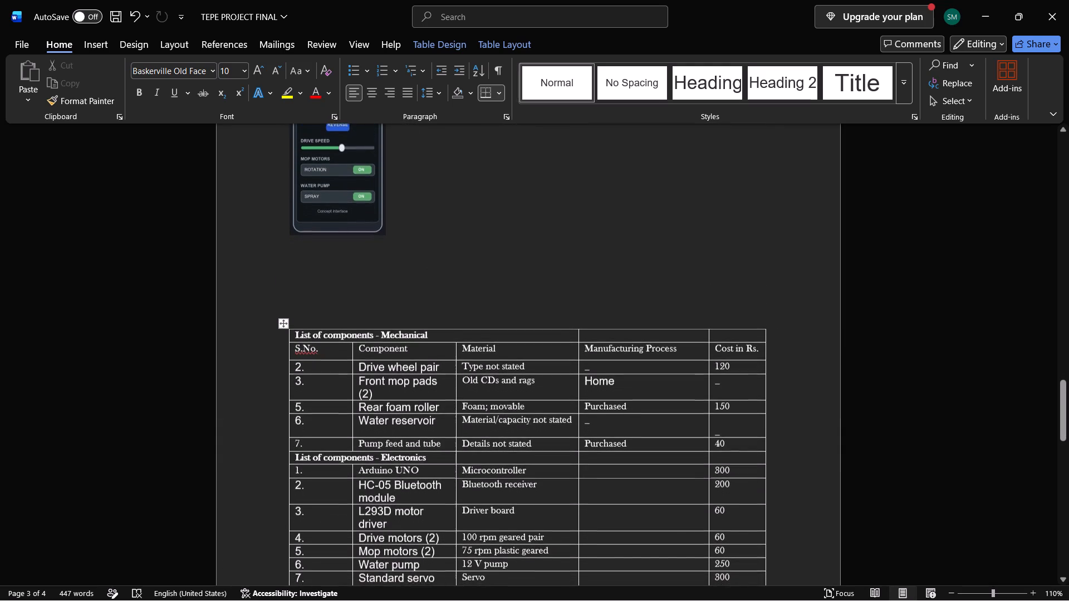
{"action": "scroll", "coordinate": [662, 360], "scroll_direction": "up", "scroll_amount": 1}
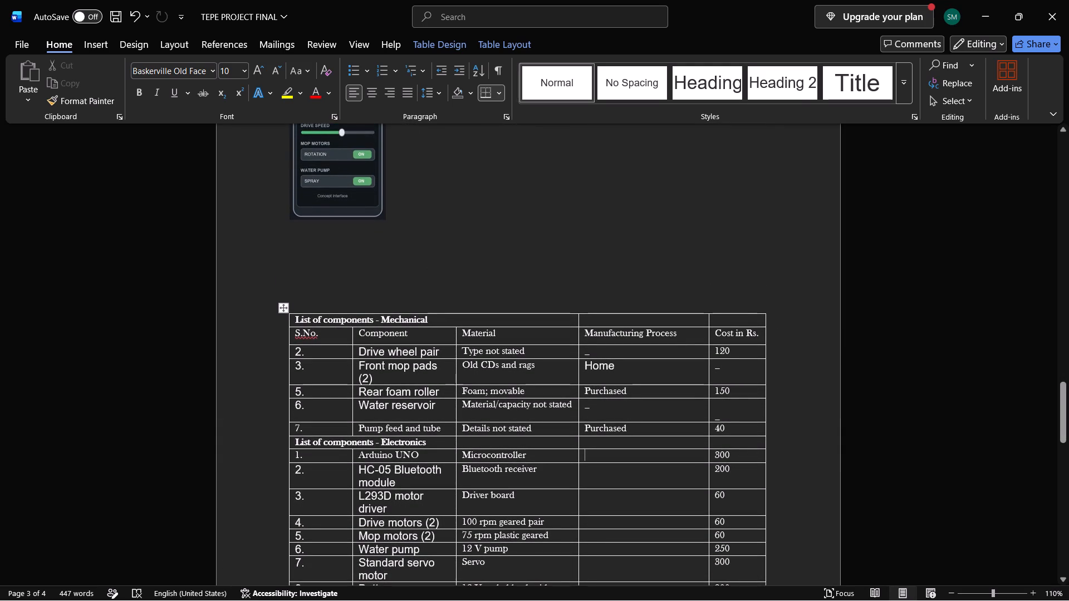
{"action": "scroll", "coordinate": [662, 360], "scroll_direction": "up", "scroll_amount": 5}
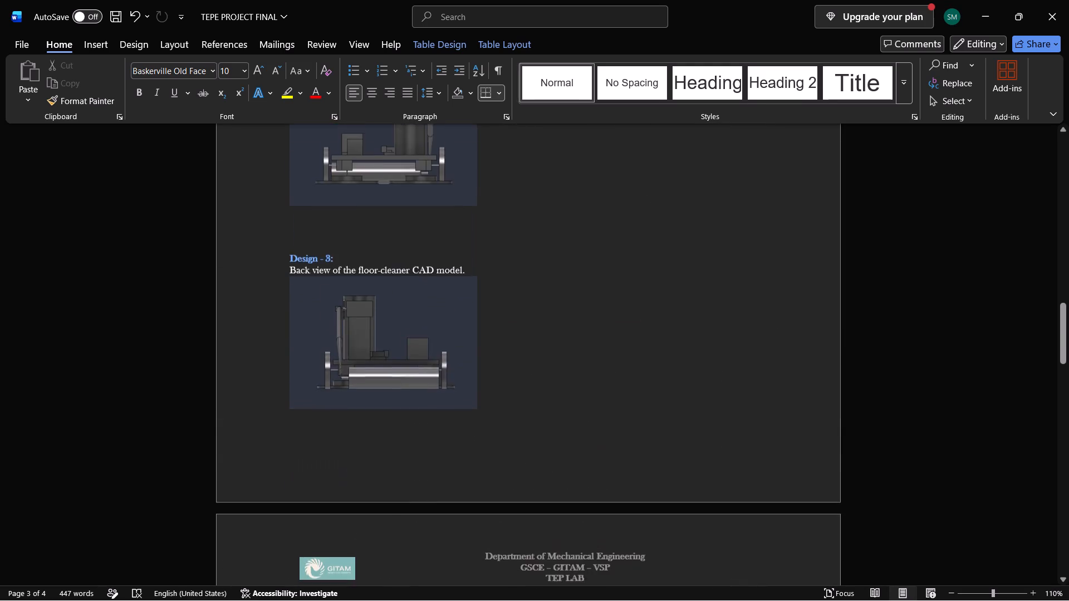
{"action": "scroll", "coordinate": [662, 360], "scroll_direction": "up", "scroll_amount": 12}
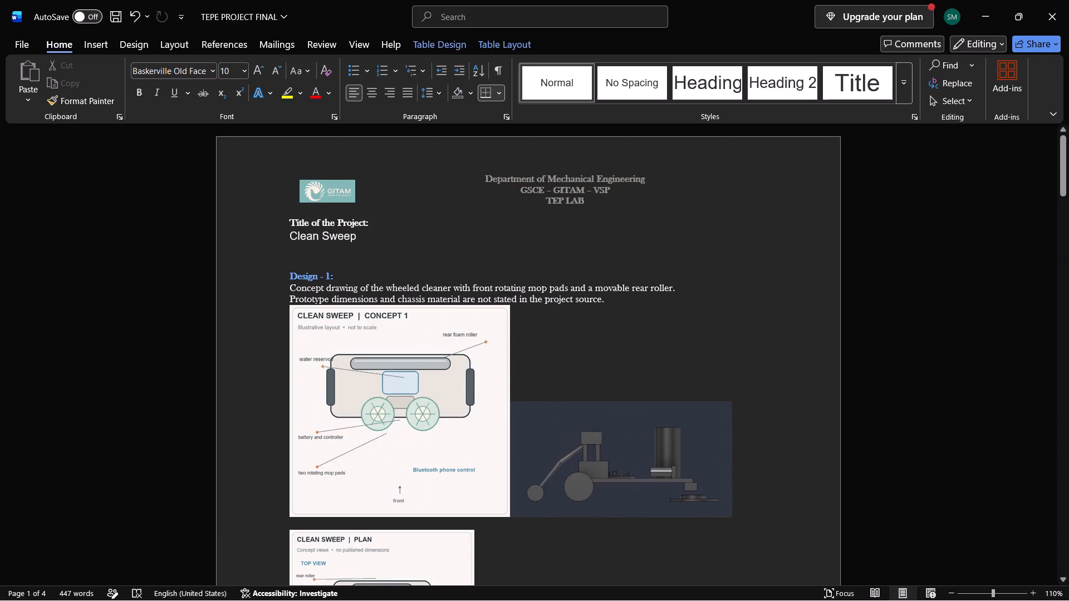
{"action": "scroll", "coordinate": [662, 360], "scroll_direction": "down", "scroll_amount": 2}
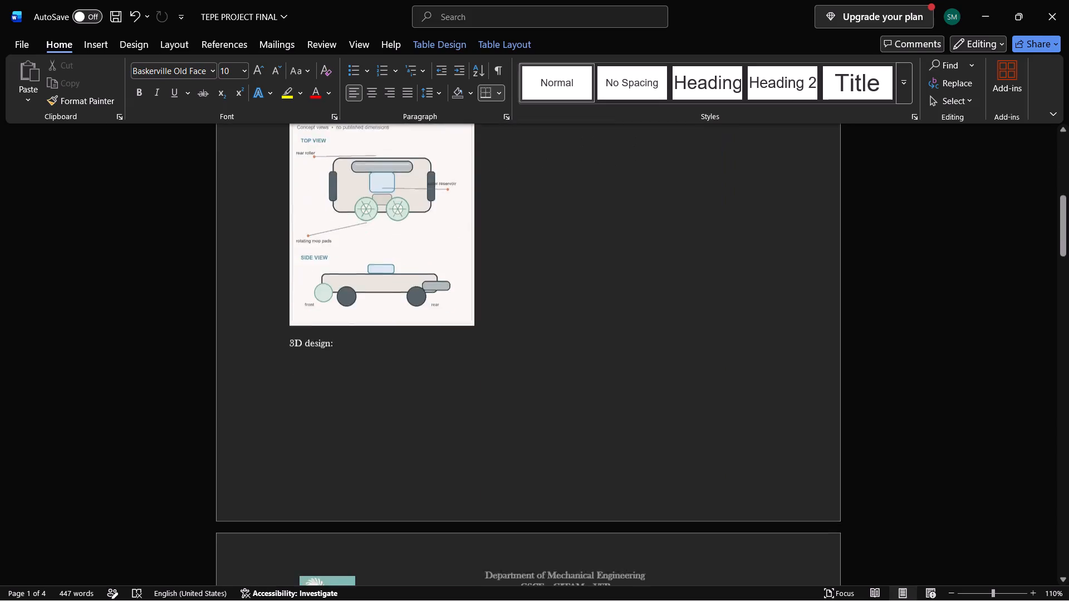
{"action": "scroll", "coordinate": [662, 360], "scroll_direction": "down", "scroll_amount": 8}
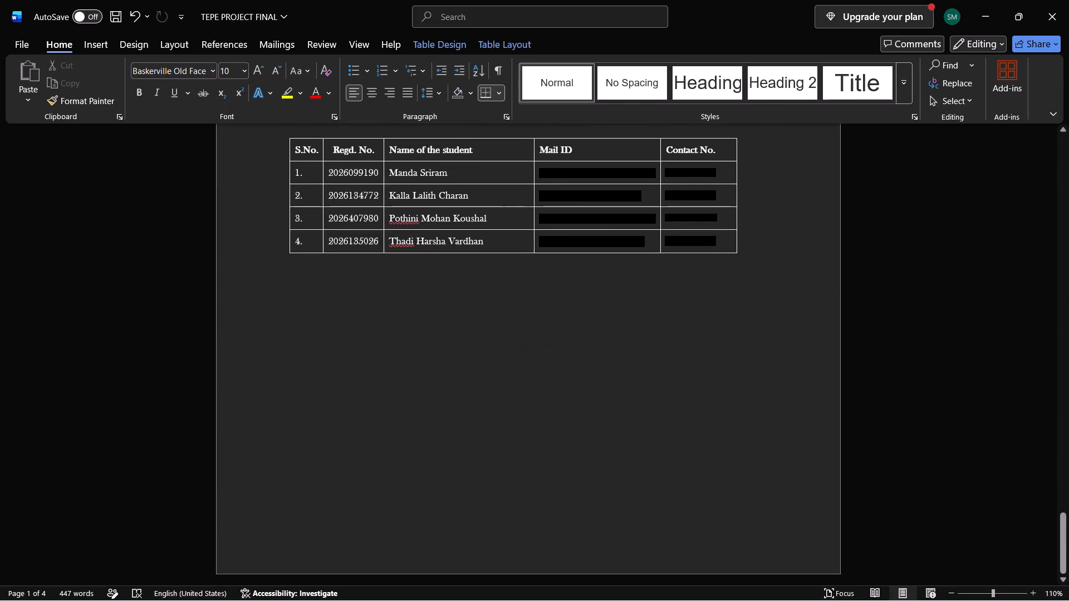
{"action": "scroll", "coordinate": [662, 360], "scroll_direction": "up", "scroll_amount": 2}
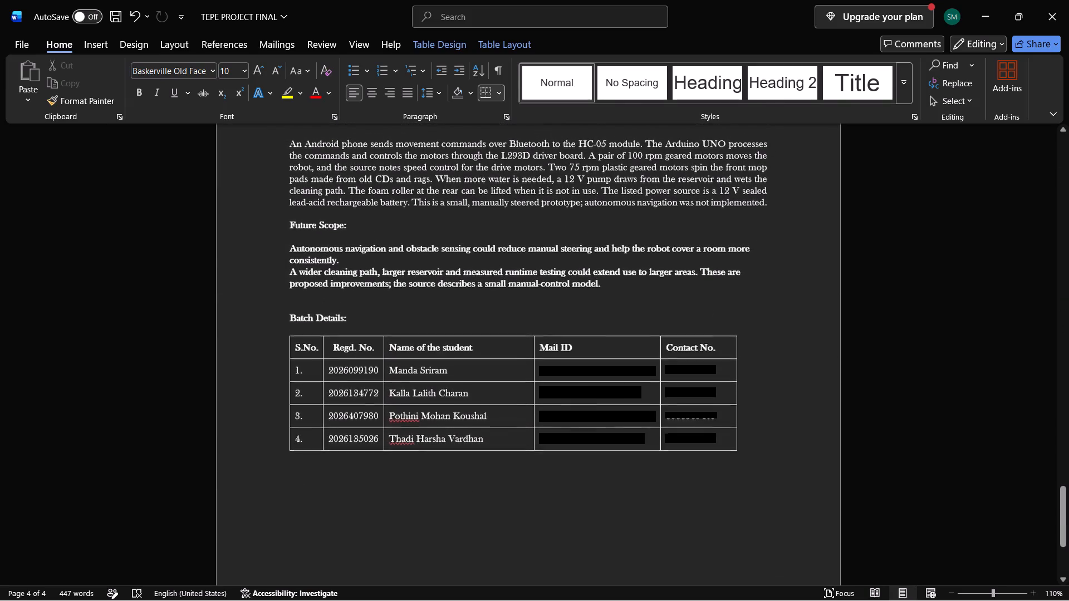
{"action": "scroll", "coordinate": [662, 360], "scroll_direction": "up", "scroll_amount": 1}
{"action": "scroll", "coordinate": [662, 360], "scroll_direction": "down", "scroll_amount": 1}
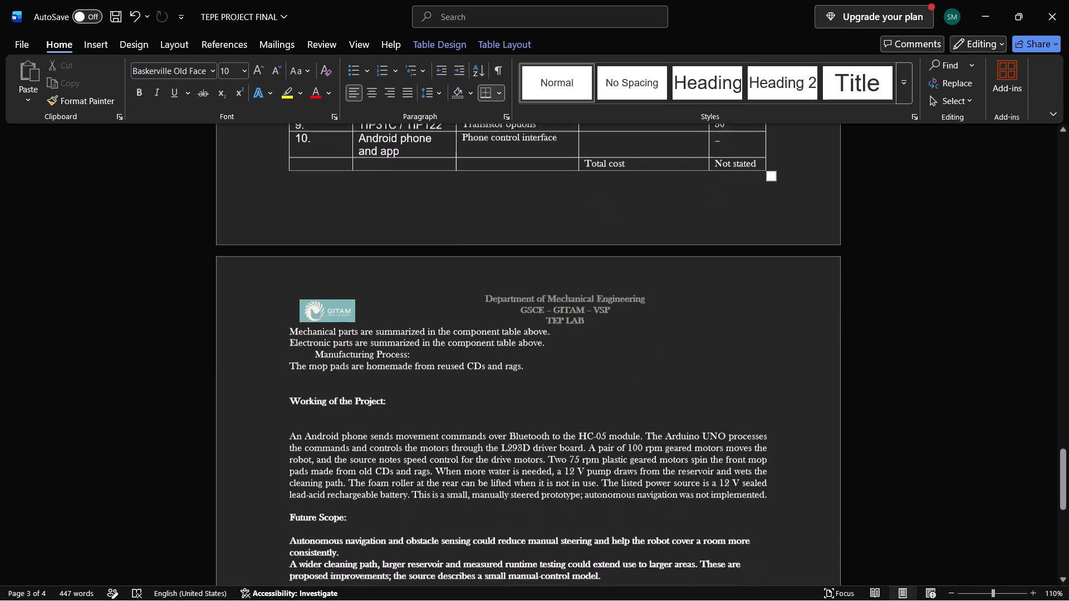
{"action": "scroll", "coordinate": [662, 360], "scroll_direction": "down", "scroll_amount": 1}
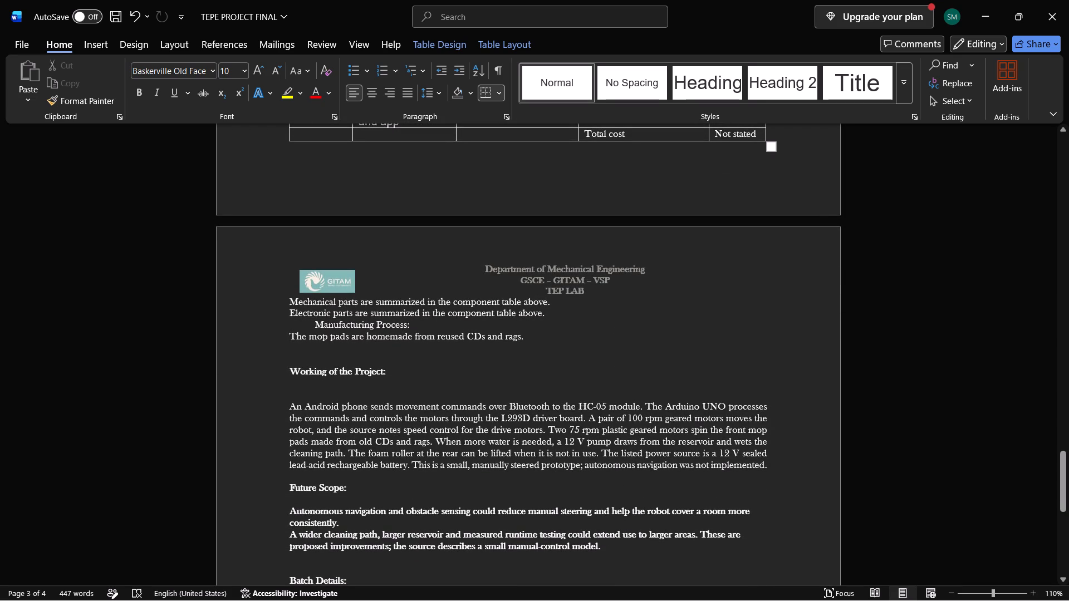
{"action": "scroll", "coordinate": [662, 360], "scroll_direction": "up", "scroll_amount": 7}
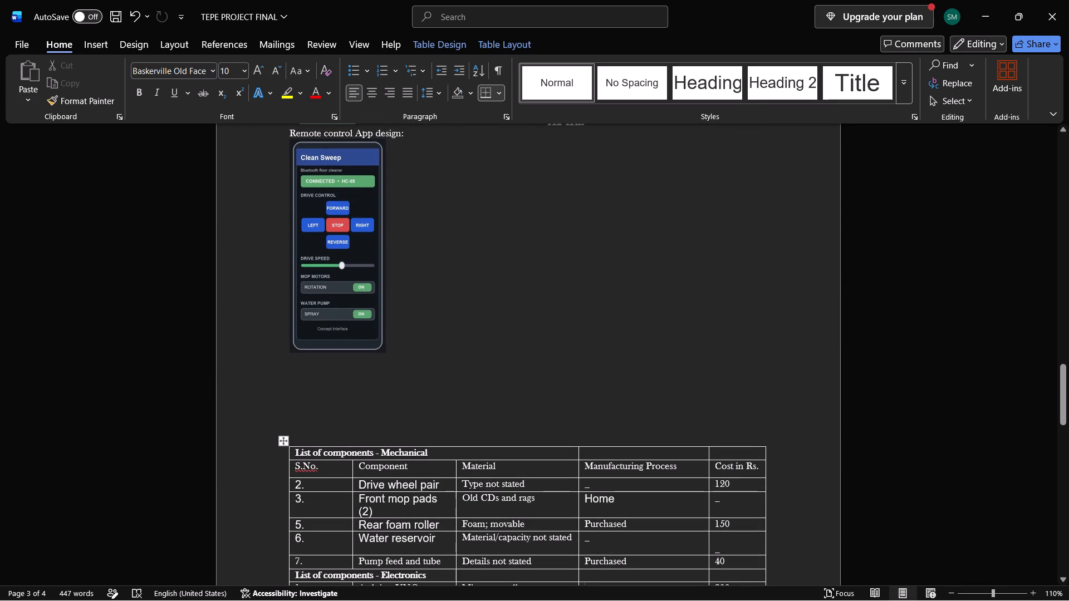
{"action": "scroll", "coordinate": [440, 412], "scroll_direction": "down", "scroll_amount": 1}
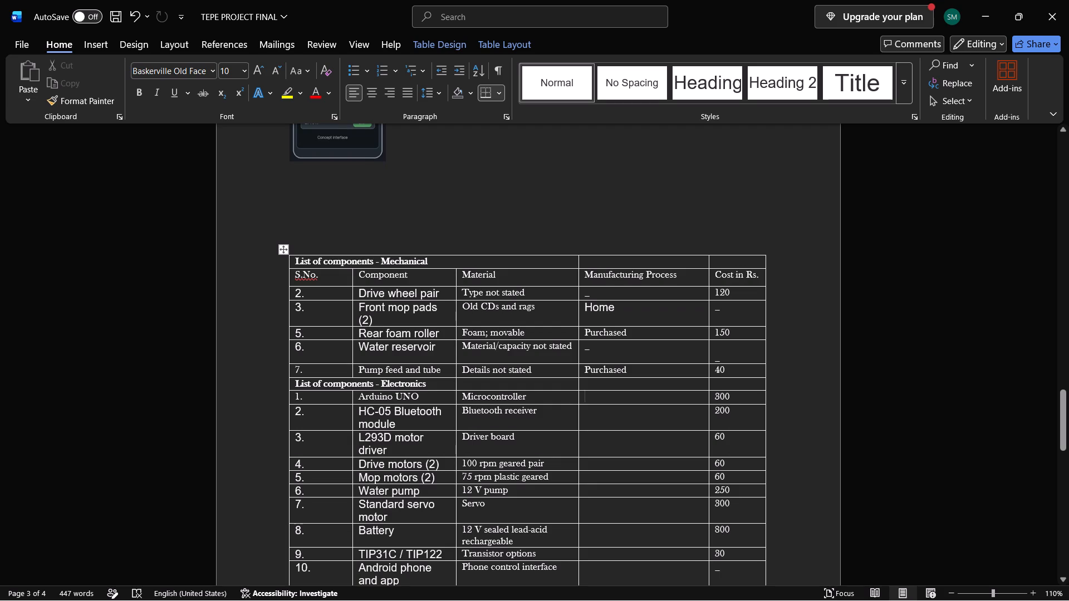
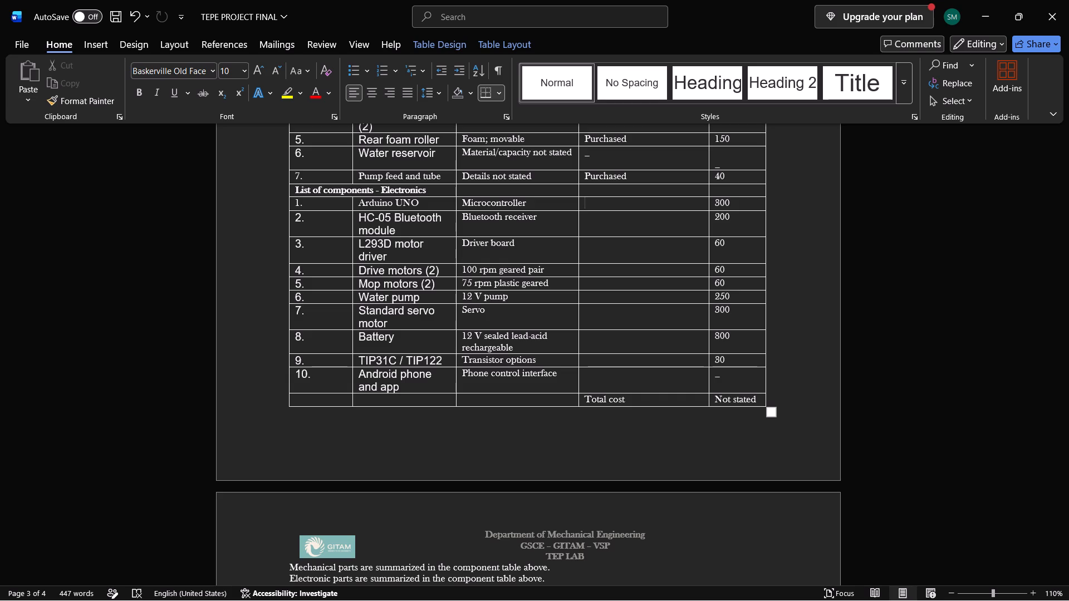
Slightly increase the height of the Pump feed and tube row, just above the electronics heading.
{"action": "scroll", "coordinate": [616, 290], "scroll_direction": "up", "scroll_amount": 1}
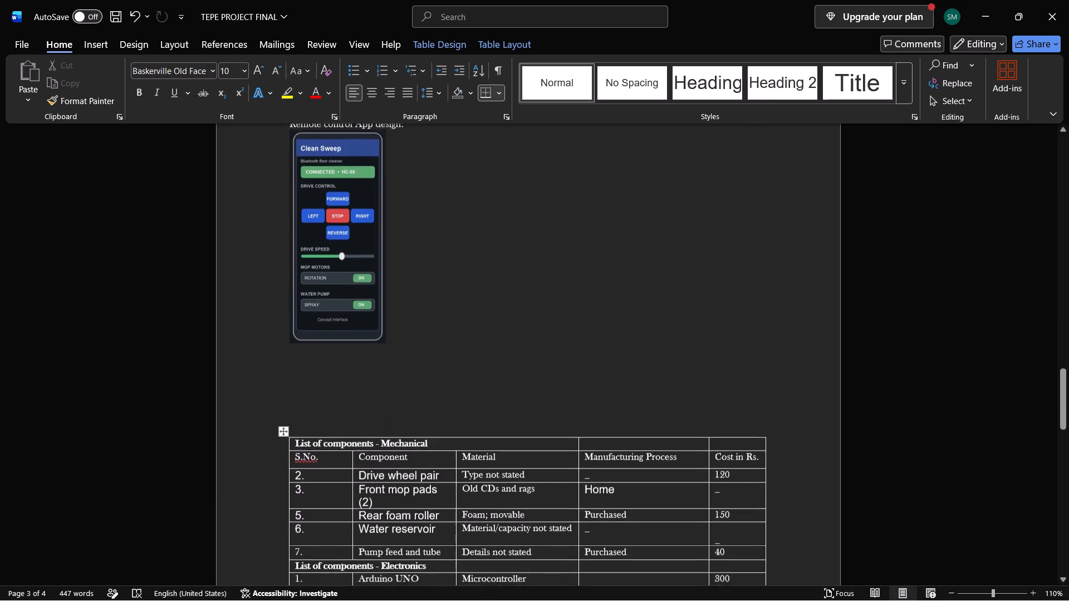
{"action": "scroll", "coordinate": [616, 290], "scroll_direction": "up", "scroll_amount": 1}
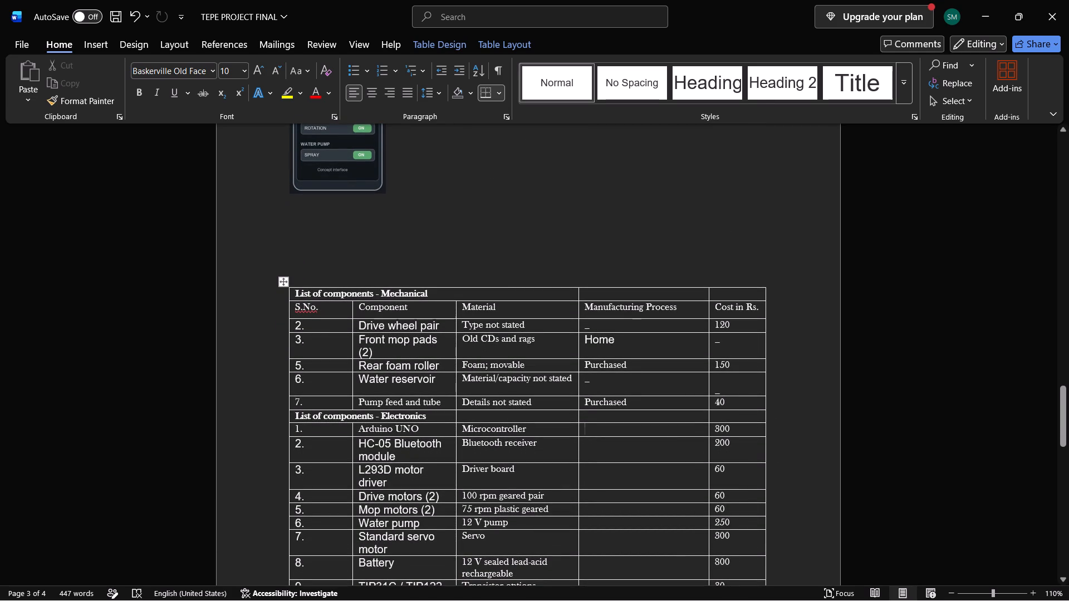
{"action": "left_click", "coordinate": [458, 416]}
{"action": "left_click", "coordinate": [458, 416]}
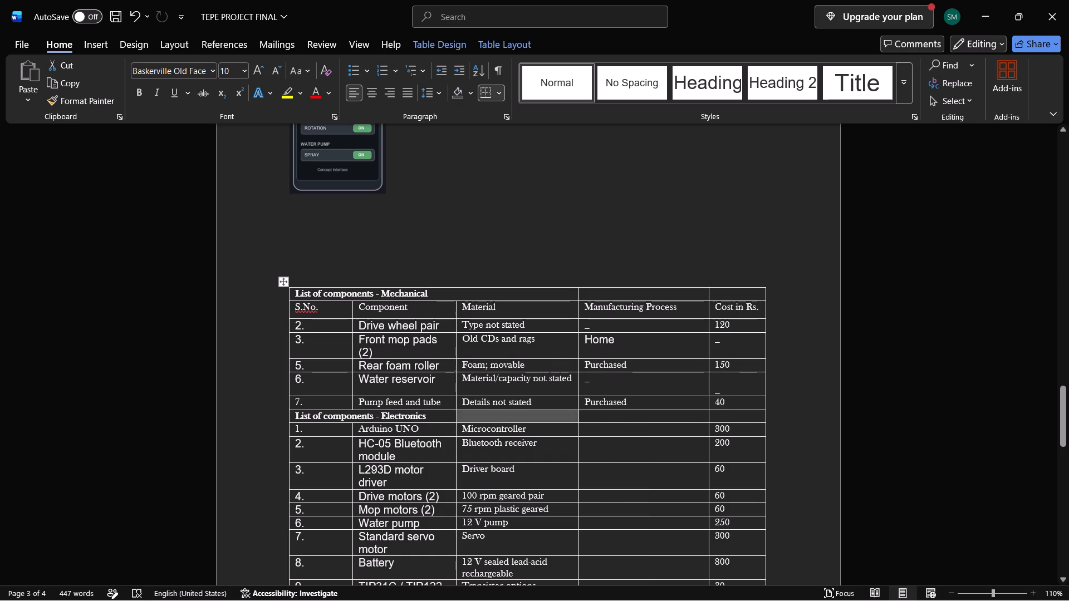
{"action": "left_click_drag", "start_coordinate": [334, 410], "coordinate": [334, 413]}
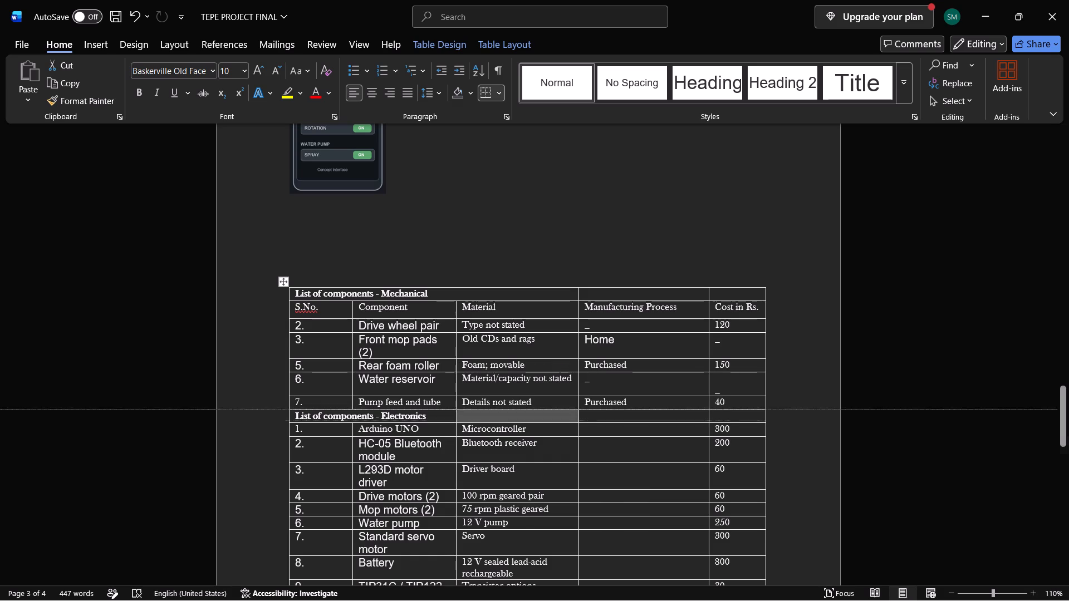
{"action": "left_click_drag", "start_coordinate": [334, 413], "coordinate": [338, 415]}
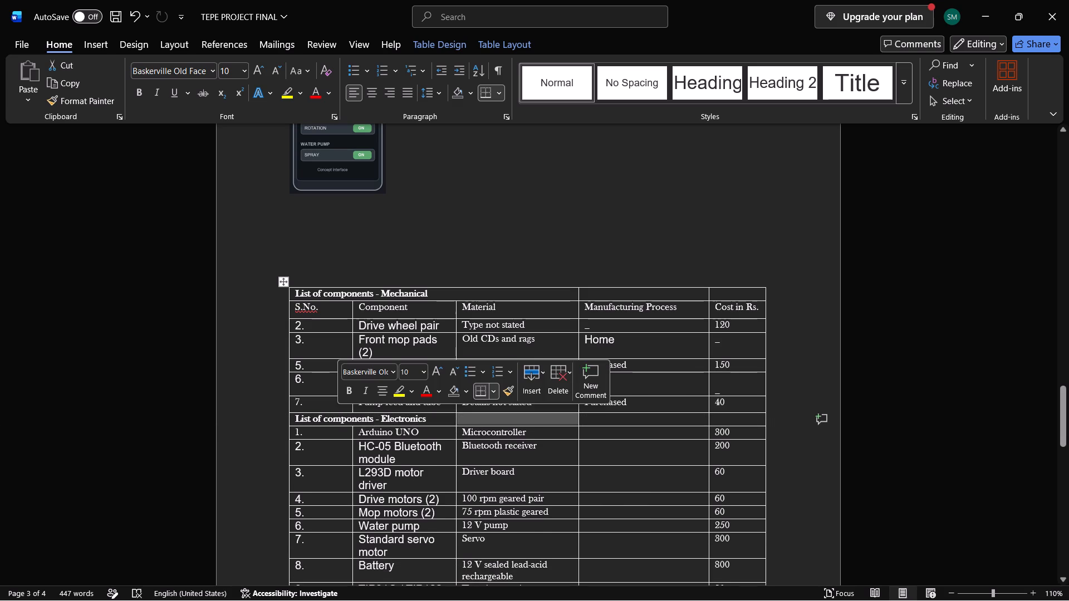
Remove the inside borders from the "List of components - Electronics" heading row of the component table.
{"action": "left_click", "coordinate": [434, 417]}
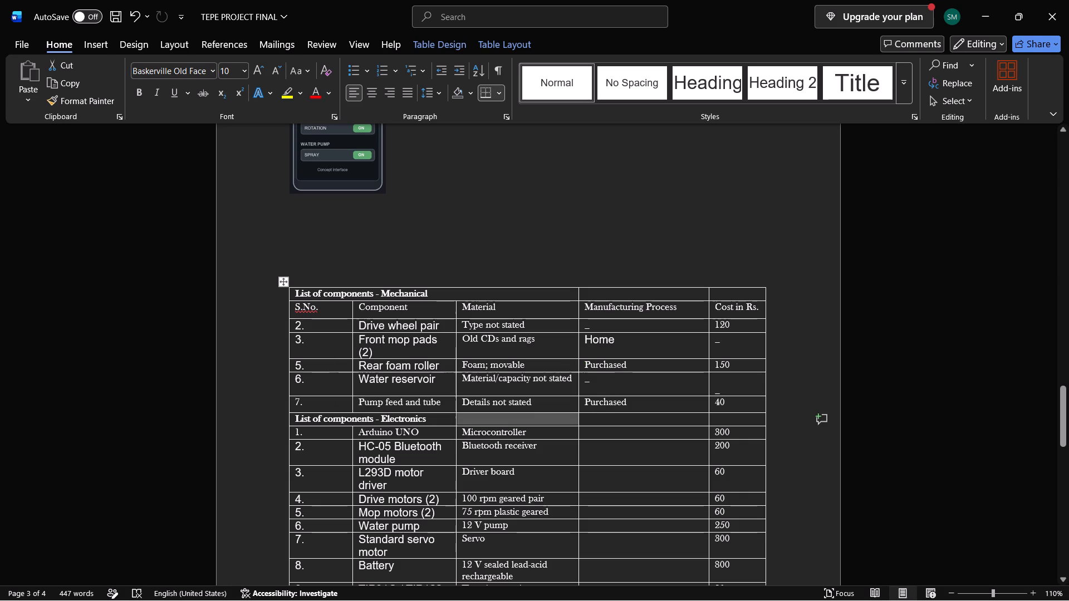
{"action": "left_click", "coordinate": [291, 421]}
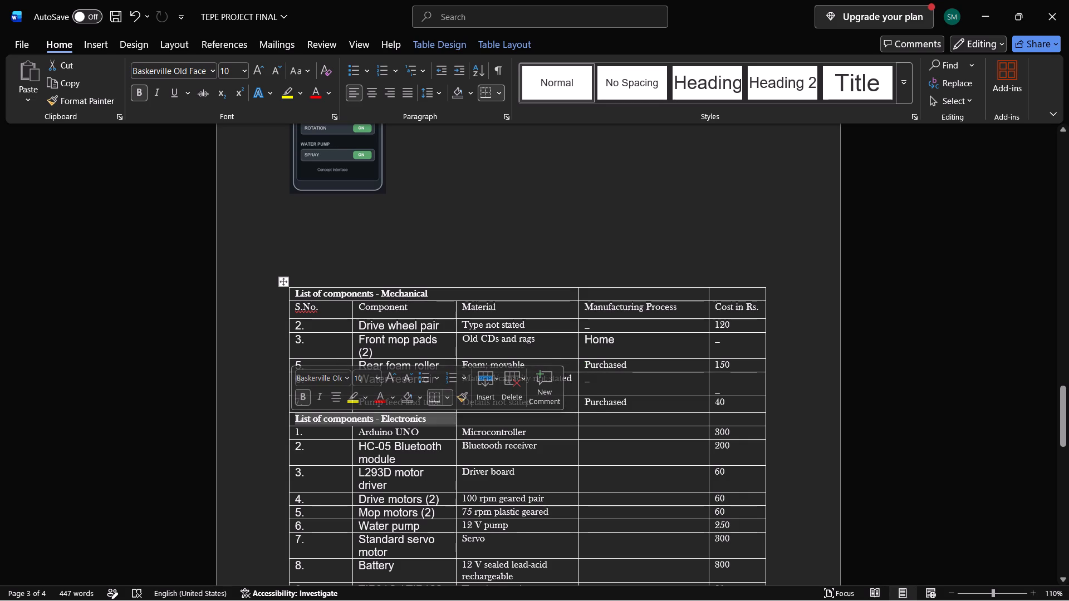
{"action": "left_click_drag", "start_coordinate": [457, 421], "coordinate": [522, 419]}
{"action": "double_click", "coordinate": [522, 419]}
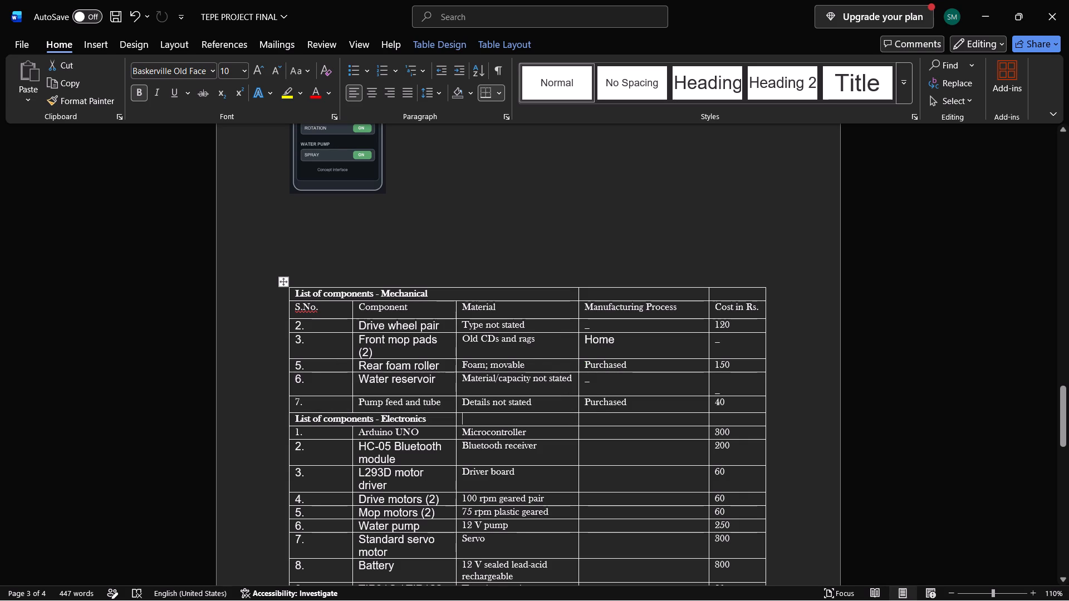
{"action": "double_click", "coordinate": [581, 421]}
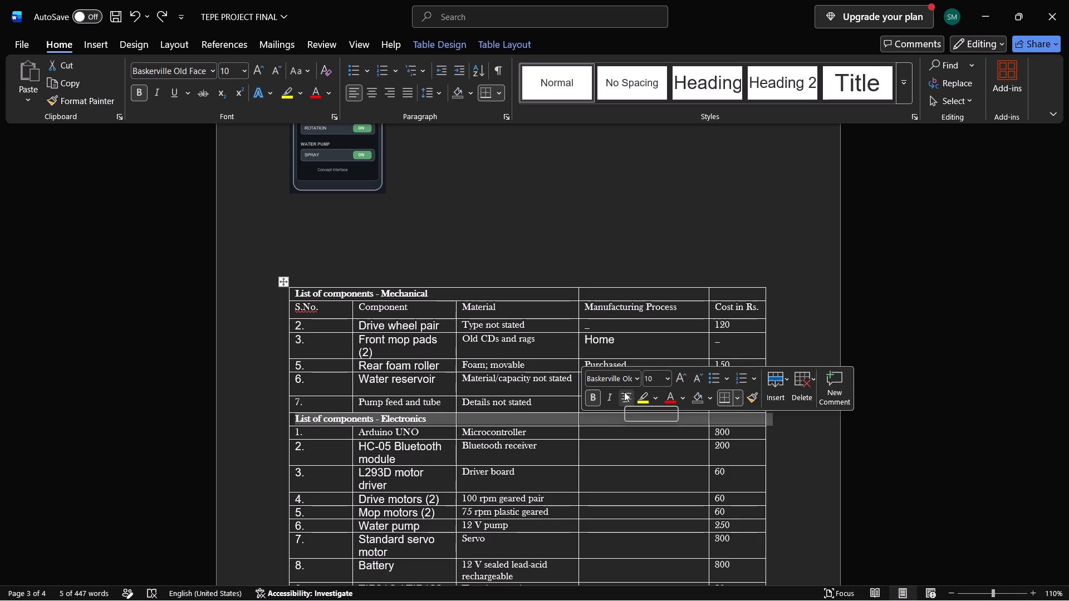
{"action": "left_click", "coordinate": [735, 398]}
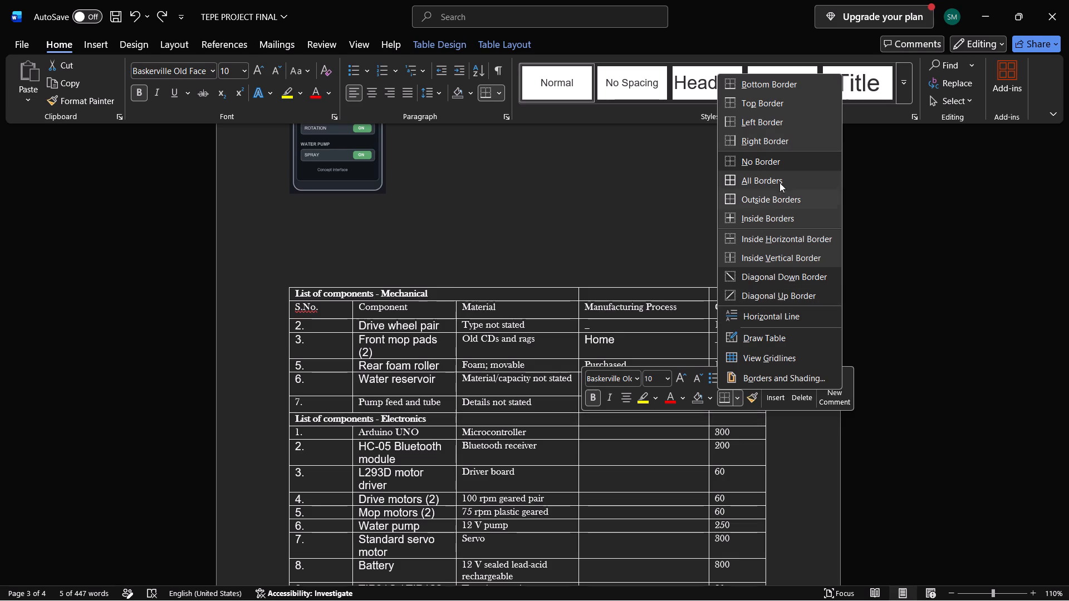
{"action": "left_click", "coordinate": [767, 215]}
{"action": "left_click", "coordinate": [929, 161]}
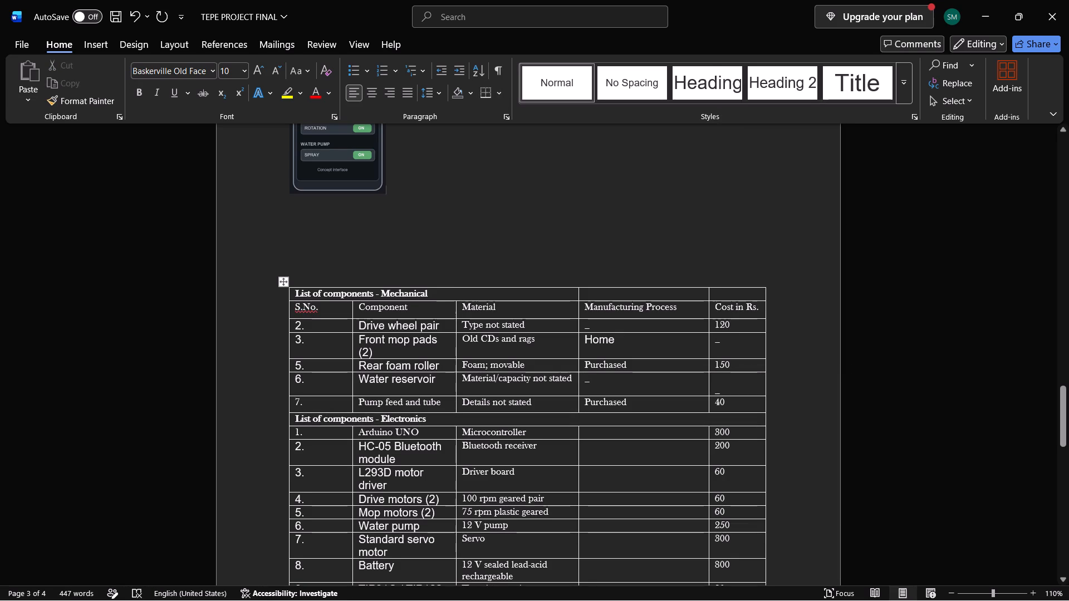
Adjust the heights of the Pump feed and tube row and the electronics heading row so both fit their single text lines closely.
{"action": "left_click", "coordinate": [569, 425]}
{"action": "left_click_drag", "start_coordinate": [568, 427], "coordinate": [568, 440]}
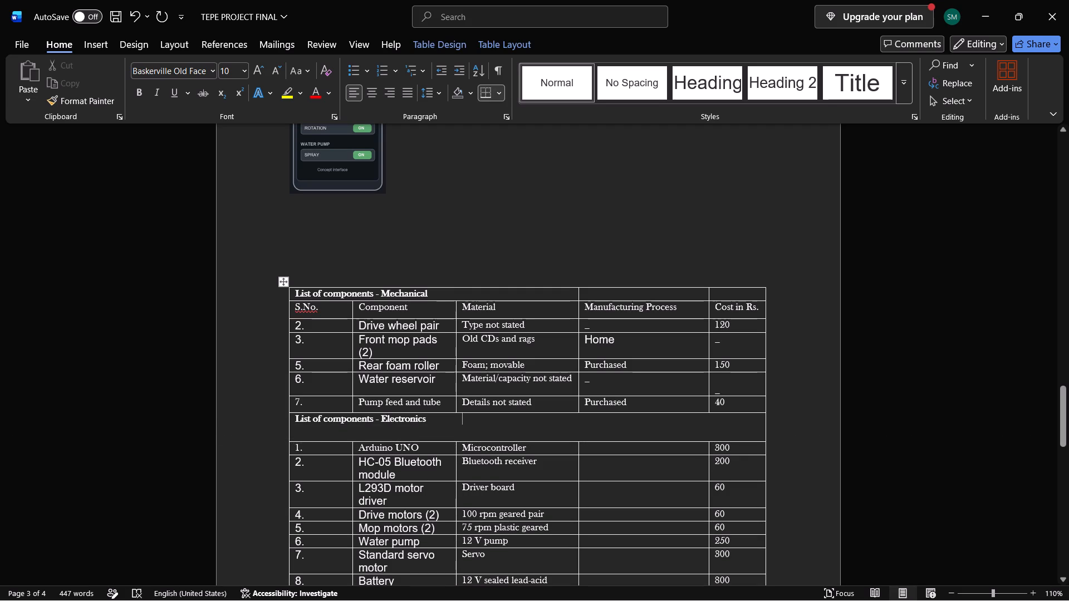
{"action": "left_click_drag", "start_coordinate": [566, 414], "coordinate": [571, 399]}
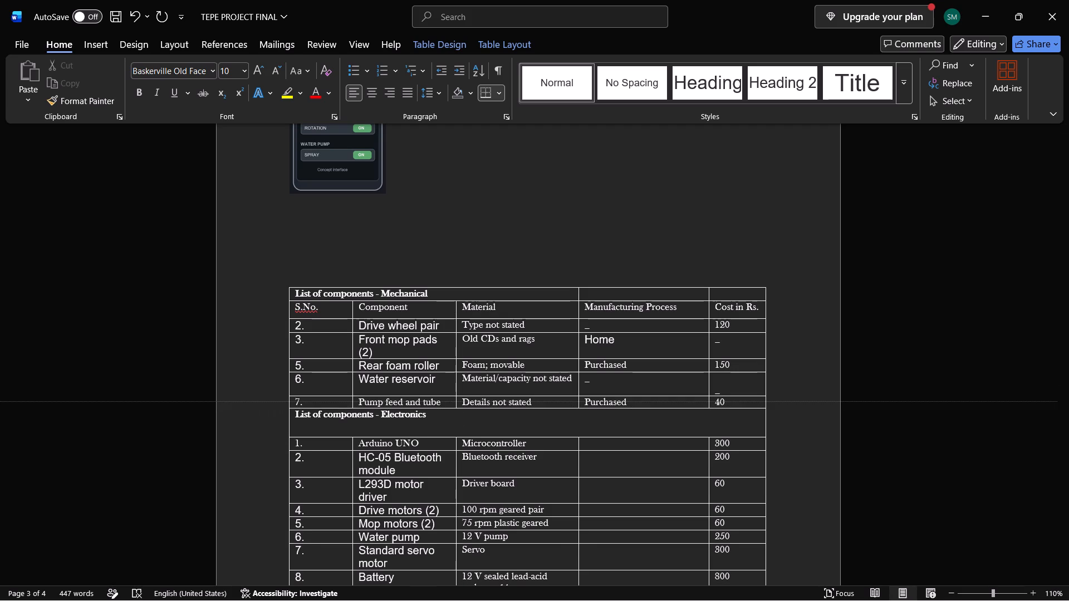
{"action": "left_click_drag", "start_coordinate": [571, 399], "coordinate": [570, 406]}
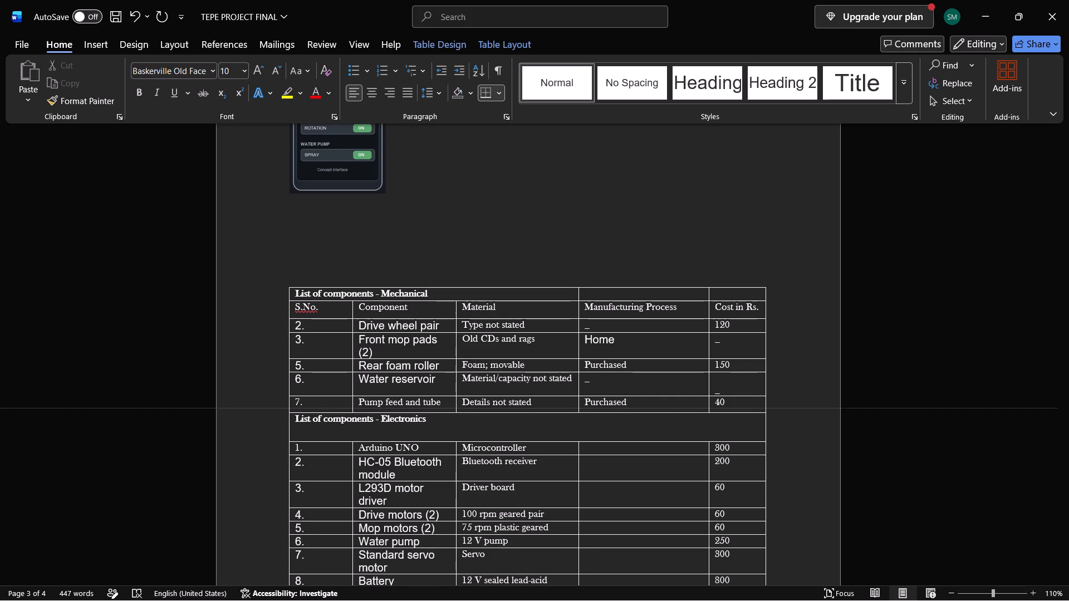
{"action": "left_click_drag", "start_coordinate": [570, 406], "coordinate": [570, 407]}
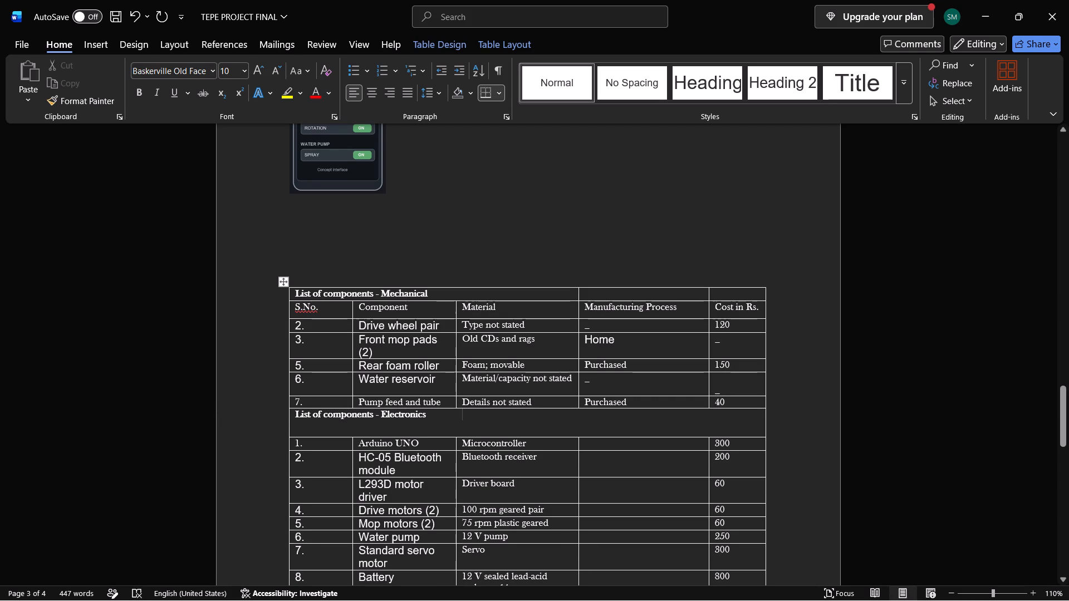
{"action": "left_click_drag", "start_coordinate": [563, 439], "coordinate": [567, 418]}
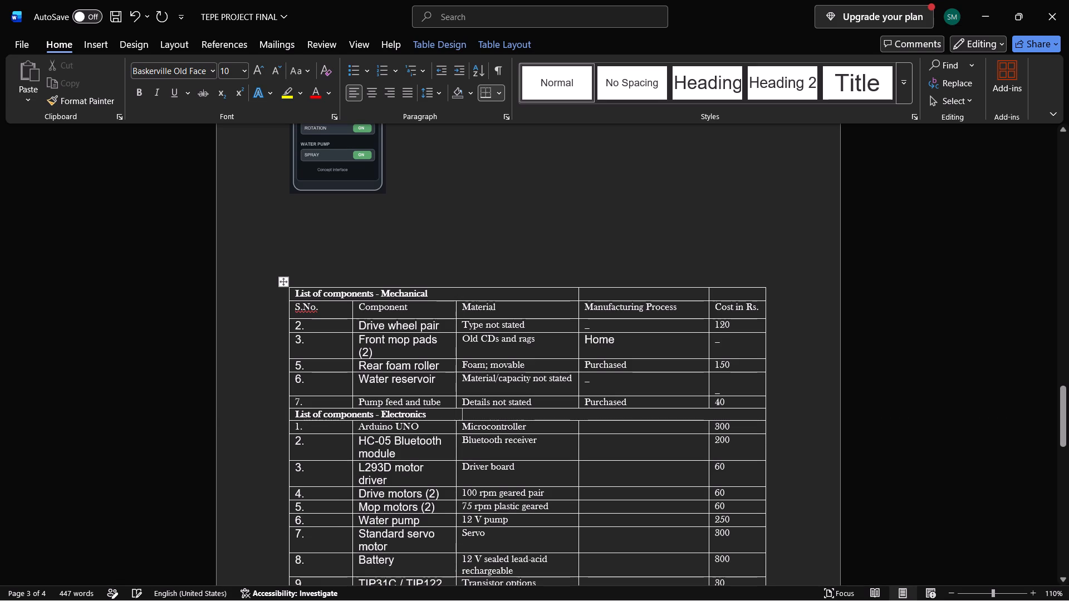
{"action": "double_click", "coordinate": [807, 377]}
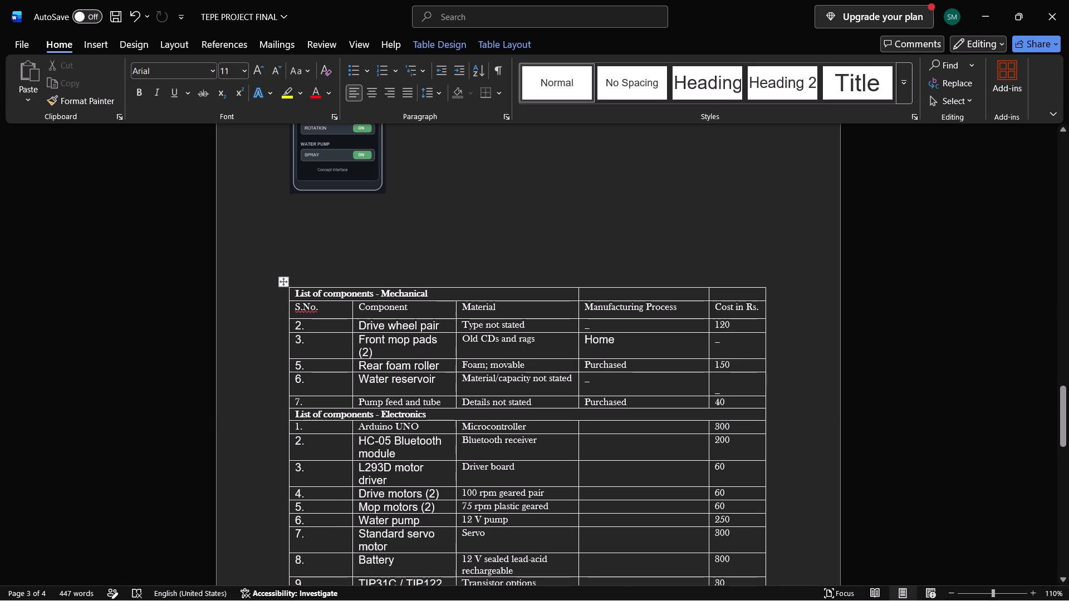
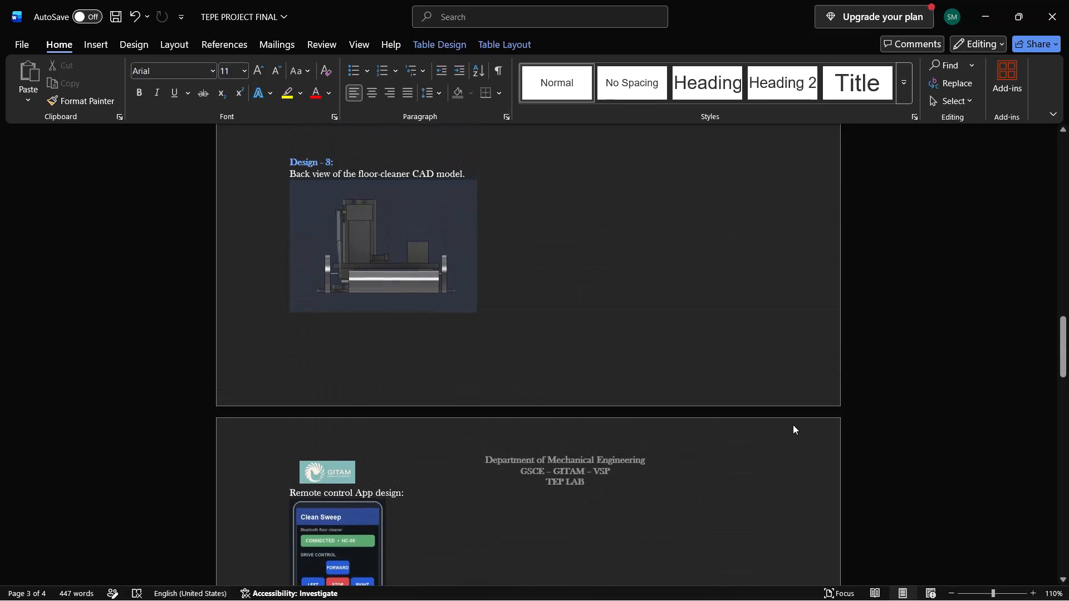
Review the whole report, from the project title and design images through the component table to the batch details.
{"action": "scroll", "coordinate": [793, 425], "scroll_direction": "up", "scroll_amount": 4}
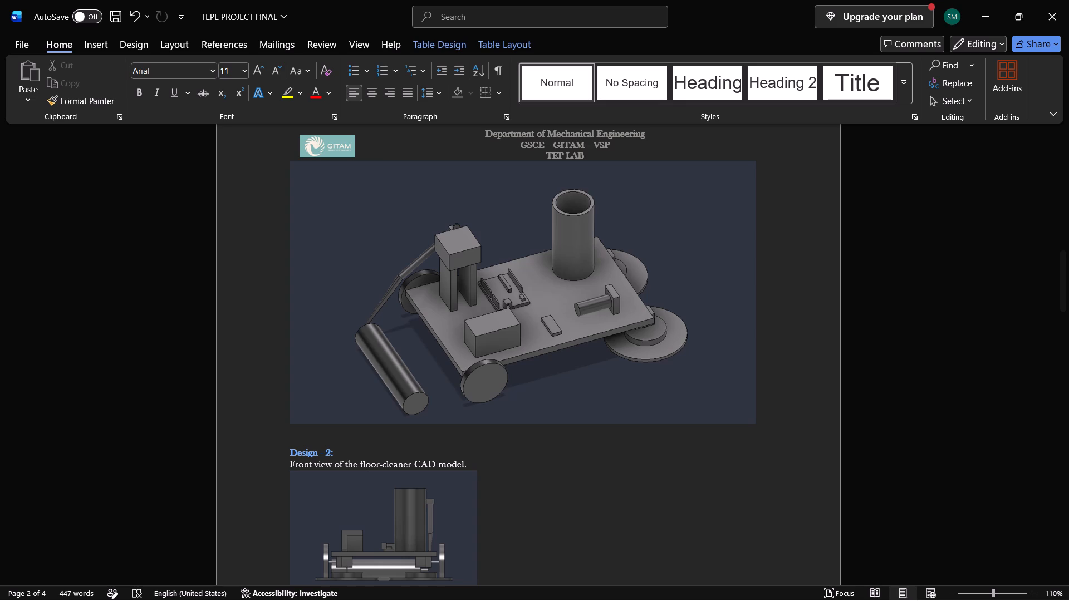
{"action": "scroll", "coordinate": [793, 425], "scroll_direction": "up", "scroll_amount": 8}
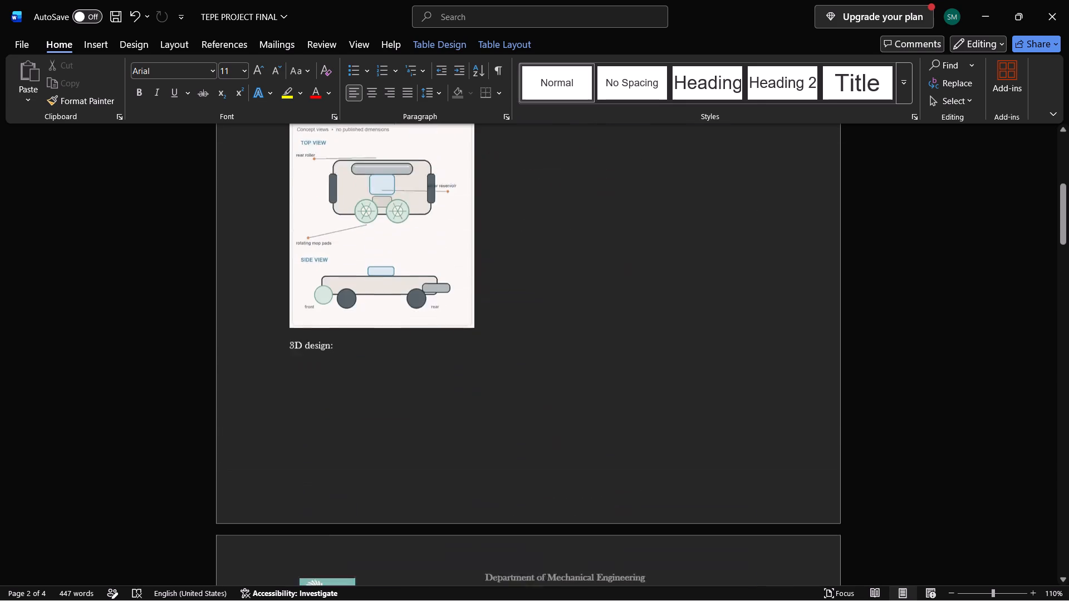
{"action": "scroll", "coordinate": [793, 425], "scroll_direction": "up", "scroll_amount": 2}
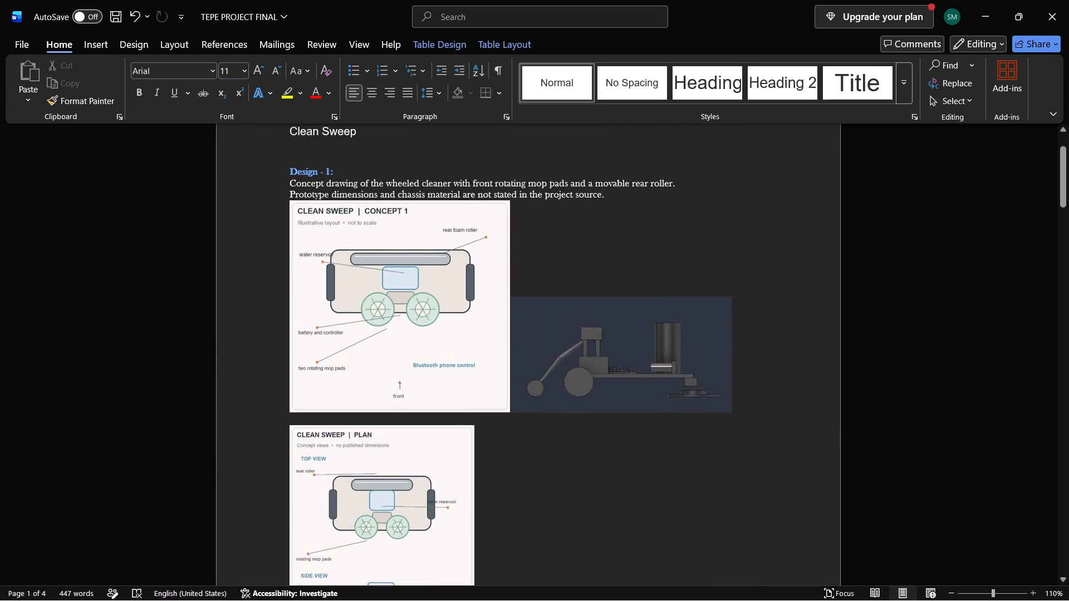
{"action": "scroll", "coordinate": [793, 425], "scroll_direction": "up", "scroll_amount": 3}
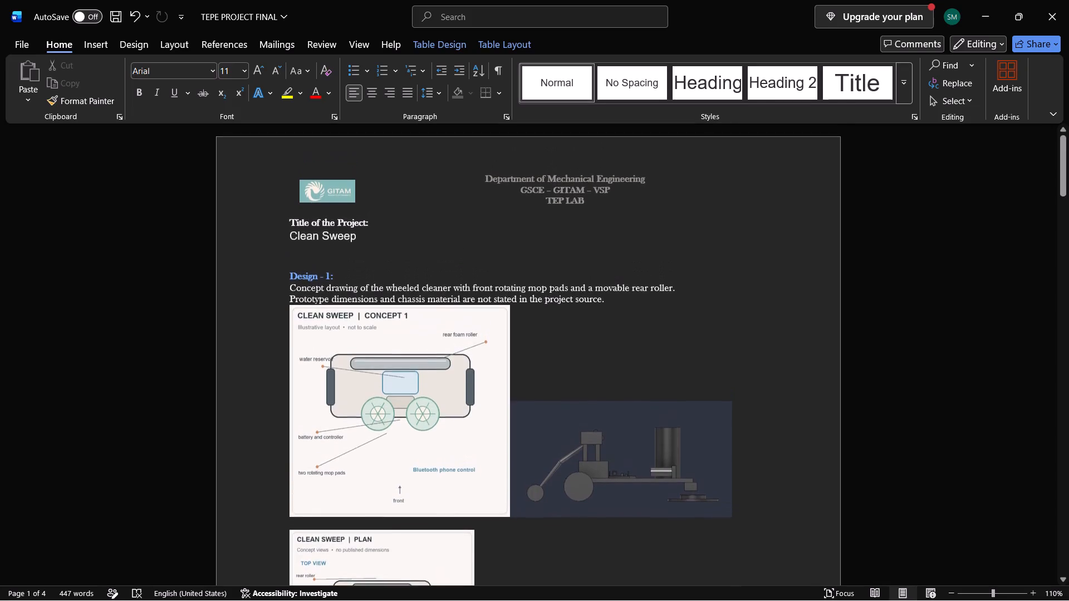
{"action": "scroll", "coordinate": [793, 425], "scroll_direction": "down", "scroll_amount": 5}
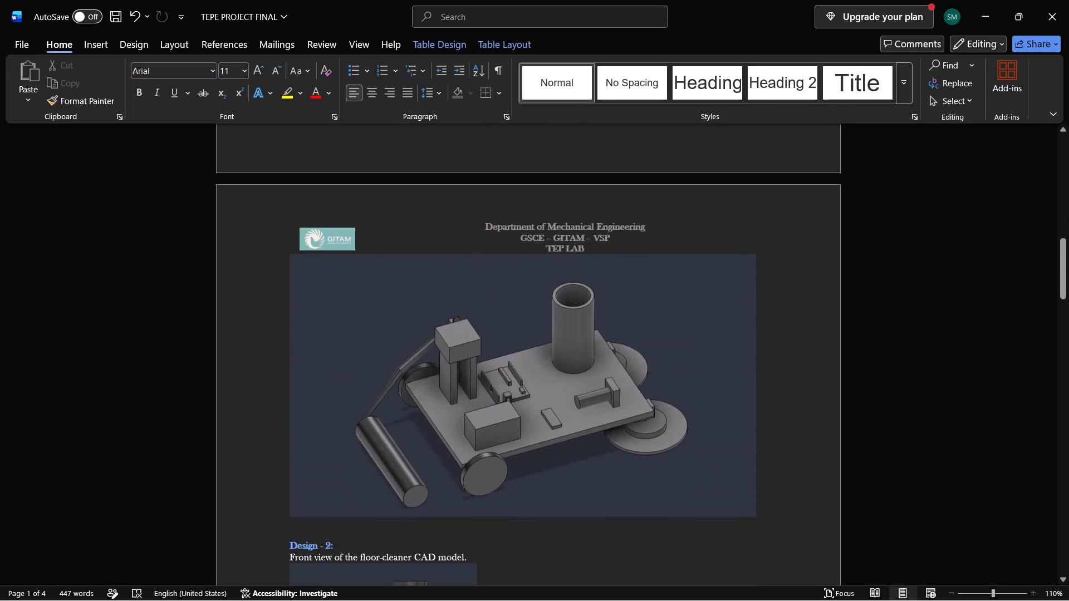
{"action": "scroll", "coordinate": [793, 425], "scroll_direction": "down", "scroll_amount": 4}
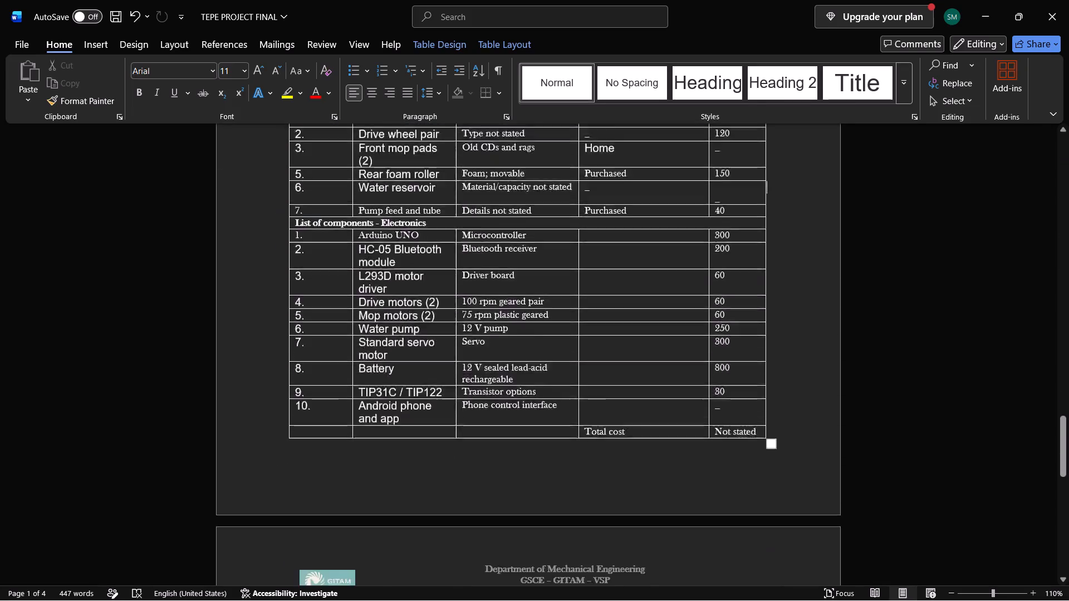
{"action": "scroll", "coordinate": [793, 425], "scroll_direction": "down", "scroll_amount": 2}
Recheck the mechanical and electronics component table against the manufacturing and working sections on the following page.
{"action": "scroll", "coordinate": [793, 425], "scroll_direction": "up", "scroll_amount": 2}
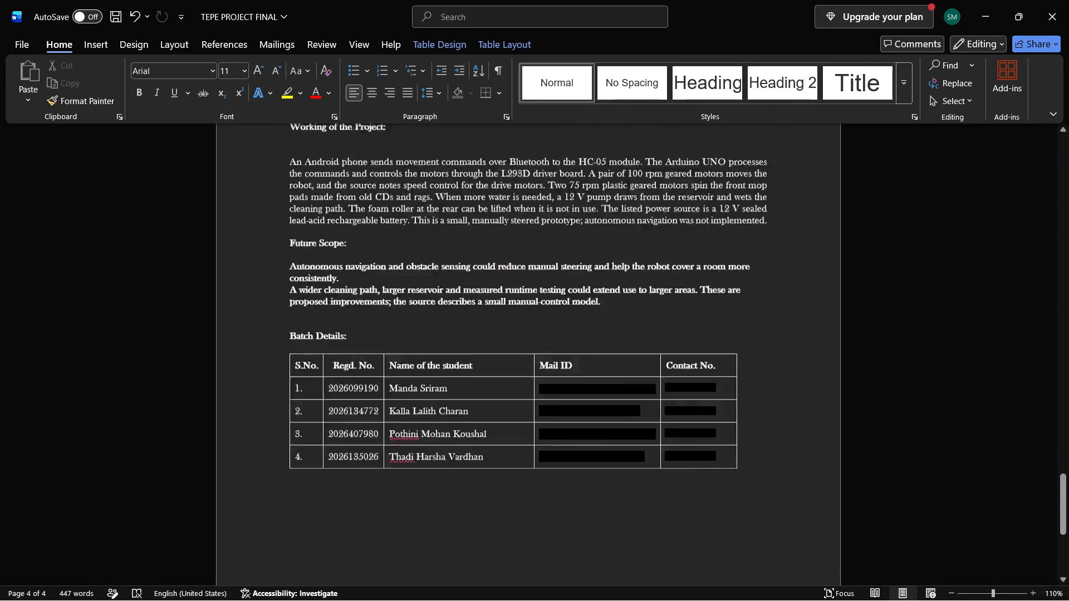
{"action": "scroll", "coordinate": [793, 425], "scroll_direction": "up", "scroll_amount": 4}
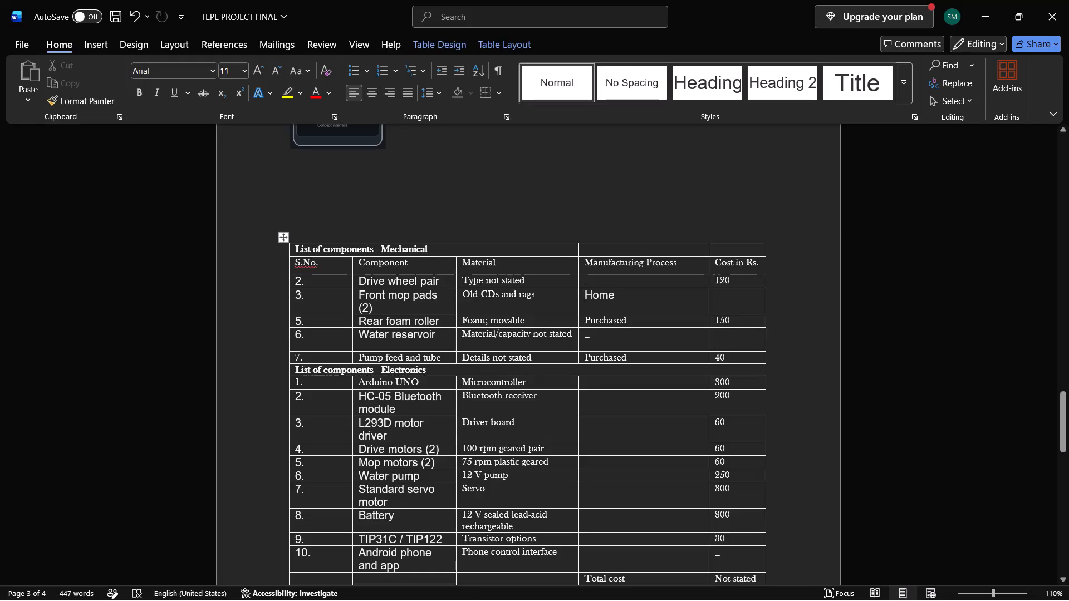
{"action": "scroll", "coordinate": [793, 425], "scroll_direction": "down", "scroll_amount": 3}
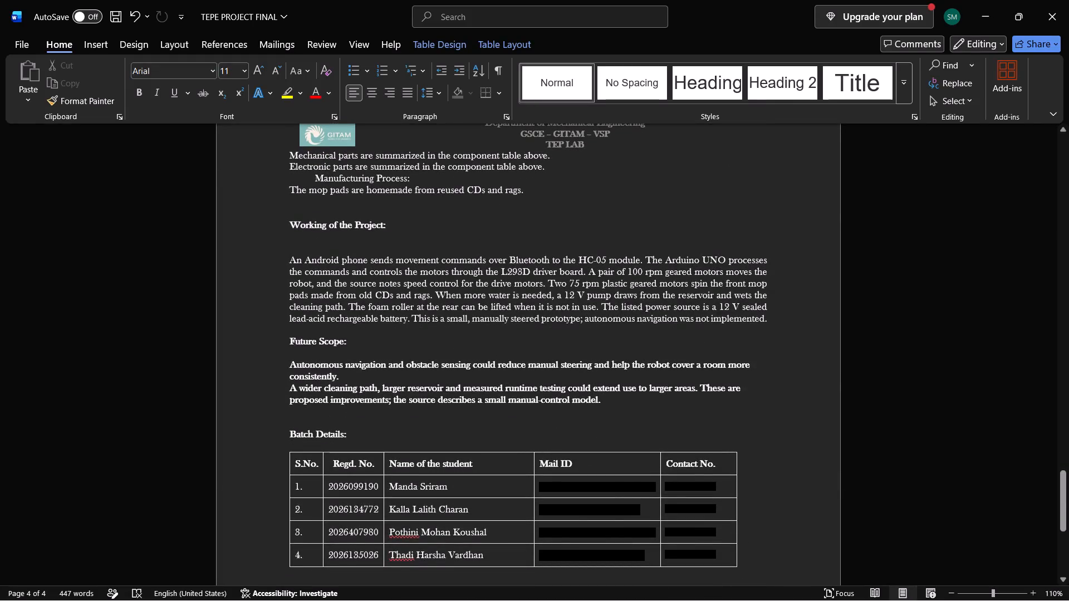
{"action": "scroll", "coordinate": [793, 425], "scroll_direction": "up", "scroll_amount": 3}
{"action": "scroll", "coordinate": [793, 425], "scroll_direction": "left", "scroll_amount": 1}
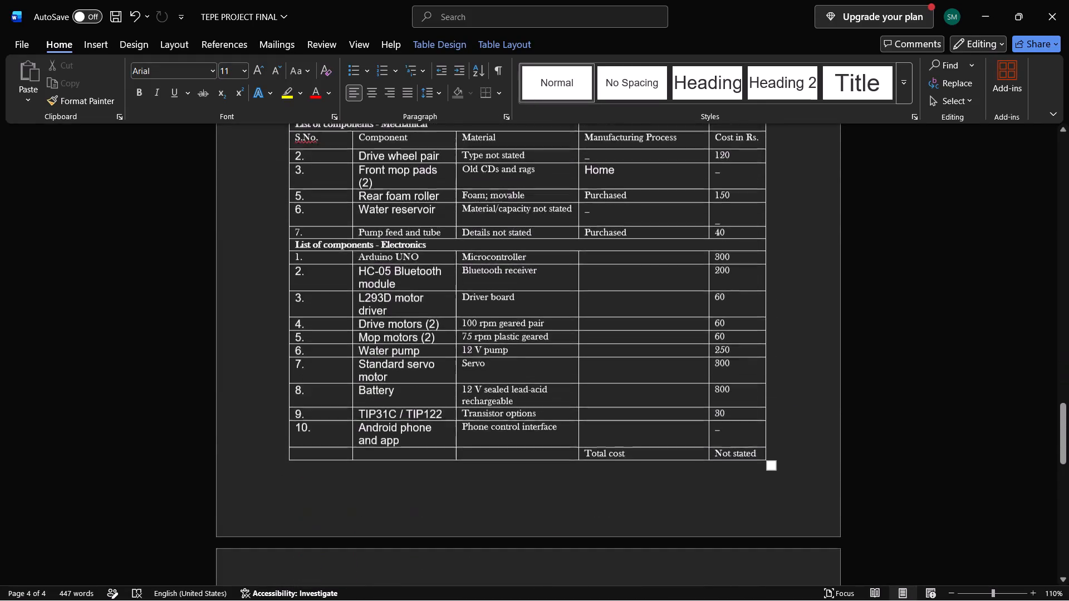
{"action": "scroll", "coordinate": [793, 425], "scroll_direction": "left", "scroll_amount": 1}
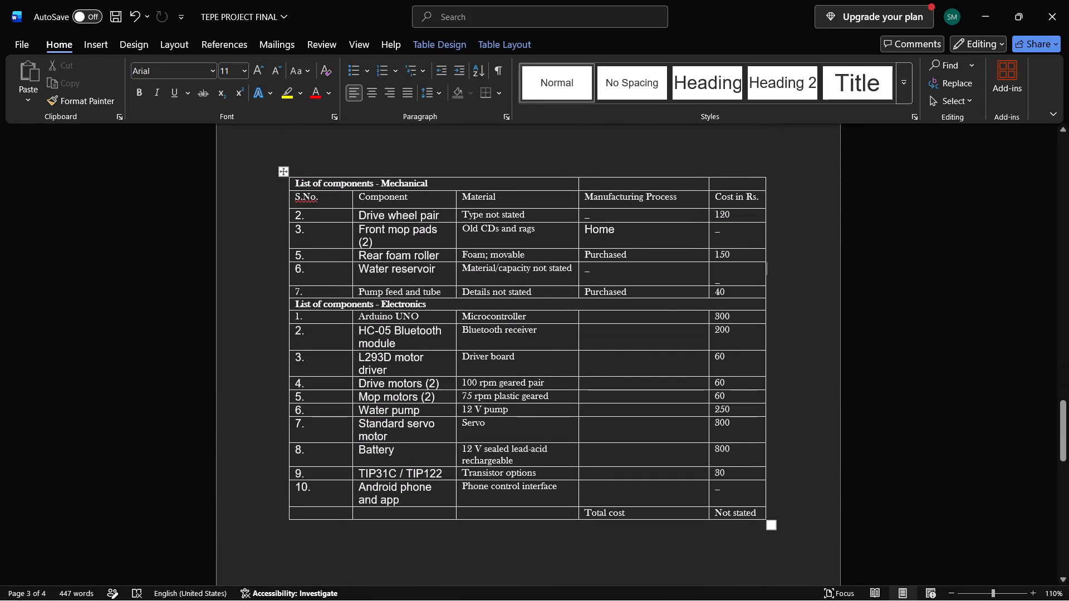
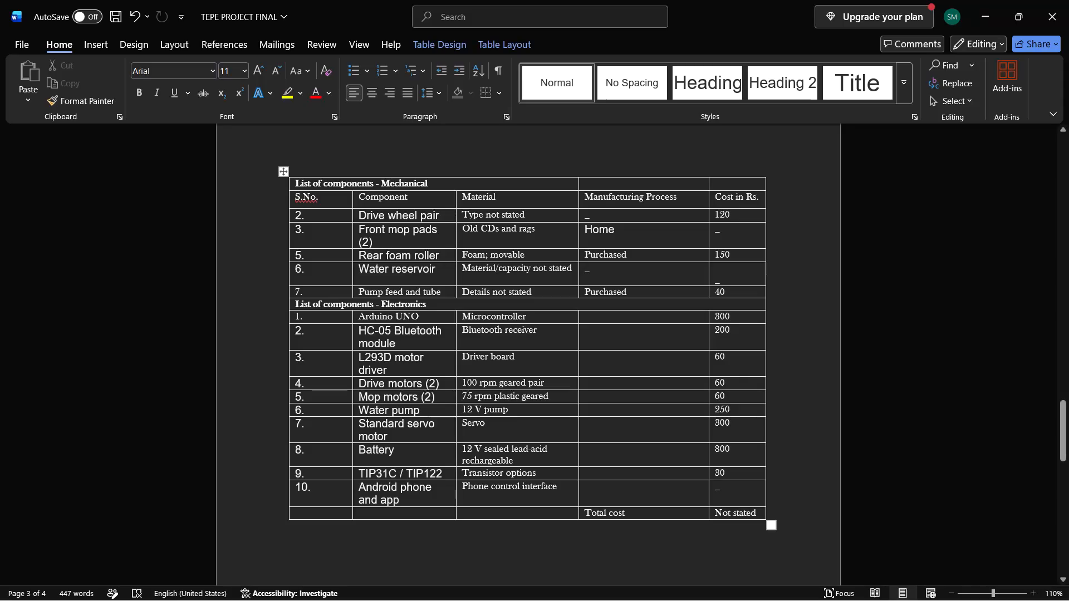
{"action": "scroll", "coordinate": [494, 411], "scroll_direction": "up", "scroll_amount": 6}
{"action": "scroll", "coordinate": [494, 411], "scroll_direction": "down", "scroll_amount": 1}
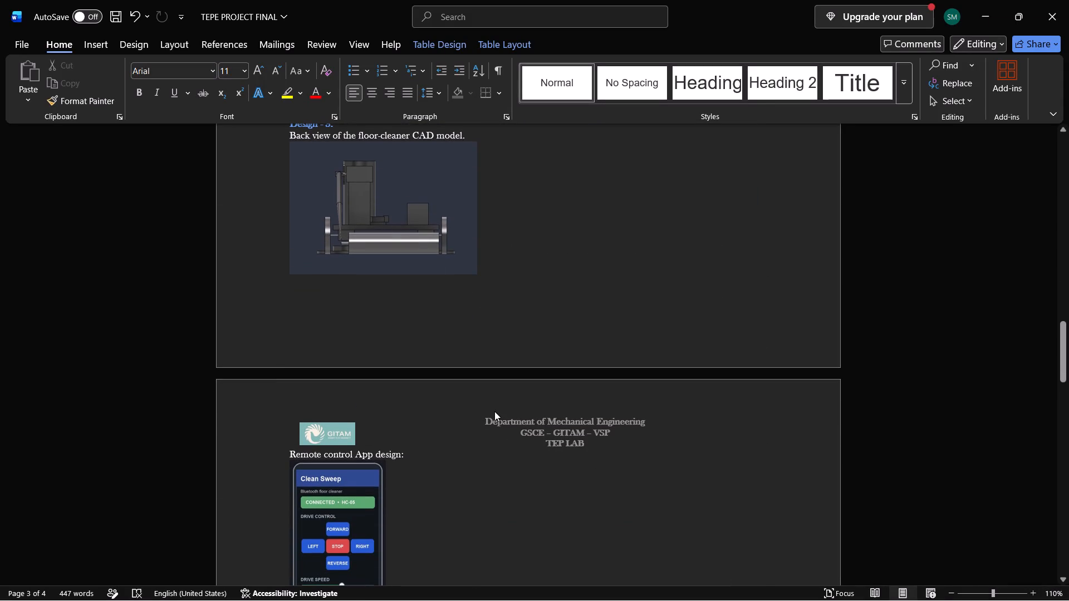
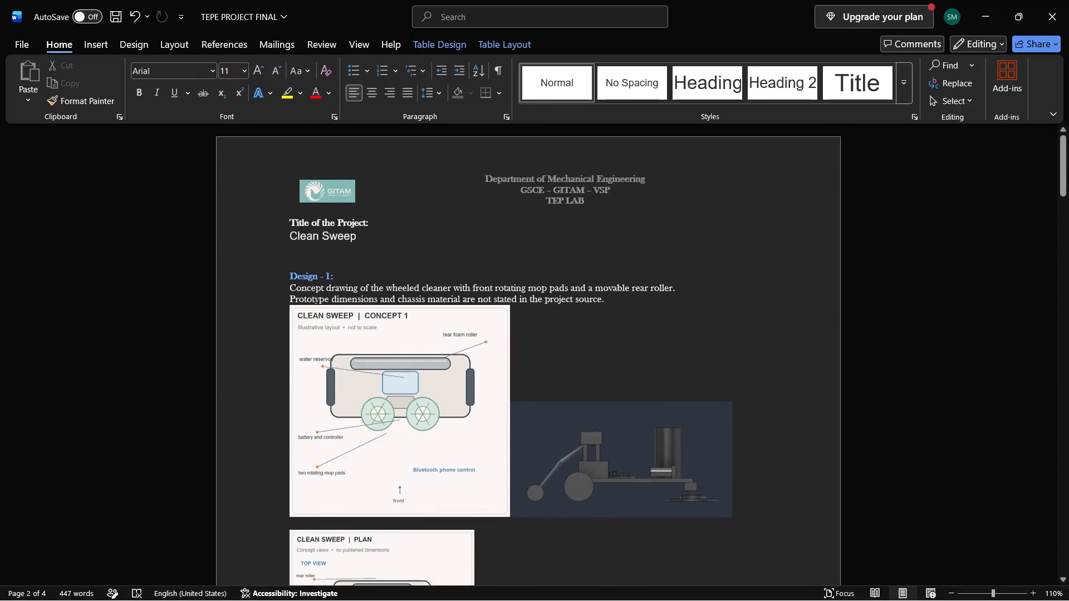
Review the report's pages, checking the header, the design images and captions, the working and future scope text, and the batch details table.
{"action": "scroll", "coordinate": [368, 383], "scroll_direction": "down", "scroll_amount": 13}
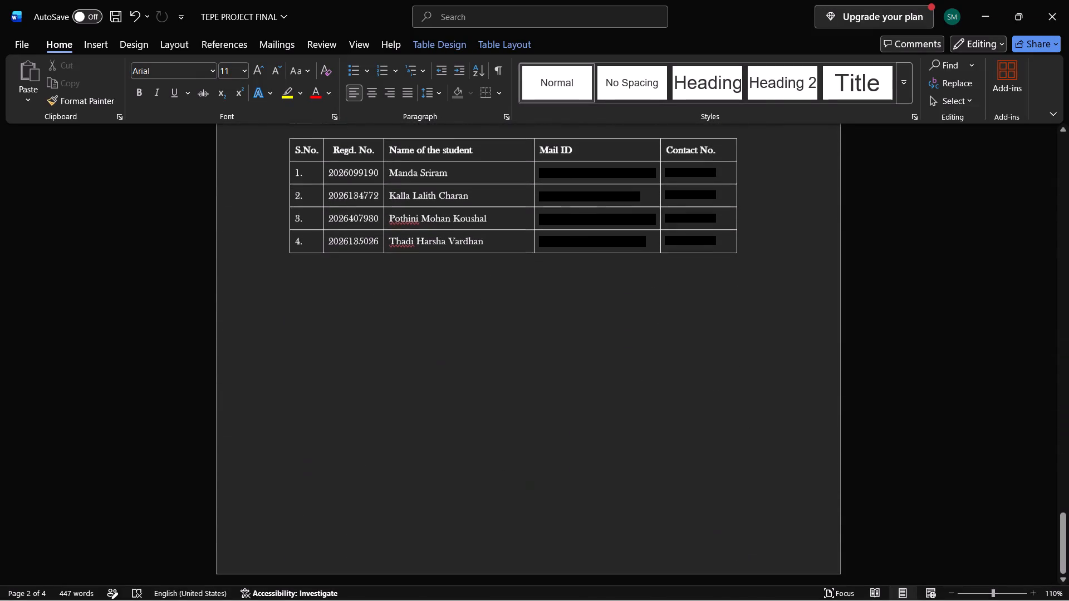
{"action": "scroll", "coordinate": [368, 383], "scroll_direction": "up", "scroll_amount": 3}
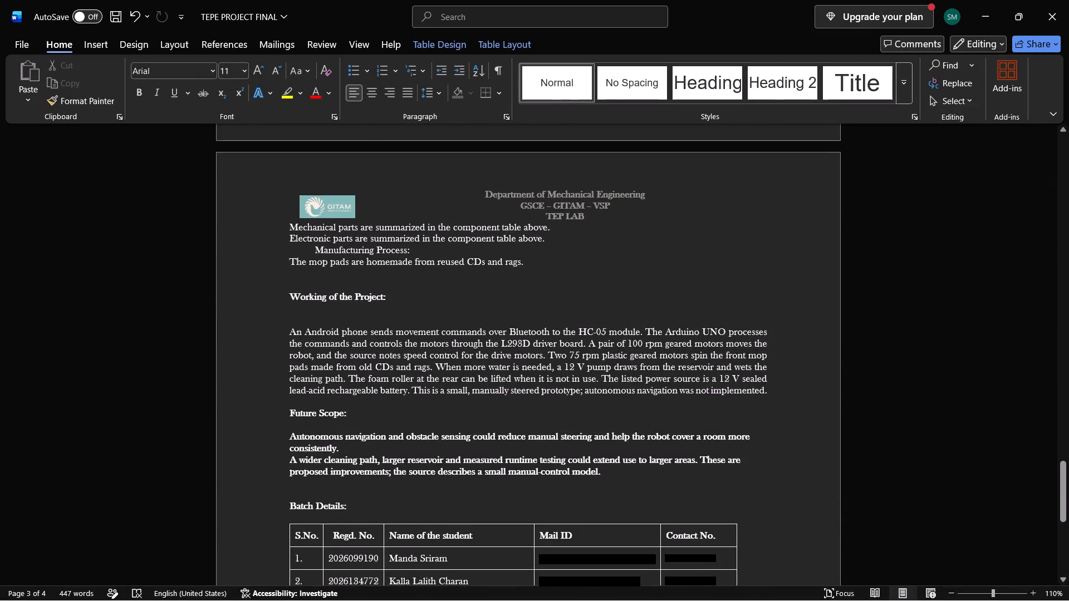
{"action": "left_click", "coordinate": [336, 205]}
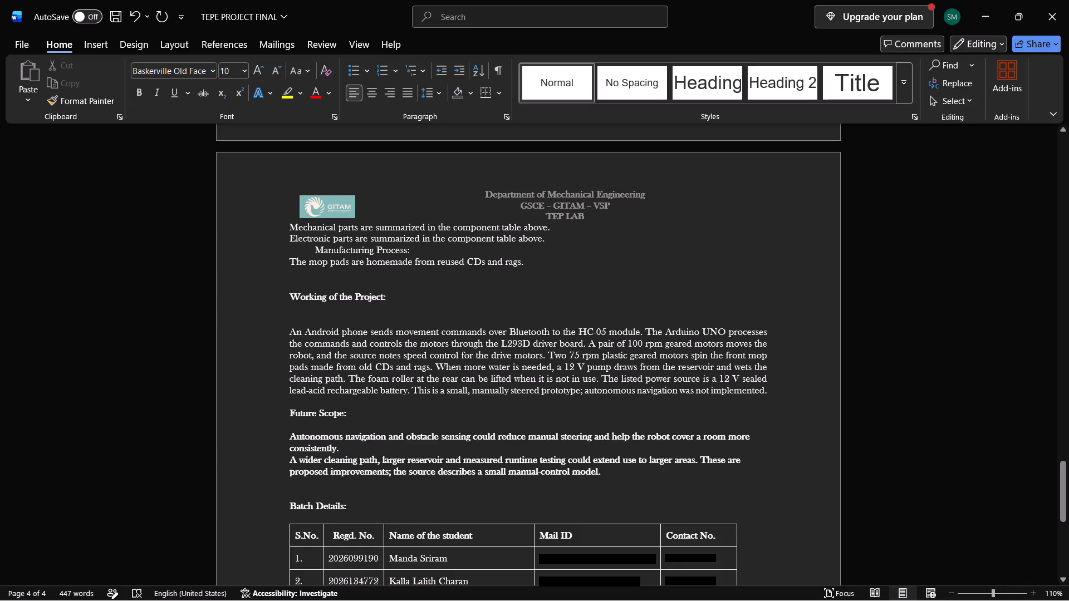
{"action": "scroll", "coordinate": [352, 269], "scroll_direction": "up", "scroll_amount": 12}
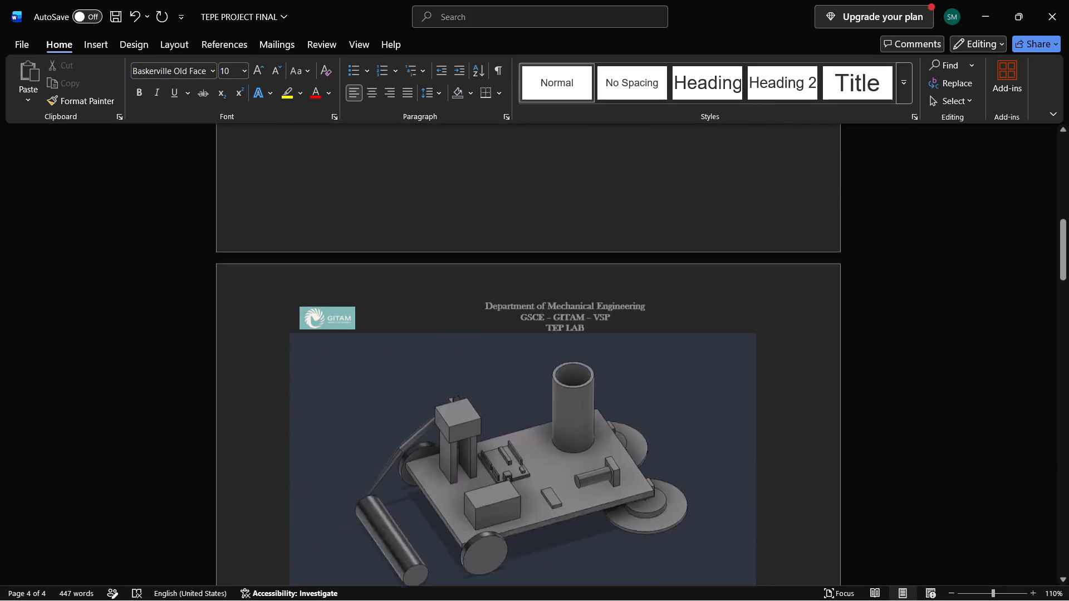
{"action": "scroll", "coordinate": [352, 269], "scroll_direction": "up", "scroll_amount": 6}
{"action": "scroll", "coordinate": [352, 269], "scroll_direction": "down", "scroll_amount": 4}
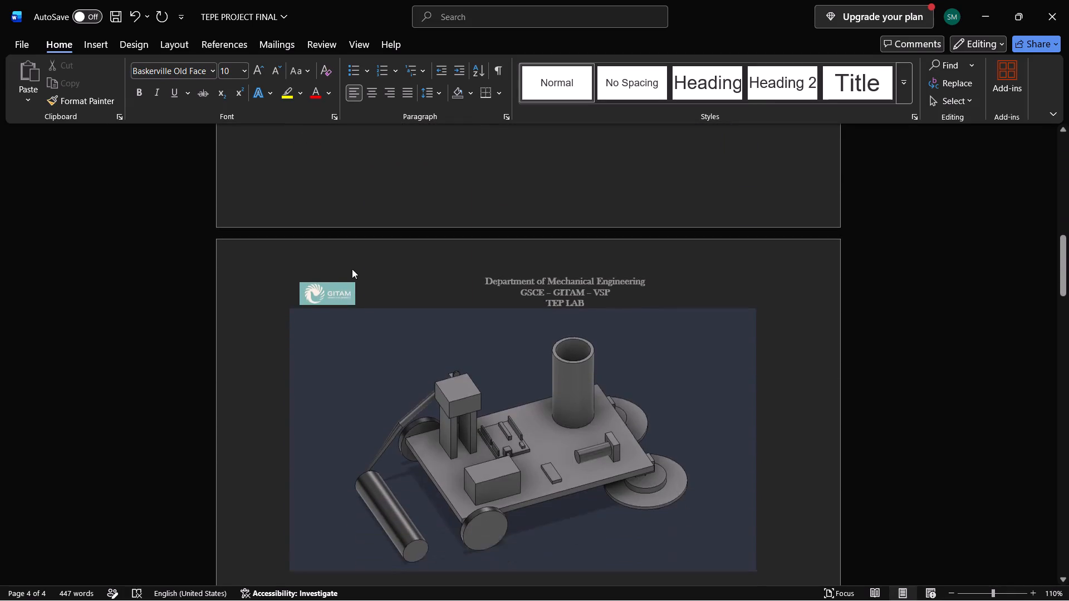
{"action": "scroll", "coordinate": [367, 176], "scroll_direction": "down", "scroll_amount": 1}
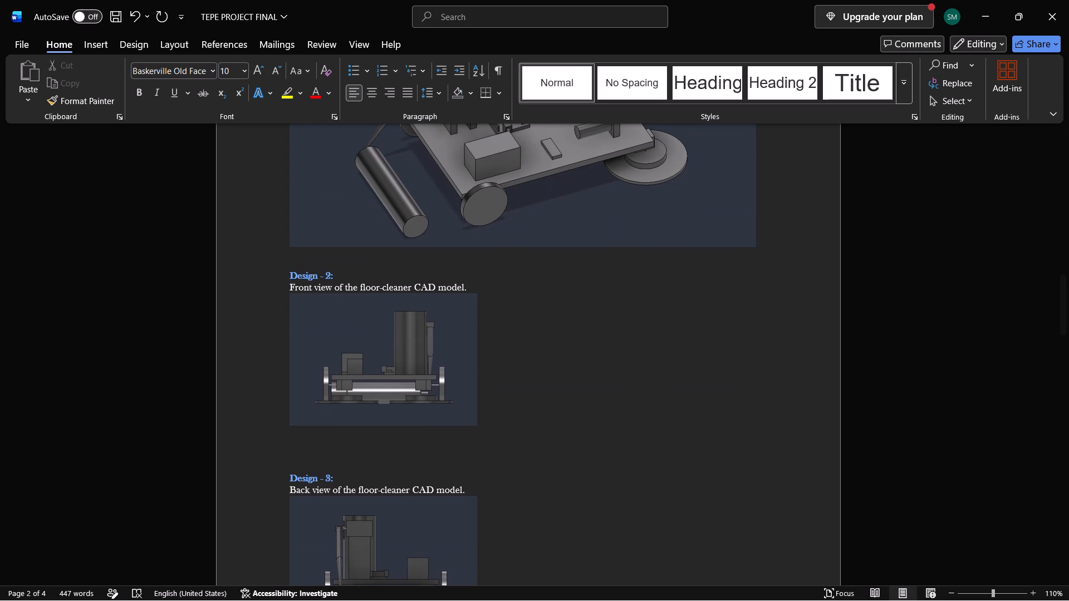
{"action": "scroll", "coordinate": [367, 176], "scroll_direction": "up", "scroll_amount": 1}
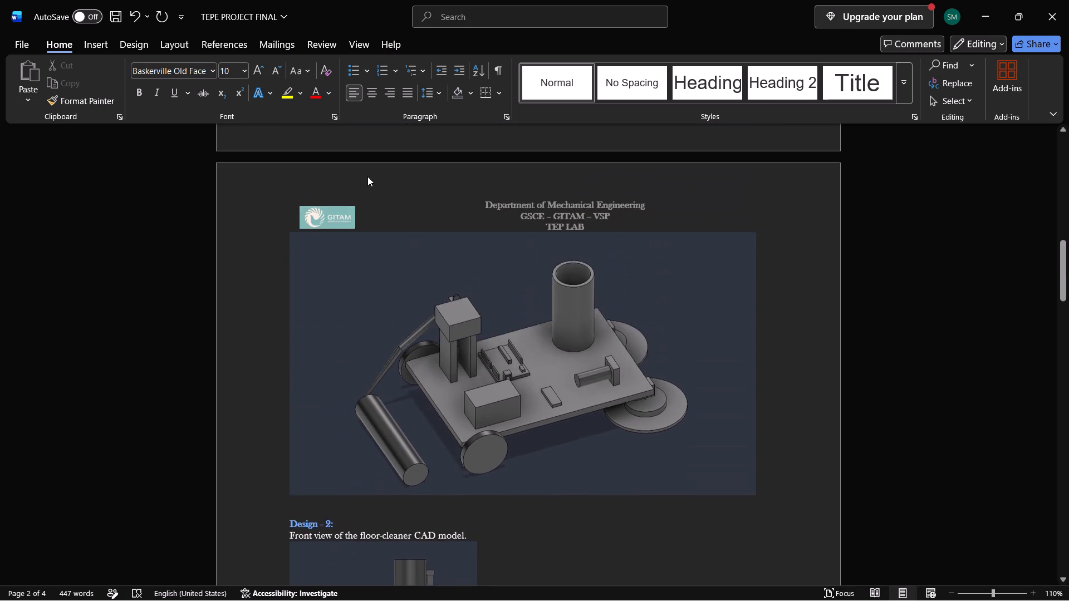
{"action": "scroll", "coordinate": [367, 176], "scroll_direction": "up", "scroll_amount": 1}
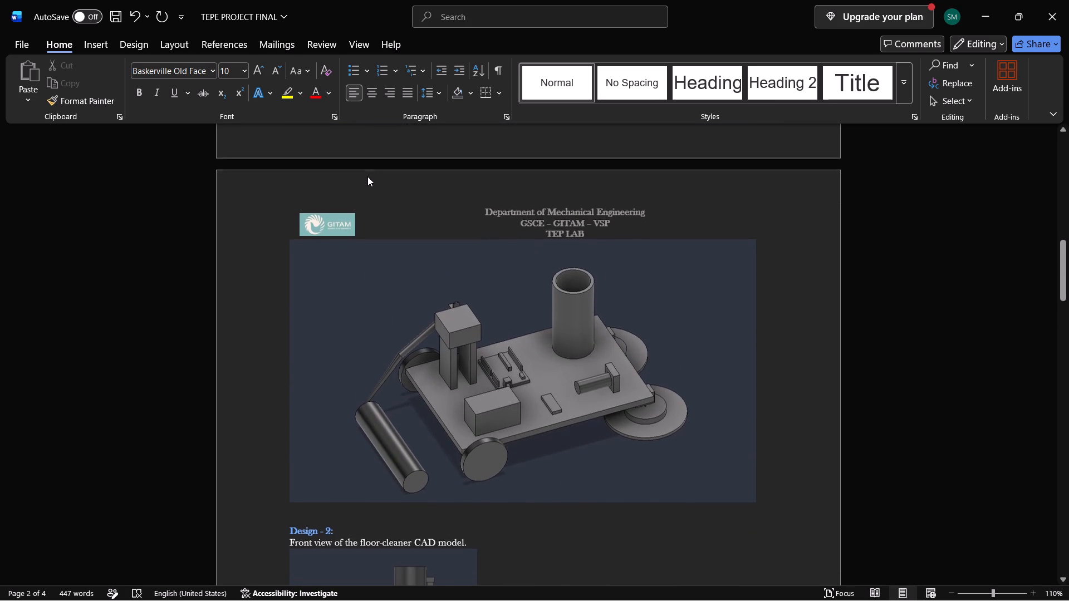
{"action": "scroll", "coordinate": [367, 176], "scroll_direction": "up", "scroll_amount": 1}
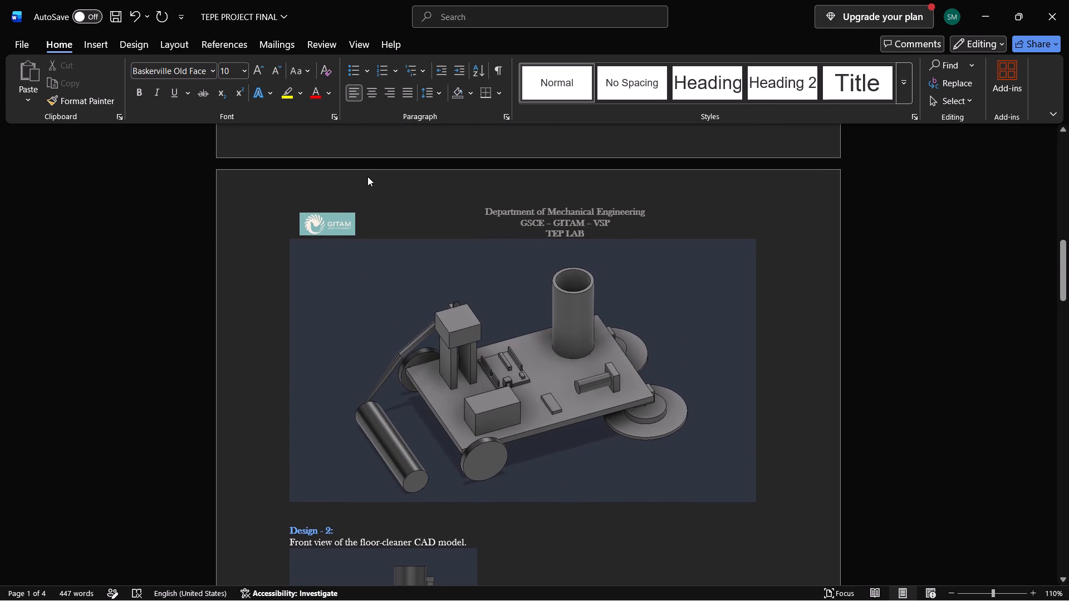
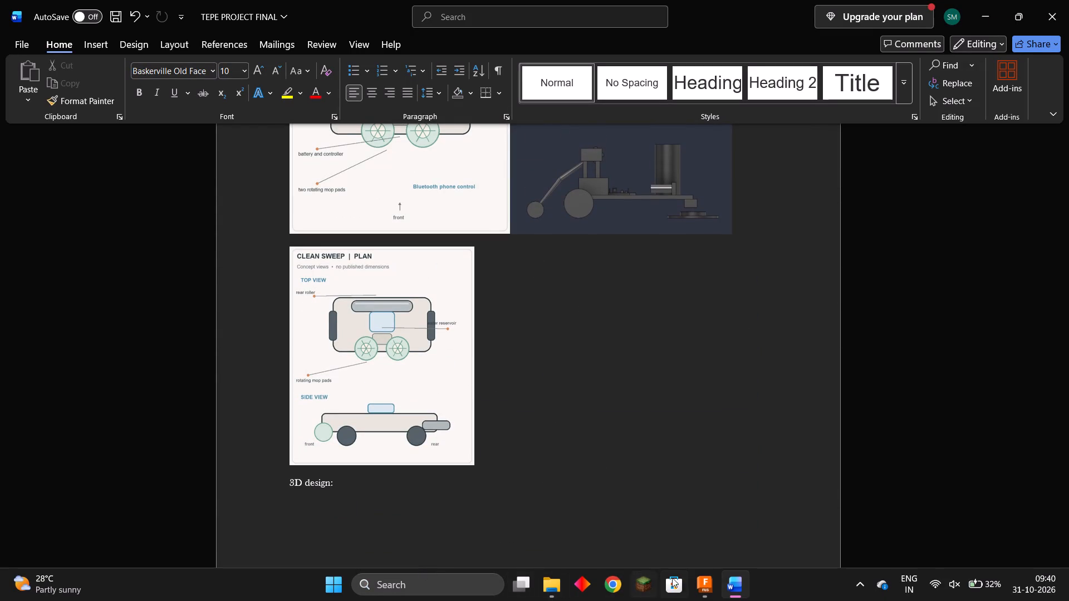
Switch to Autodesk Fusion to view the 3D robot model in the TEPE PROJECT design.
{"action": "left_click", "coordinate": [695, 587]}
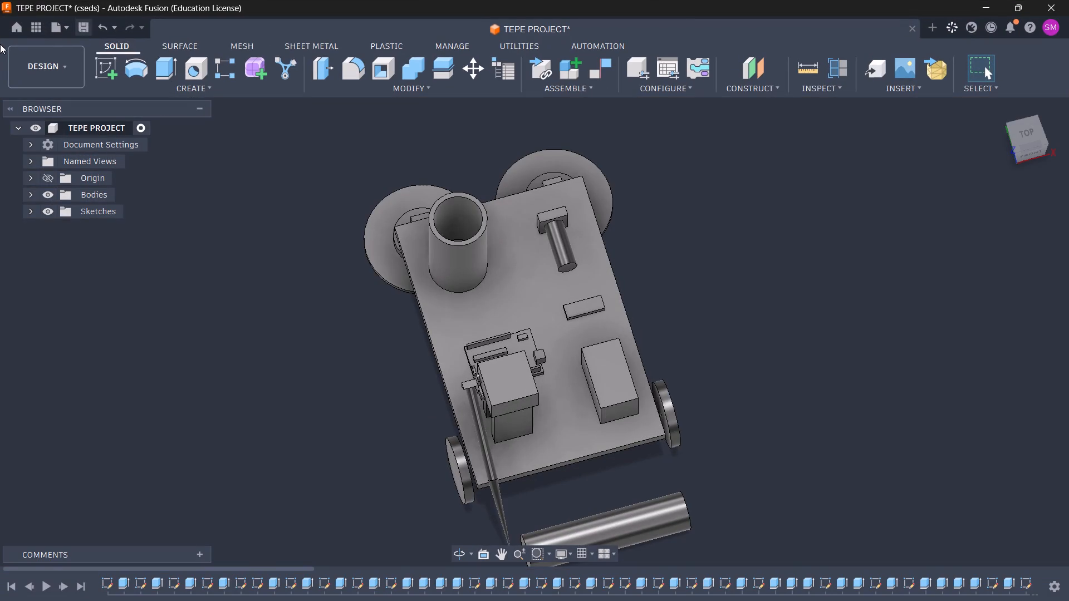
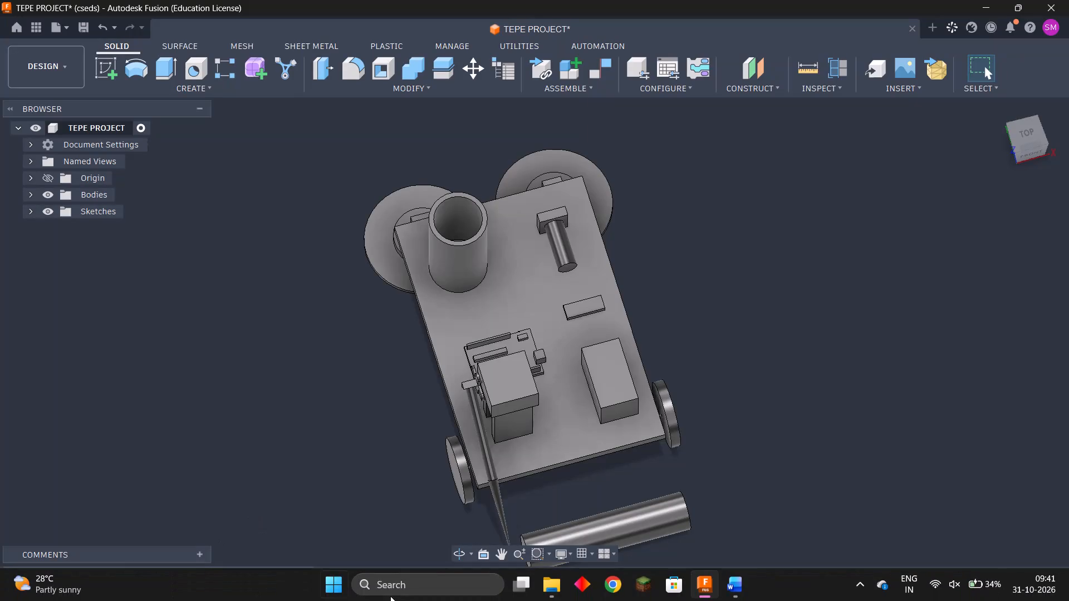
Switch to File Explorer to look over the project files in the Downloads folder.
{"action": "left_click", "coordinate": [540, 587]}
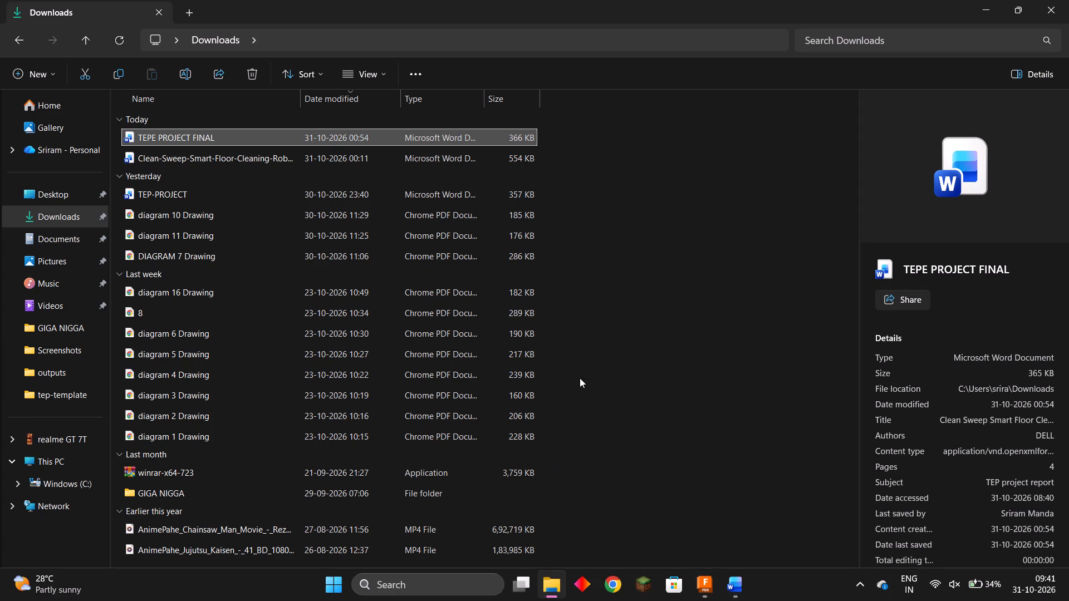
{"action": "scroll", "coordinate": [313, 381], "scroll_direction": "down", "scroll_amount": 1}
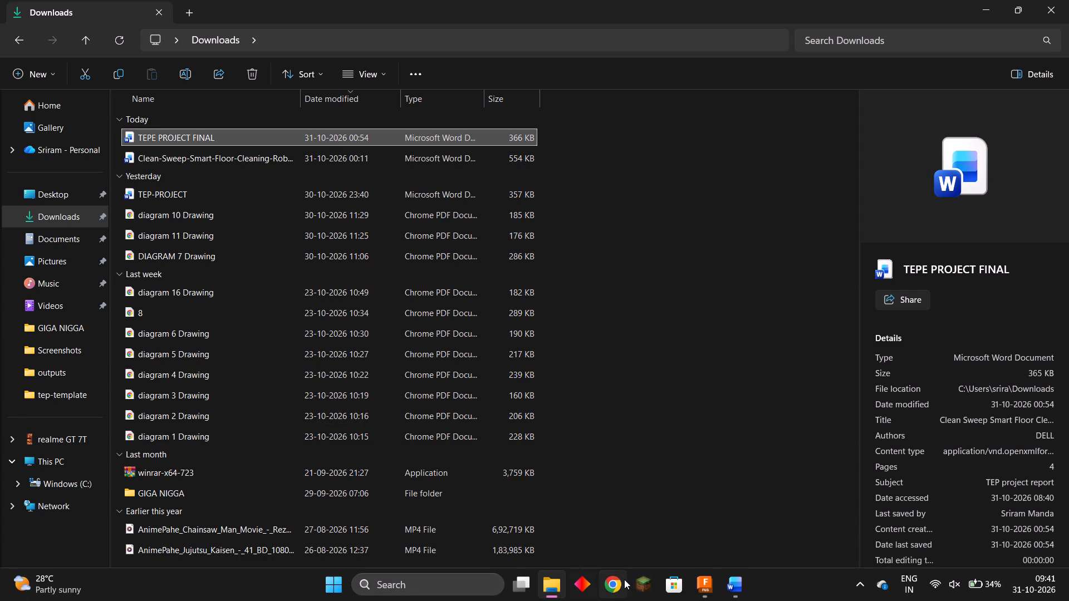
Switch to Google Chrome and look up the G-Learn site, glearn.gitam.edu, in a new tab.
{"action": "left_click", "coordinate": [617, 582]}
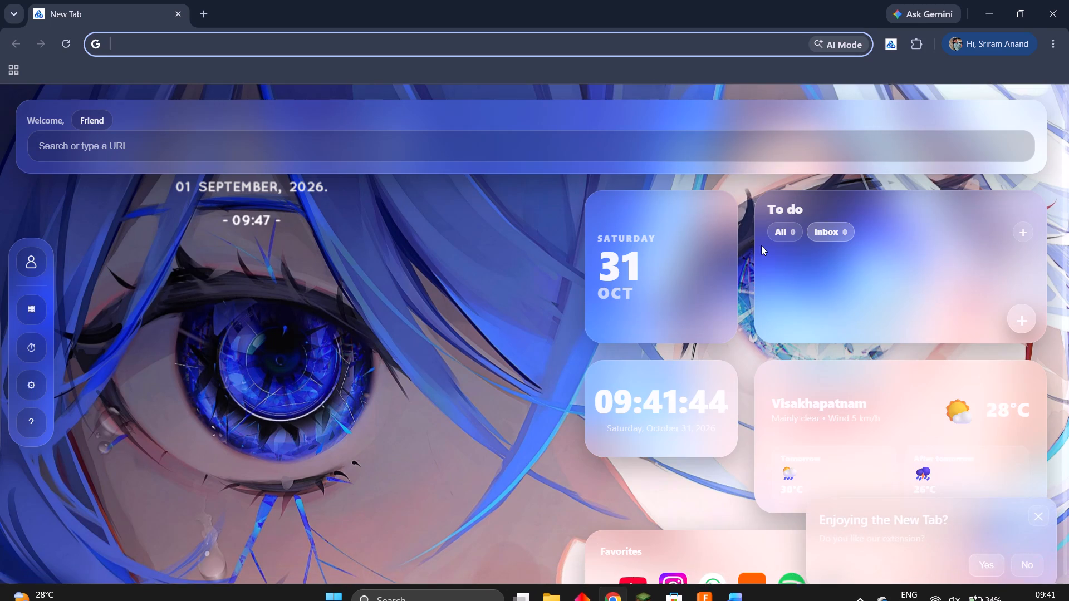
{"action": "type", "text": "gl"}
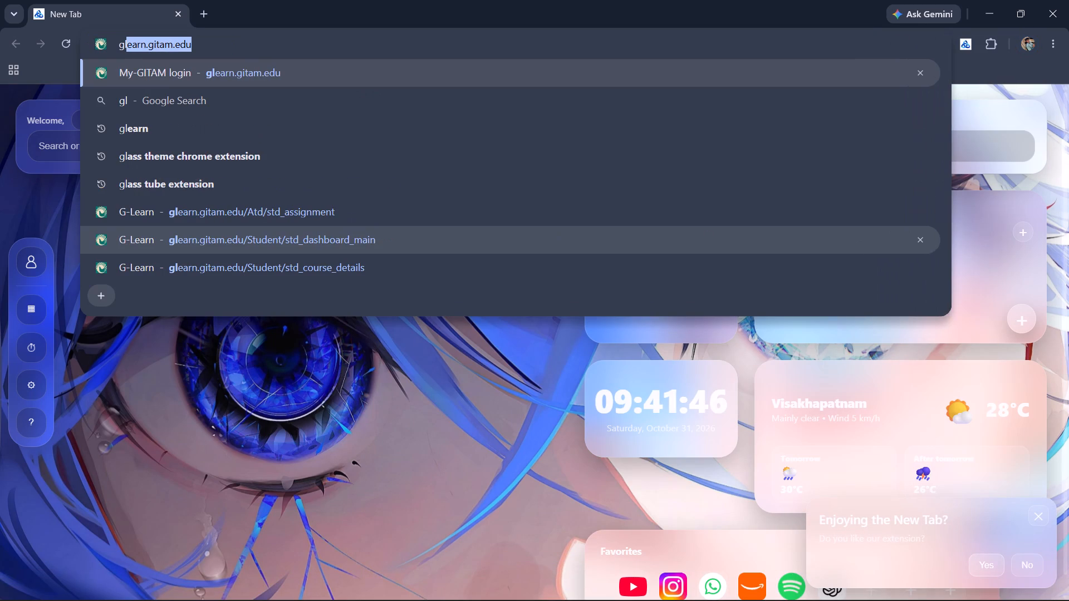
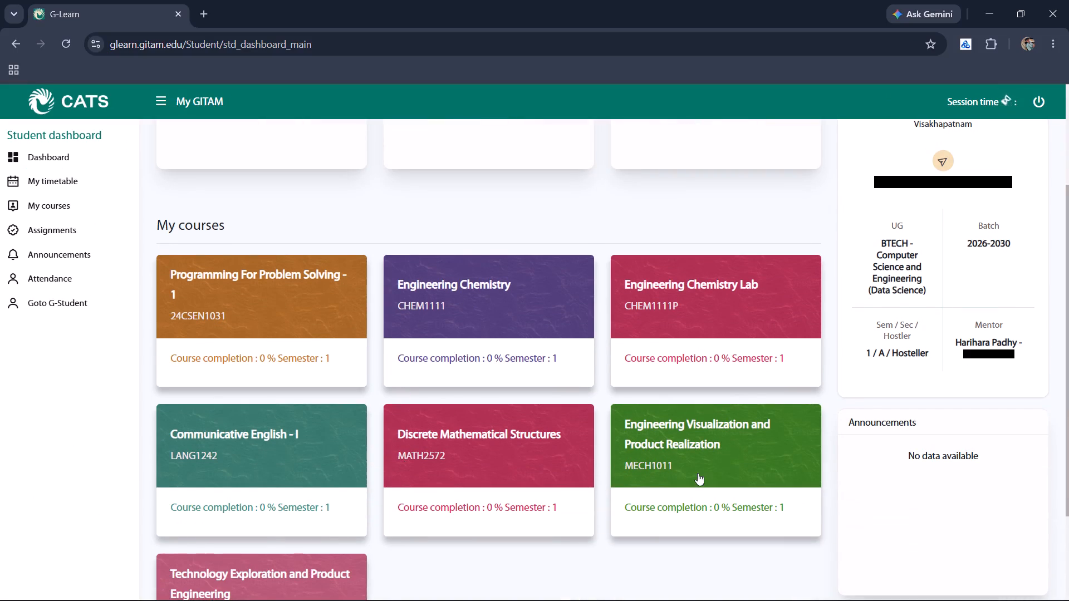
Review the assignments and CE marks of the Engineering Visualization and Product Realization course, and return to the dashboard.
{"action": "left_click", "coordinate": [717, 422]}
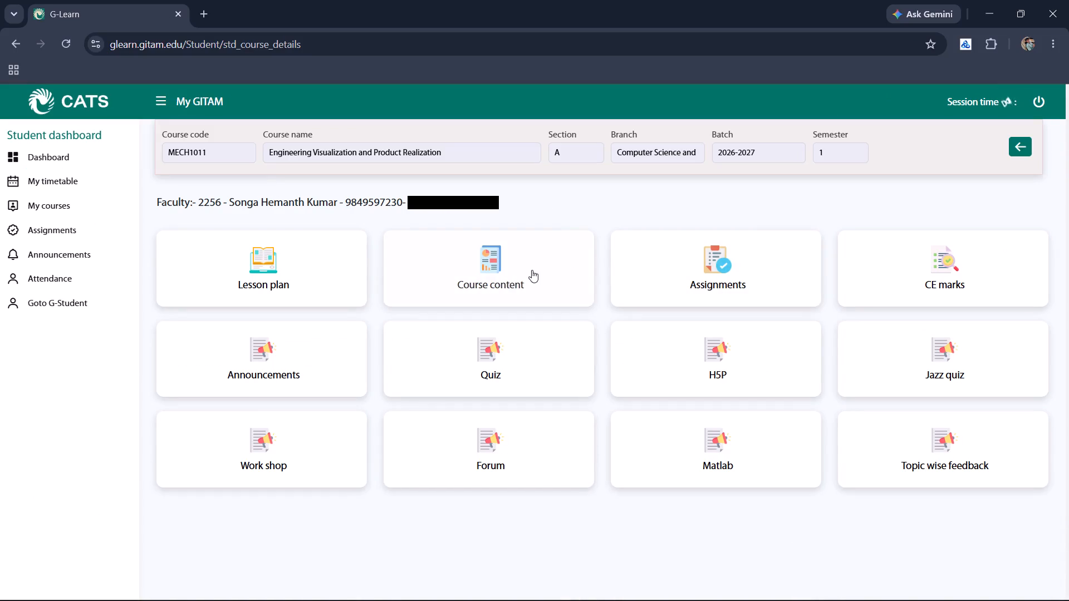
{"action": "left_click", "coordinate": [749, 279]}
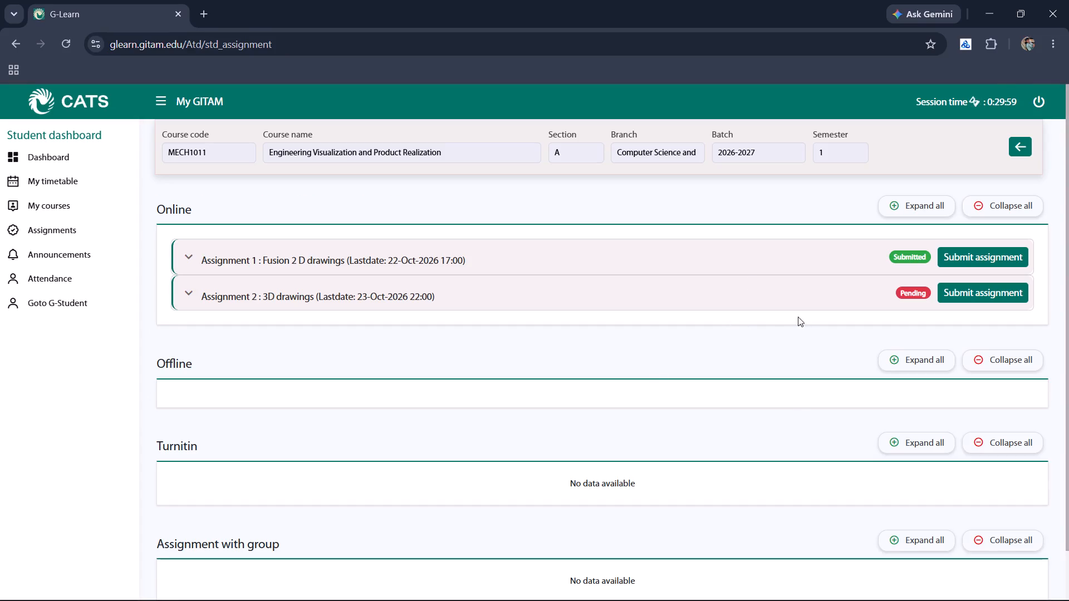
{"action": "left_click", "coordinate": [1017, 142]}
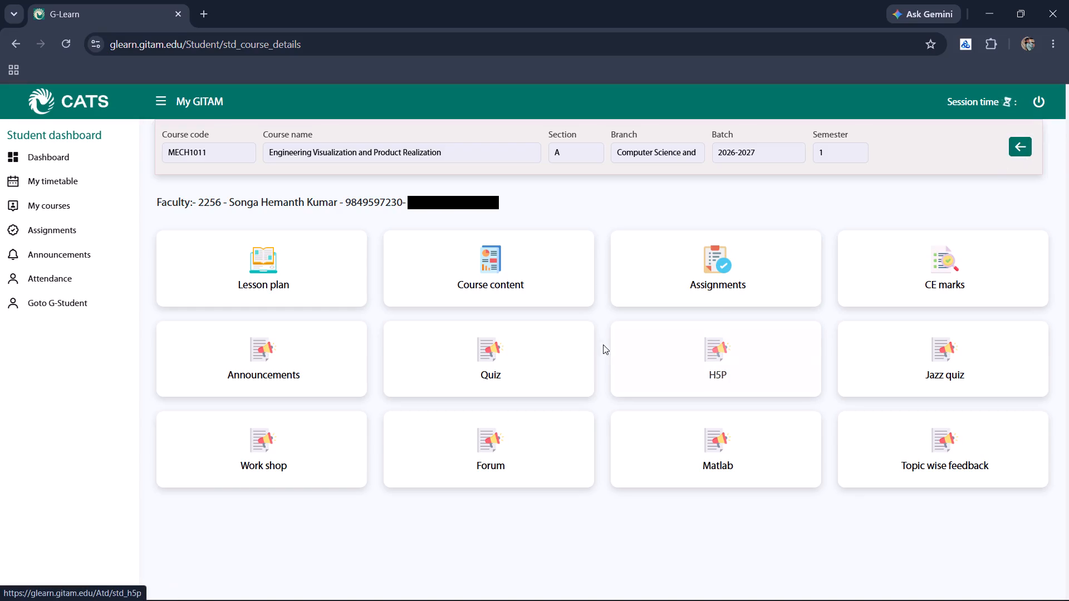
{"action": "left_click", "coordinate": [902, 297]}
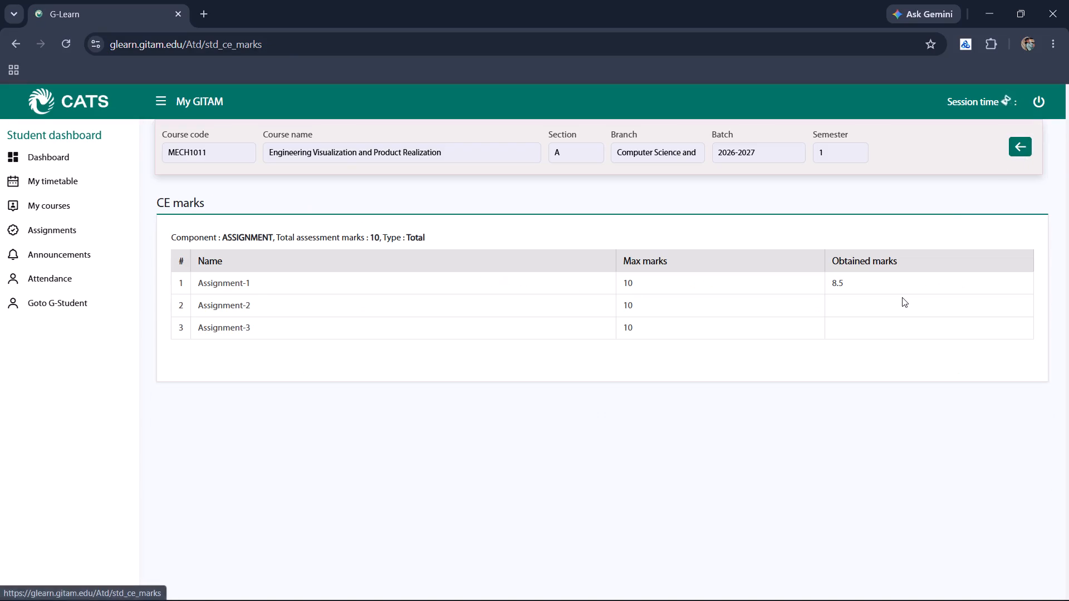
{"action": "left_click", "coordinate": [1013, 141]}
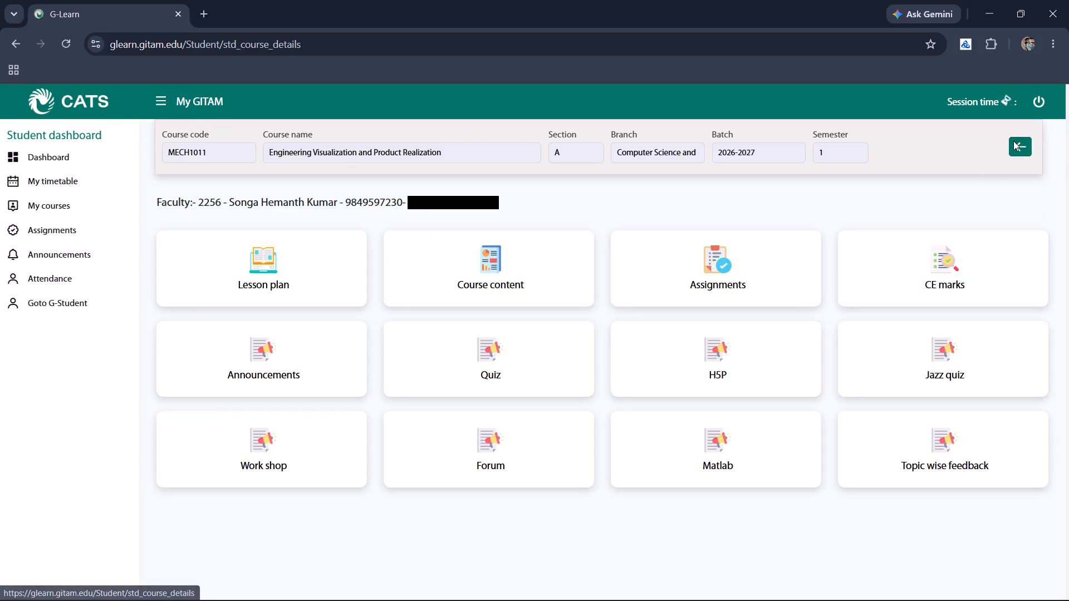
{"action": "left_click", "coordinate": [1013, 141]}
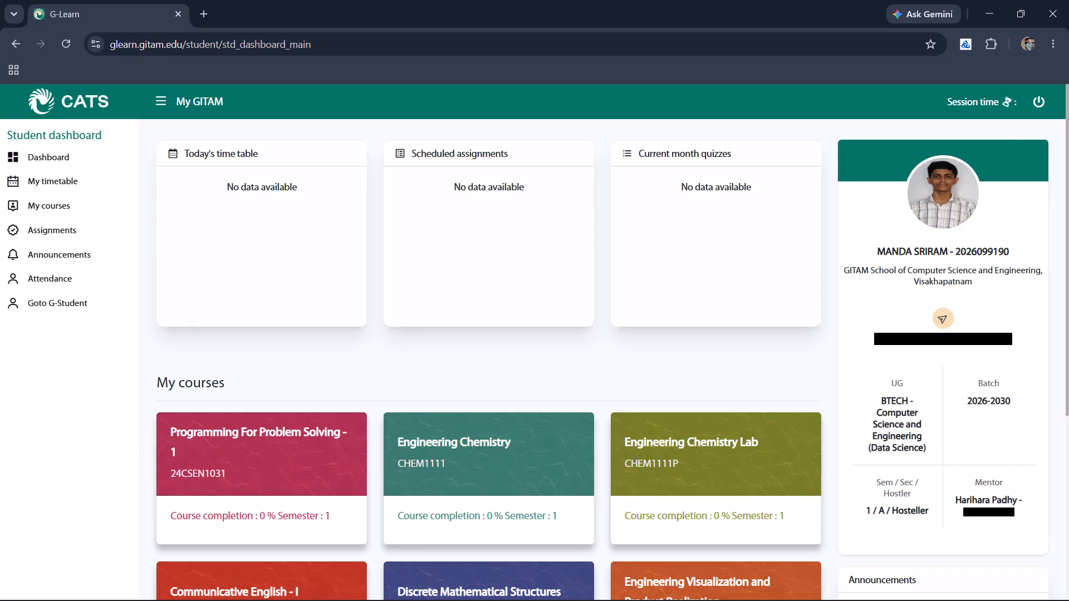
Review the assignments and CE marks of the Programming For Problem Solving - 1 course, and return to the dashboard.
{"action": "left_click", "coordinate": [250, 513]}
{"action": "left_click", "coordinate": [253, 486]}
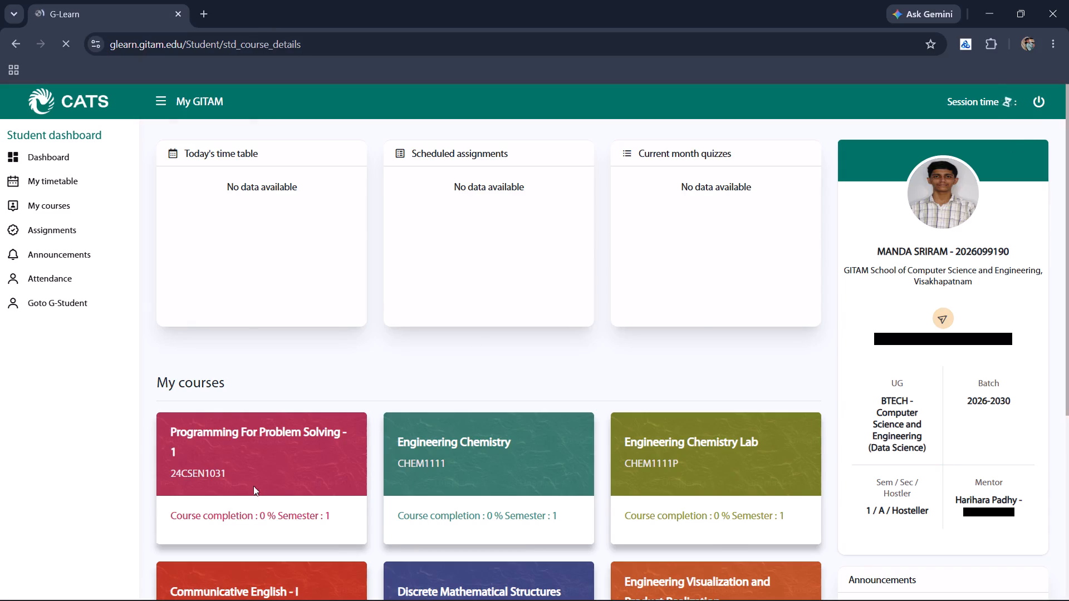
{"action": "left_click", "coordinate": [692, 238]}
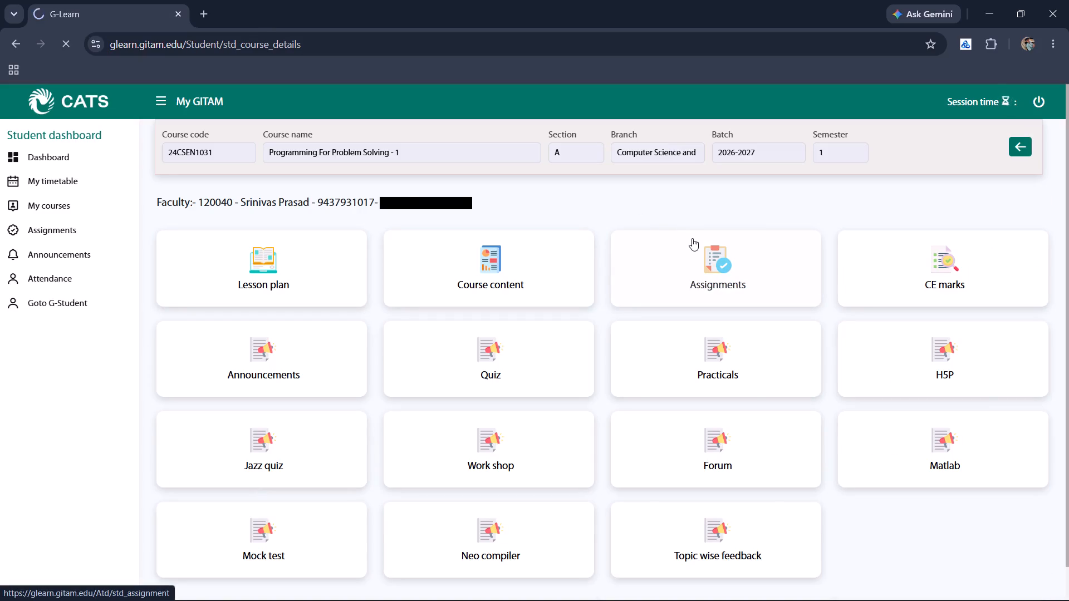
{"action": "scroll", "coordinate": [823, 277], "scroll_direction": "right", "scroll_amount": 1}
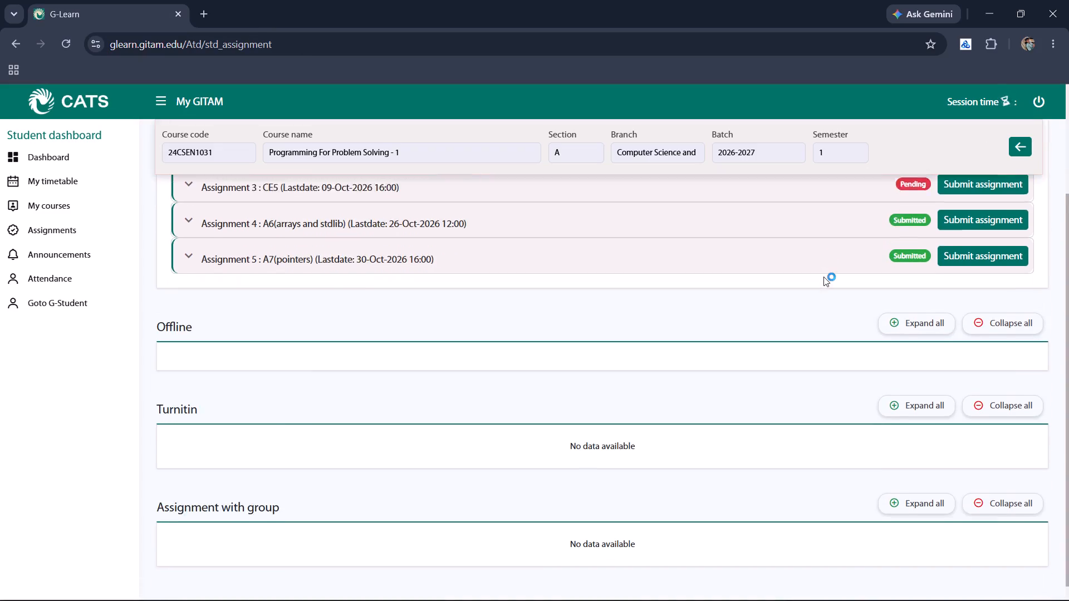
{"action": "scroll", "coordinate": [823, 277], "scroll_direction": "right", "scroll_amount": 1}
{"action": "left_click", "coordinate": [1019, 144]}
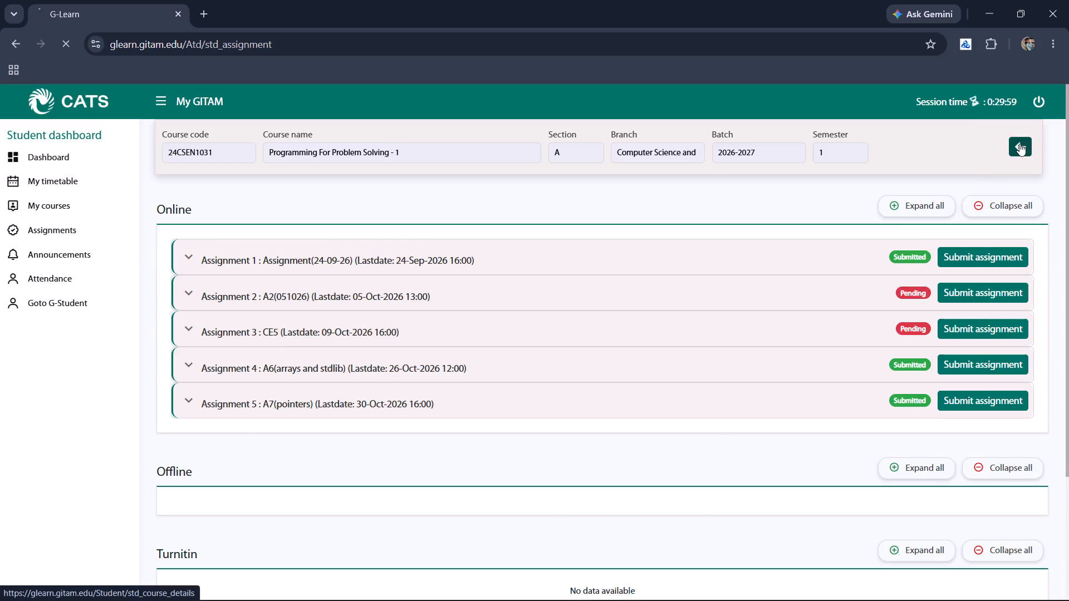
{"action": "left_click", "coordinate": [903, 284]}
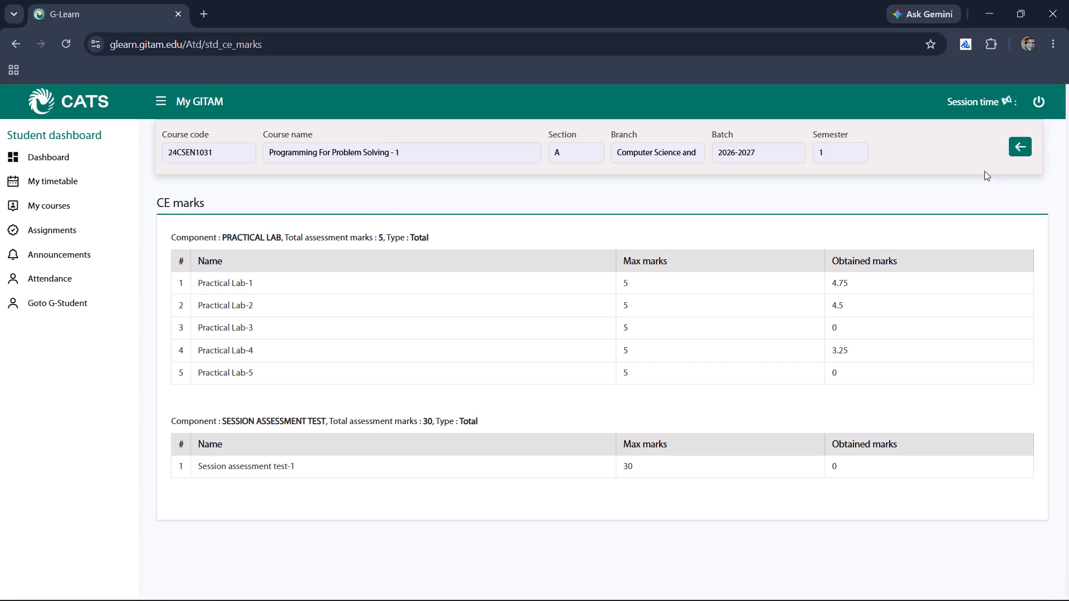
{"action": "left_click", "coordinate": [1026, 142]}
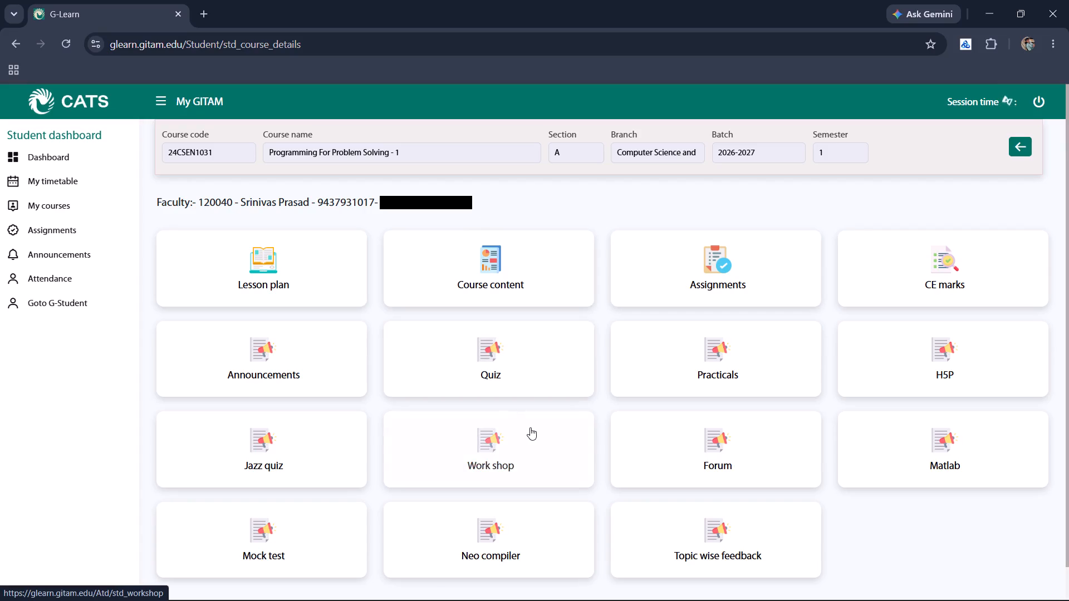
{"action": "scroll", "coordinate": [530, 427], "scroll_direction": "down", "scroll_amount": 1}
{"action": "scroll", "coordinate": [530, 427], "scroll_direction": "up", "scroll_amount": 1}
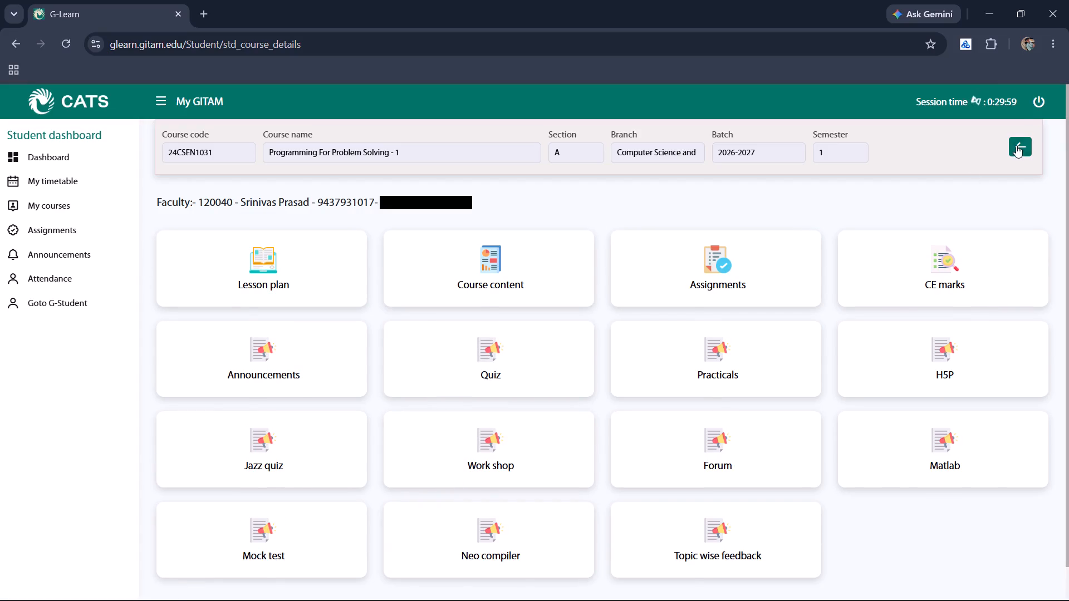
{"action": "left_click", "coordinate": [1016, 146]}
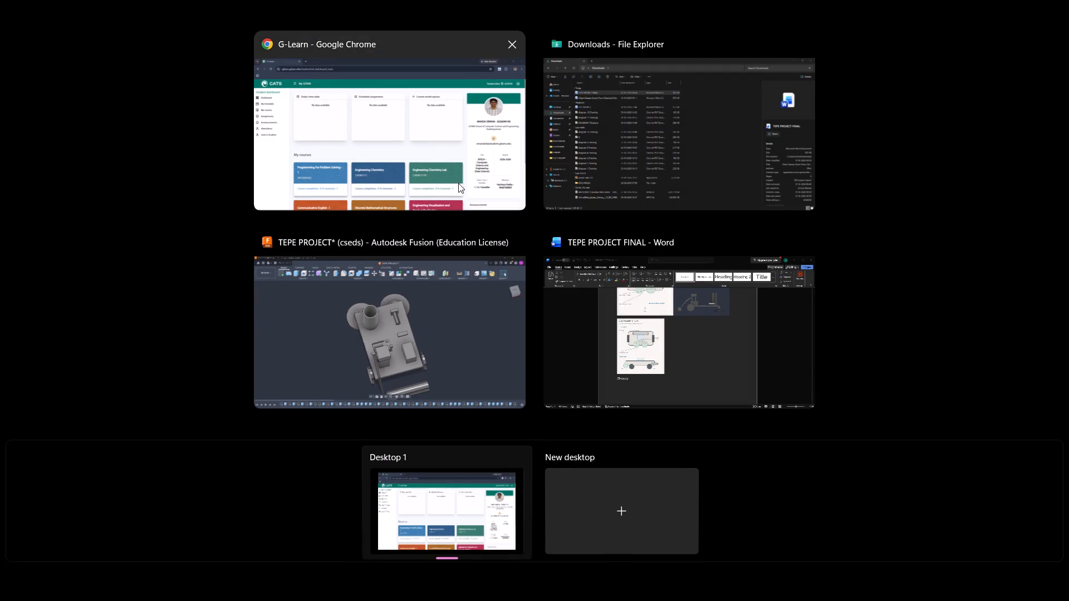
Review the assignments and CE marks of the Technology Exploration and Product Engineering course, and return to the dashboard.
{"action": "left_click", "coordinate": [458, 183]}
{"action": "scroll", "coordinate": [532, 481], "scroll_direction": "down", "scroll_amount": 4}
{"action": "scroll", "coordinate": [532, 481], "scroll_direction": "up", "scroll_amount": 1}
{"action": "left_click", "coordinate": [312, 484]}
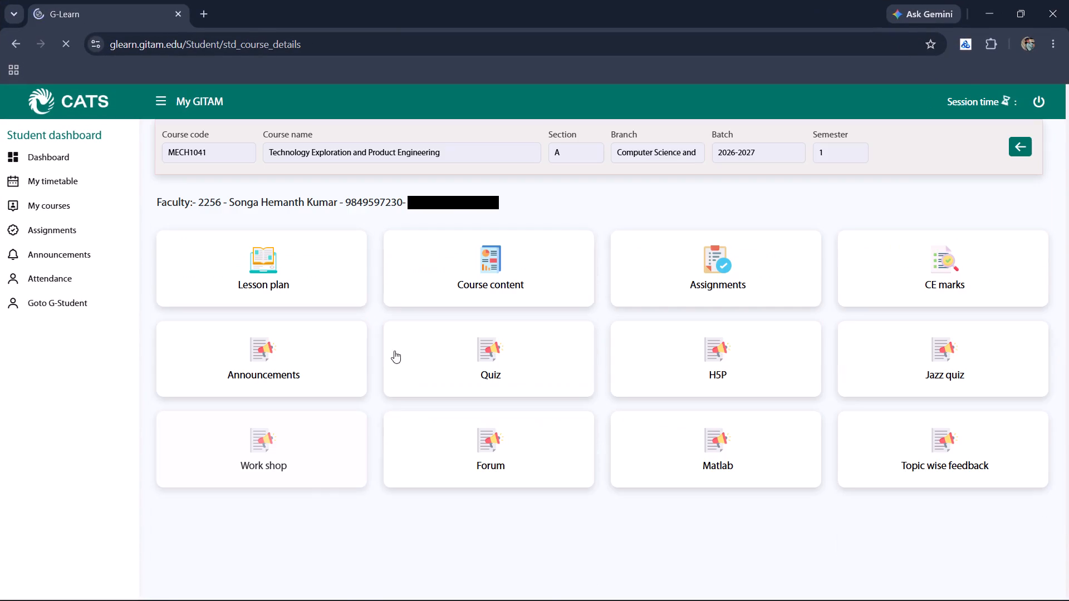
{"action": "left_click", "coordinate": [809, 270]}
{"action": "left_click", "coordinate": [850, 272]}
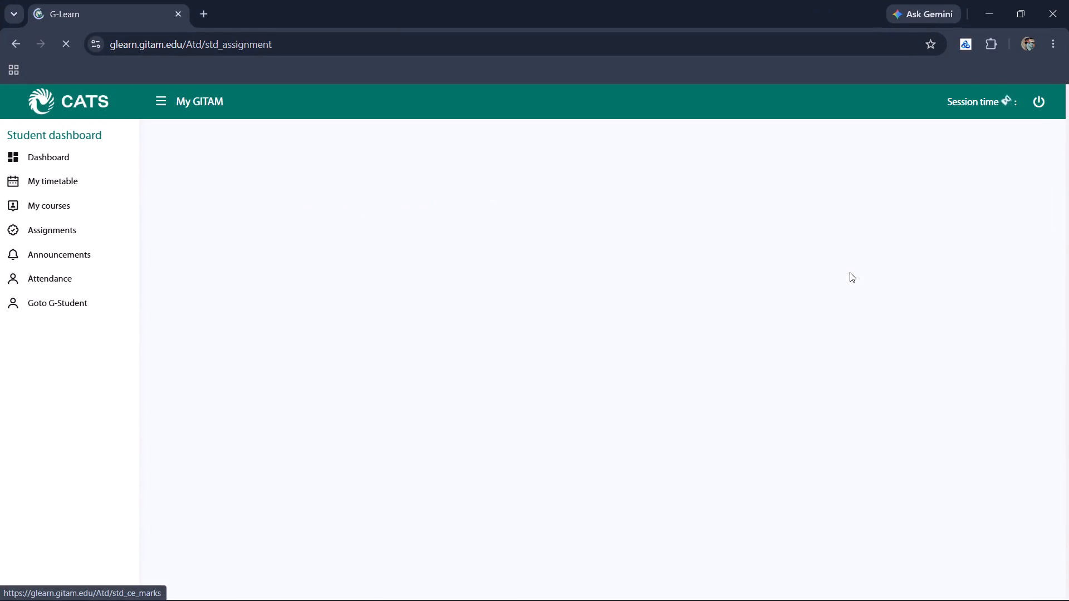
{"action": "left_click", "coordinate": [1019, 149]}
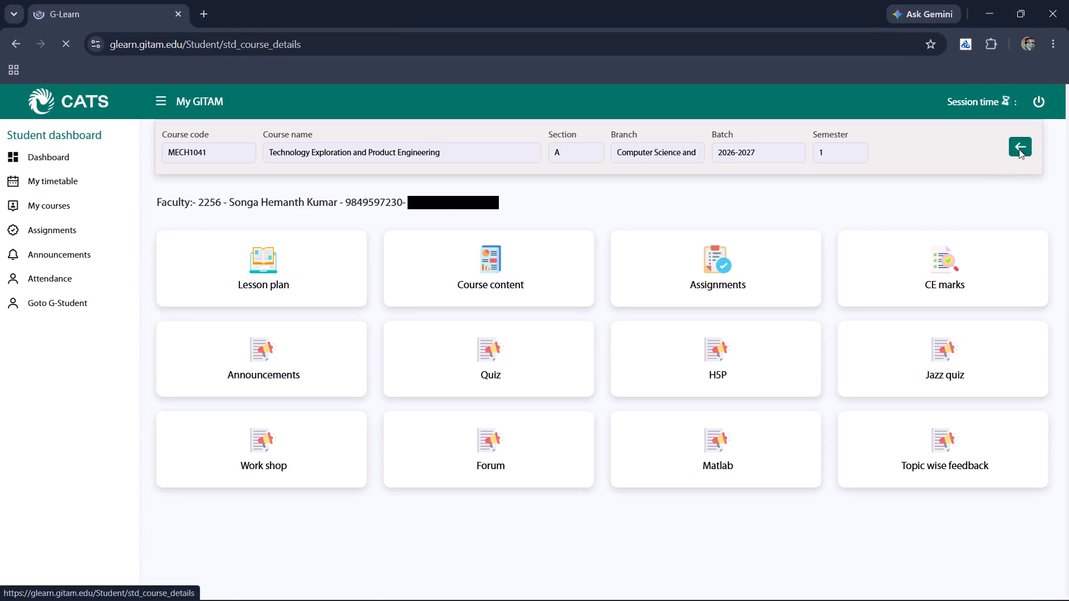
{"action": "left_click", "coordinate": [916, 237]}
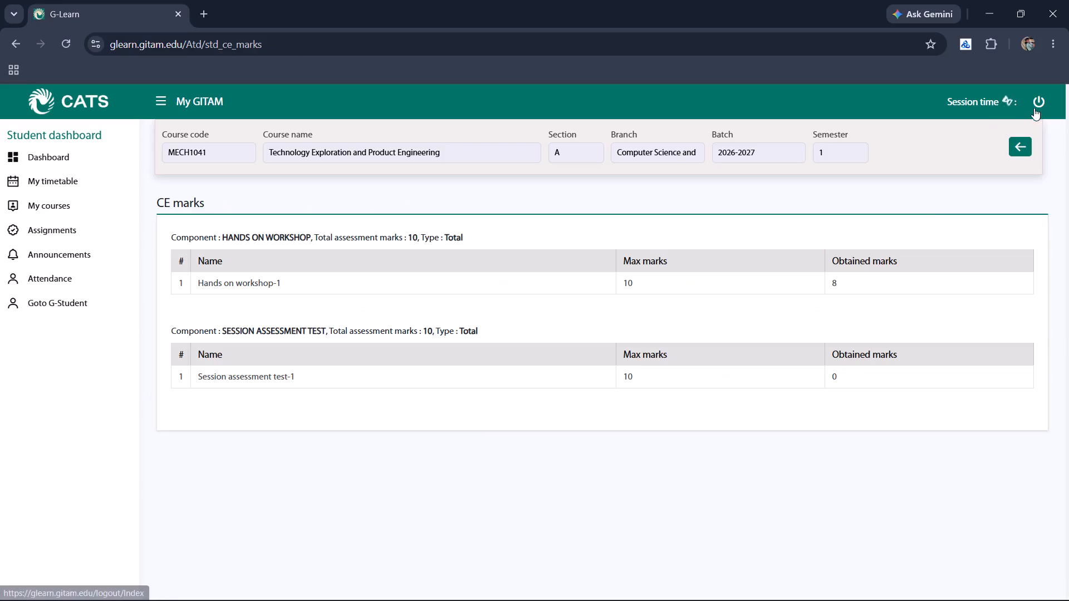
{"action": "left_click", "coordinate": [1022, 146]}
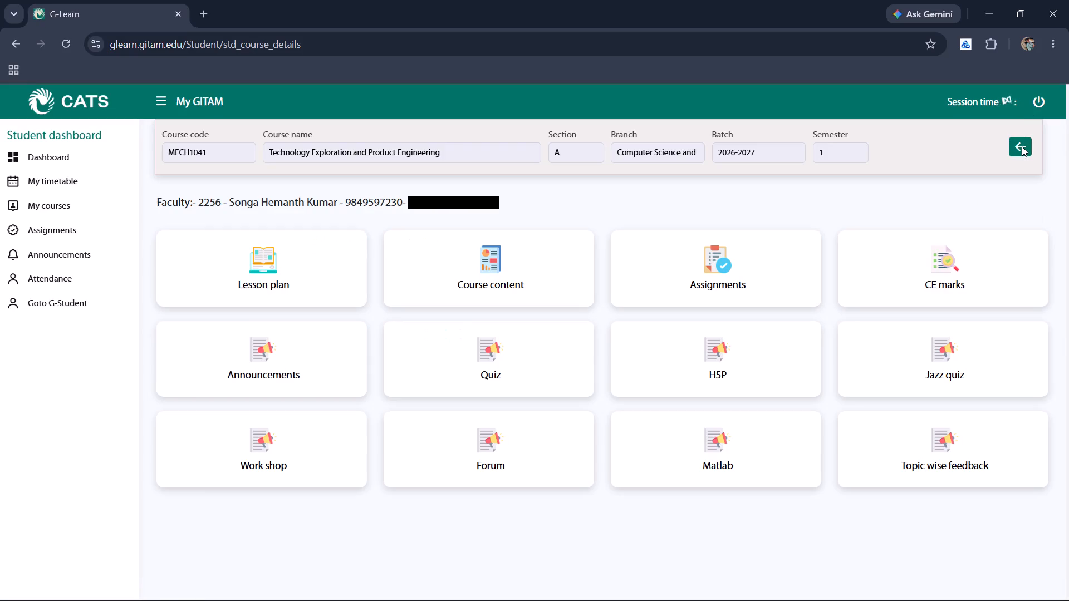
{"action": "left_click", "coordinate": [1022, 146]}
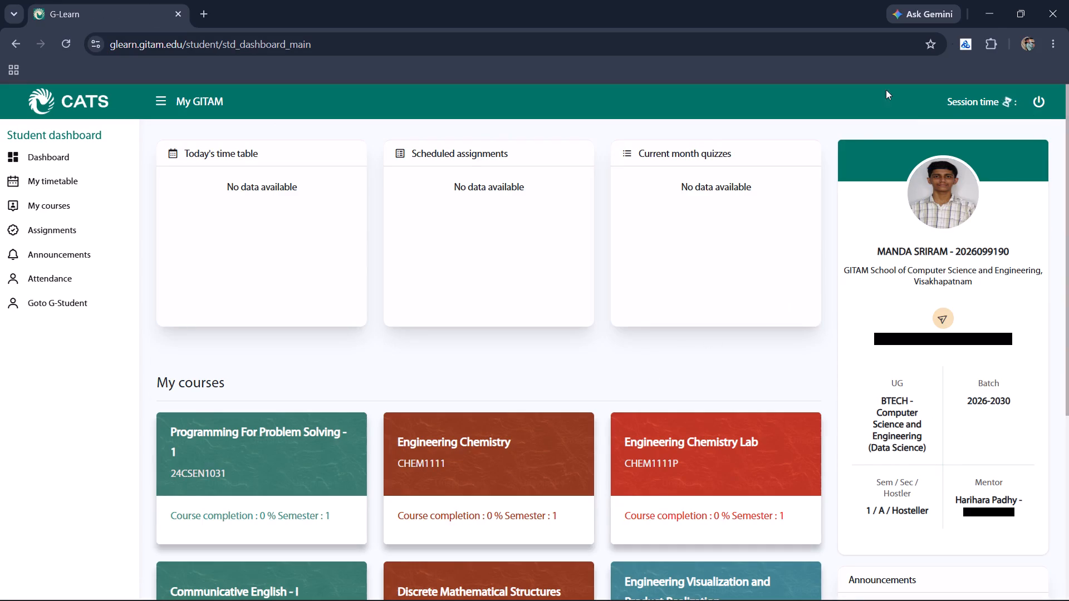
Review the CE marks and assignments of the Communicative English - I course, and return to the dashboard.
{"action": "scroll", "coordinate": [679, 298], "scroll_direction": "down", "scroll_amount": 4}
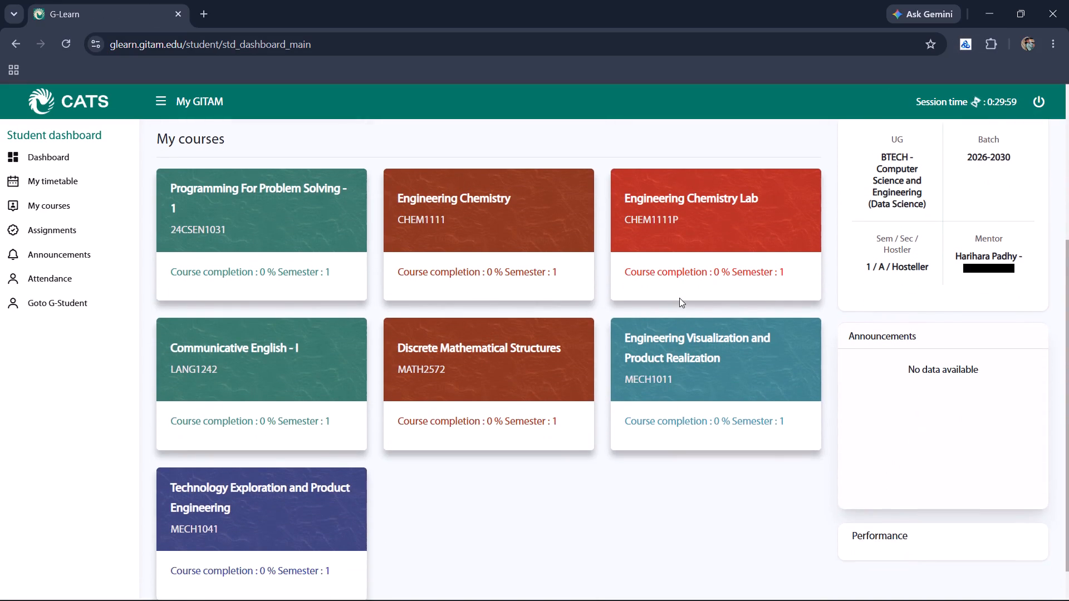
{"action": "scroll", "coordinate": [679, 298], "scroll_direction": "down", "scroll_amount": 1}
{"action": "scroll", "coordinate": [679, 298], "scroll_direction": "up", "scroll_amount": 1}
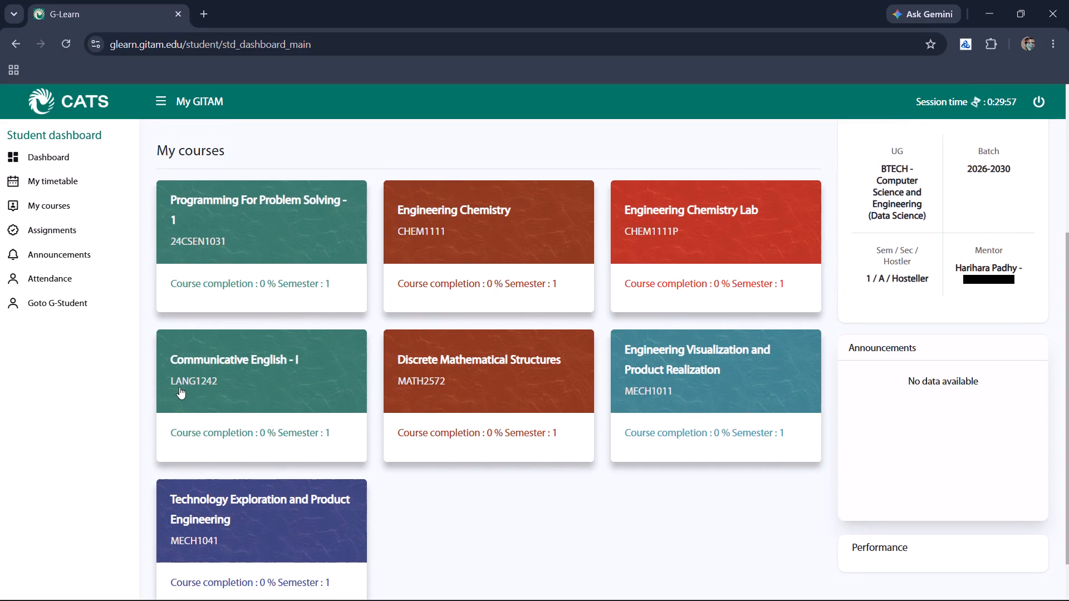
{"action": "left_click", "coordinate": [179, 387]}
{"action": "left_click", "coordinate": [880, 273]}
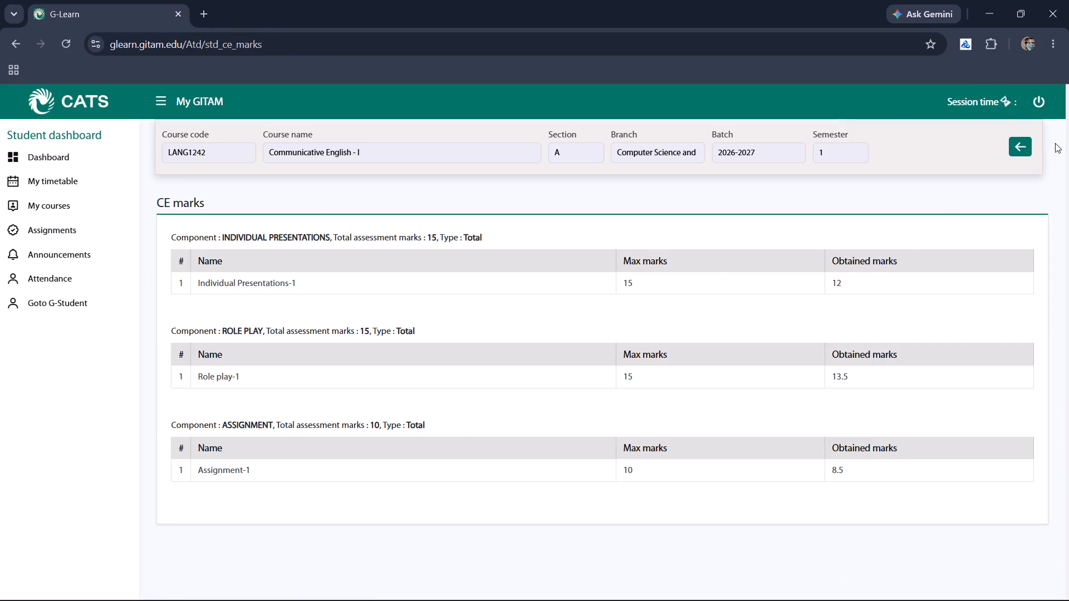
{"action": "left_click", "coordinate": [1021, 144]}
{"action": "left_click", "coordinate": [1021, 144]}
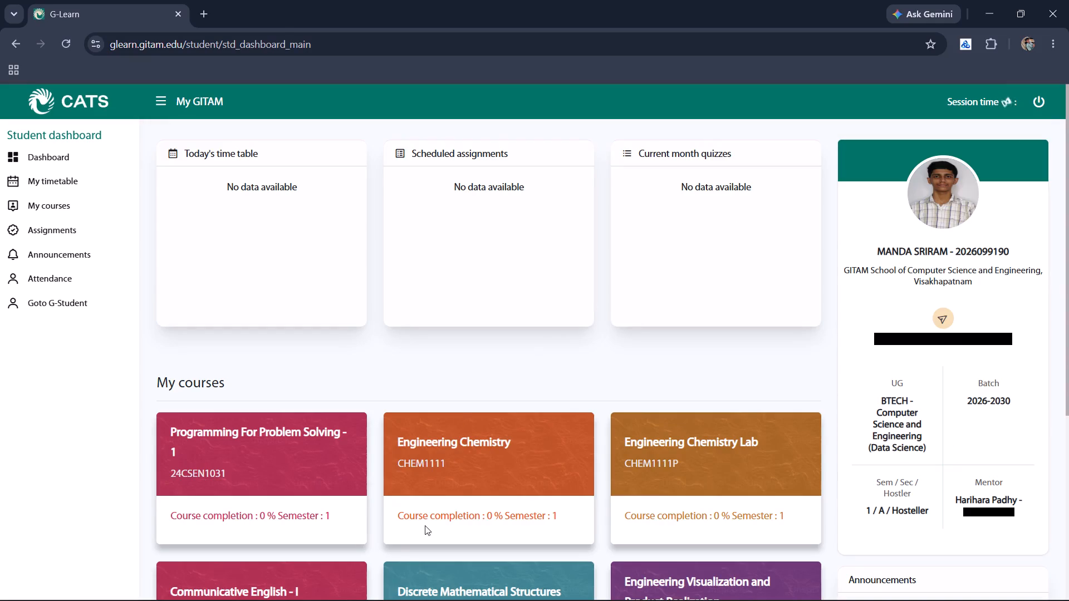
{"action": "left_click", "coordinate": [301, 582]}
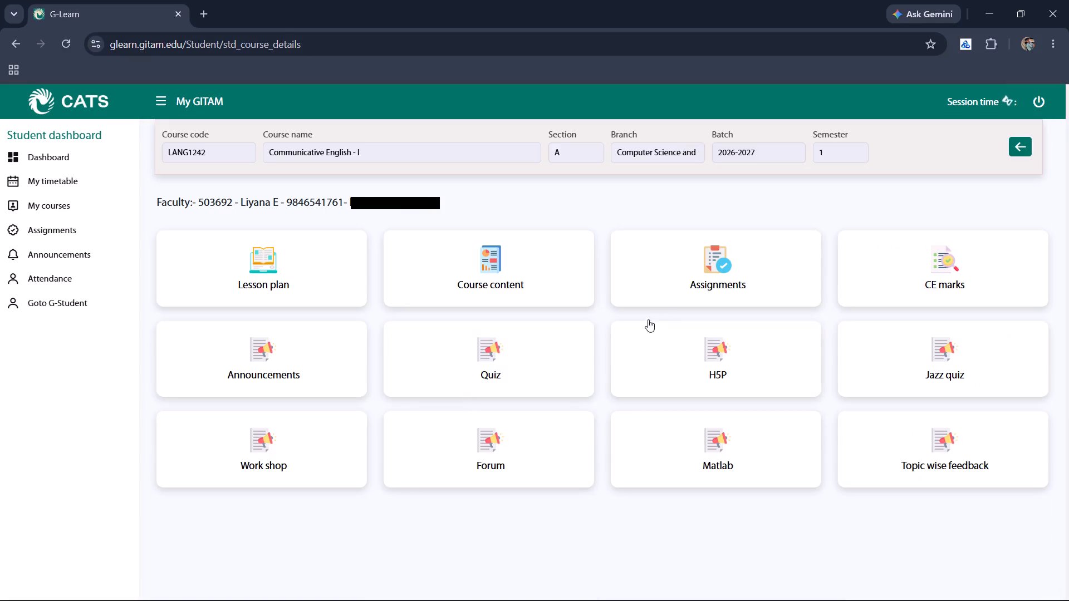
{"action": "left_click", "coordinate": [676, 284]}
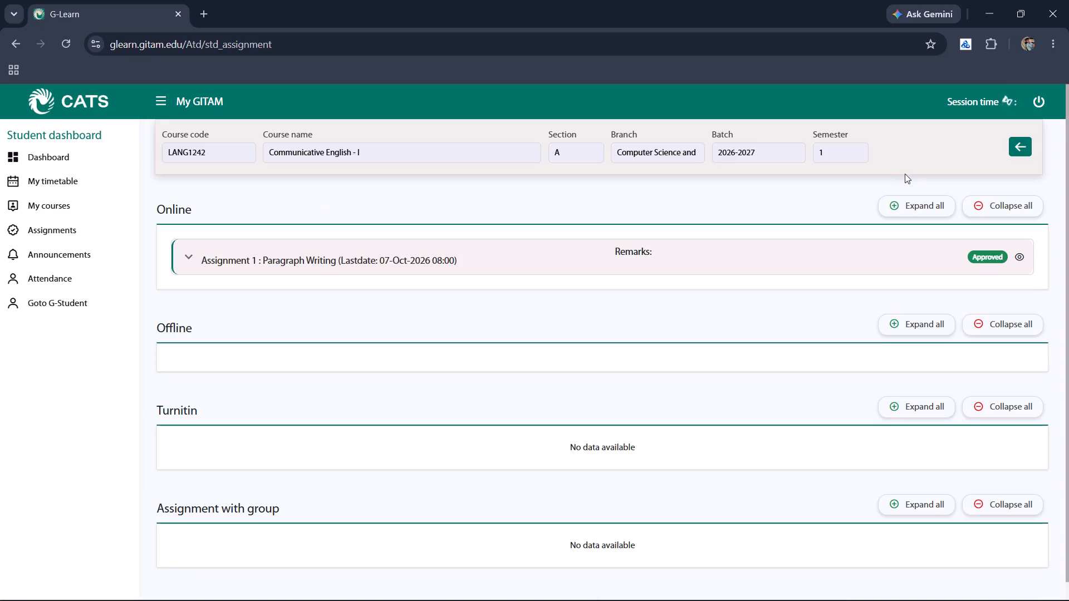
{"action": "left_click", "coordinate": [1012, 141]}
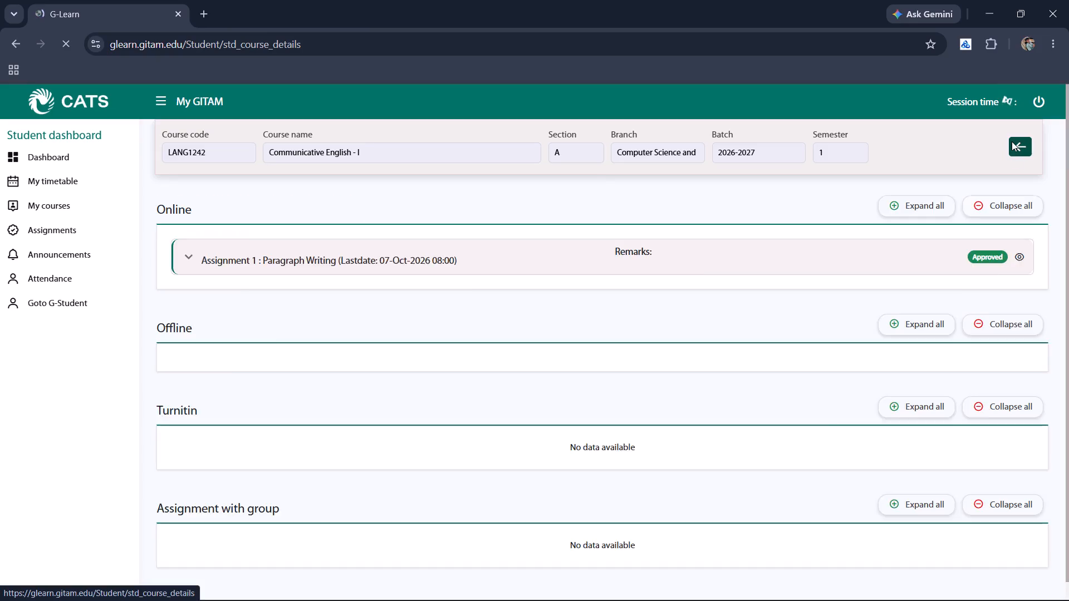
{"action": "left_click", "coordinate": [977, 265]}
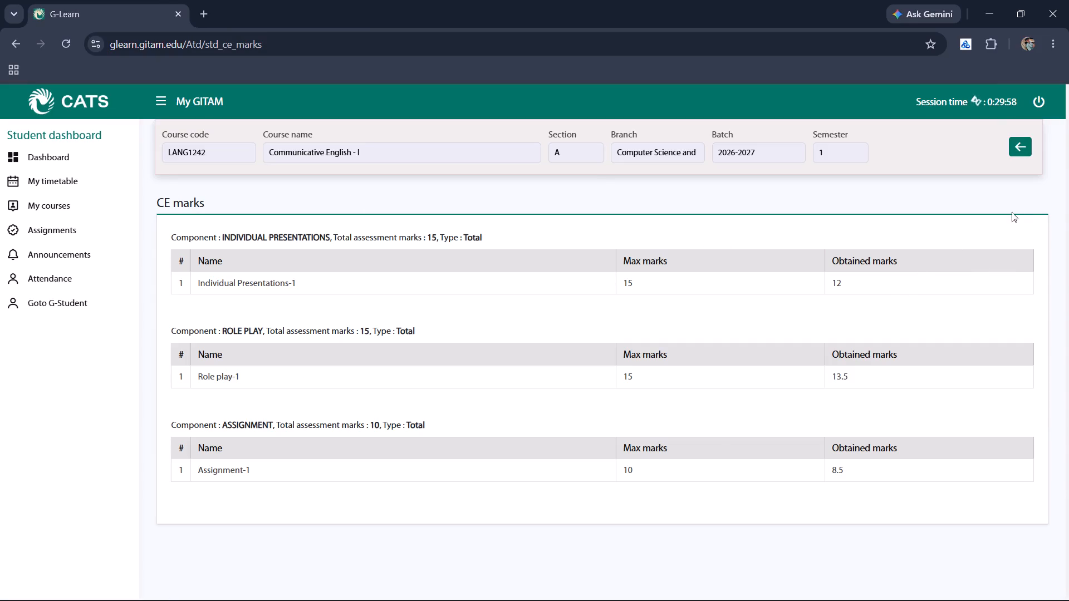
{"action": "left_click", "coordinate": [1030, 144]}
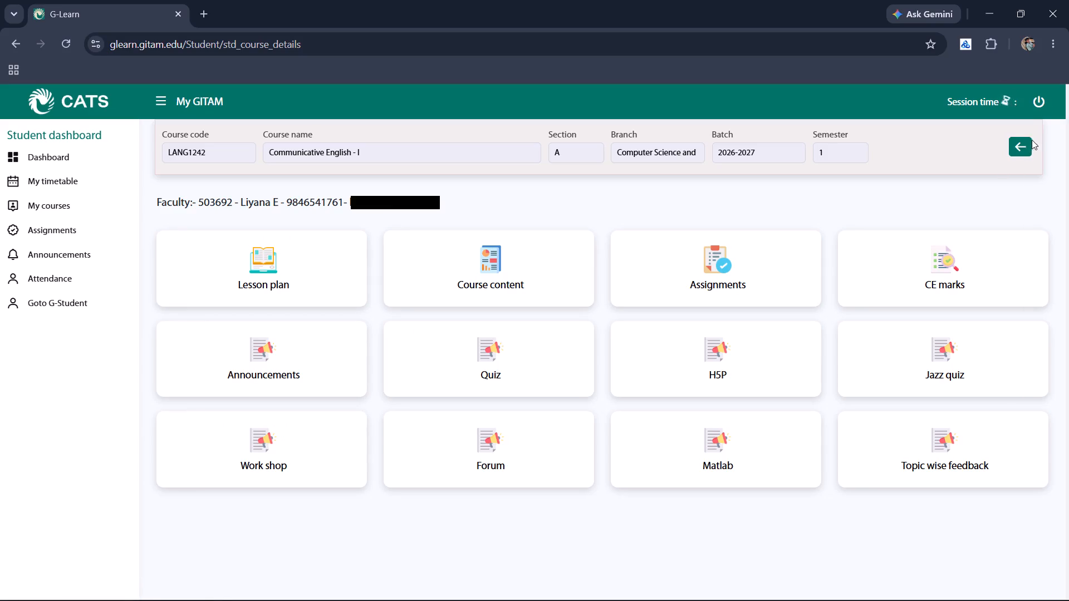
{"action": "left_click", "coordinate": [1017, 146]}
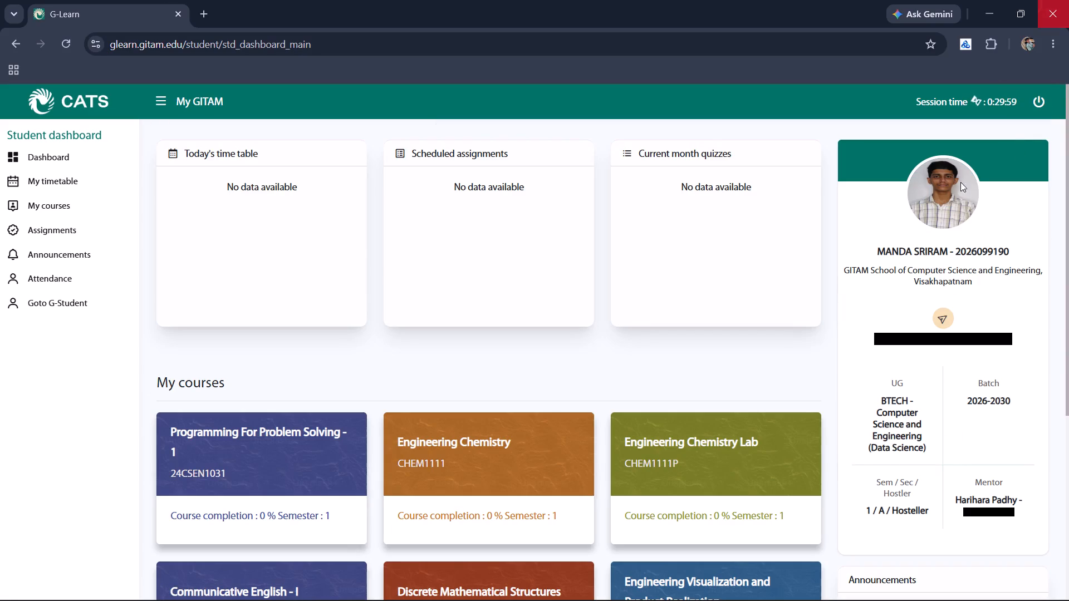
Check the CE marks of the Engineering Chemistry Lab course and return to the dashboard.
{"action": "left_click", "coordinate": [743, 445]}
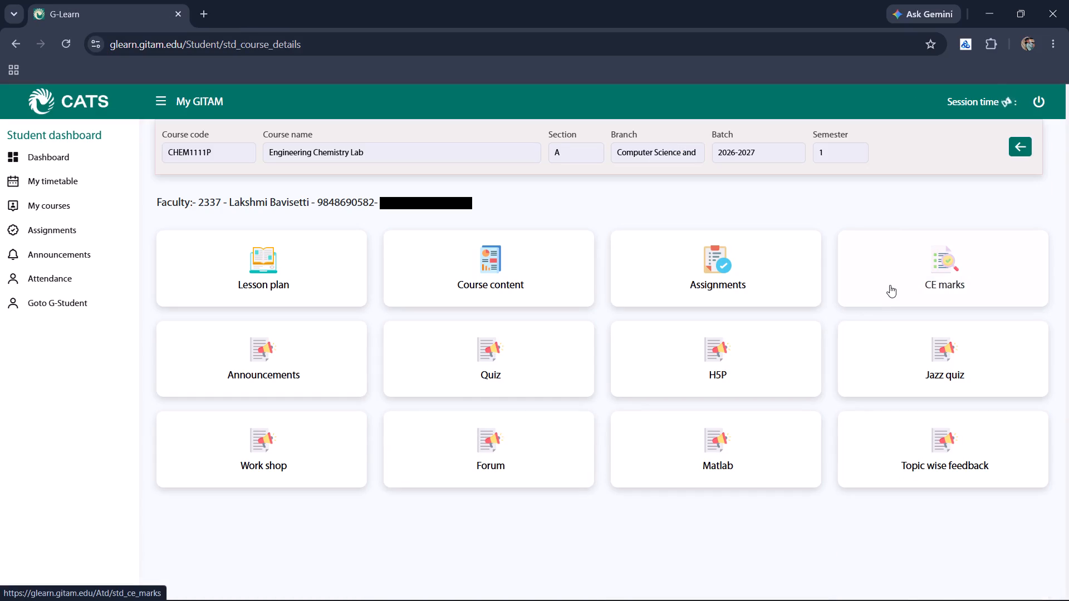
{"action": "left_click", "coordinate": [890, 285]}
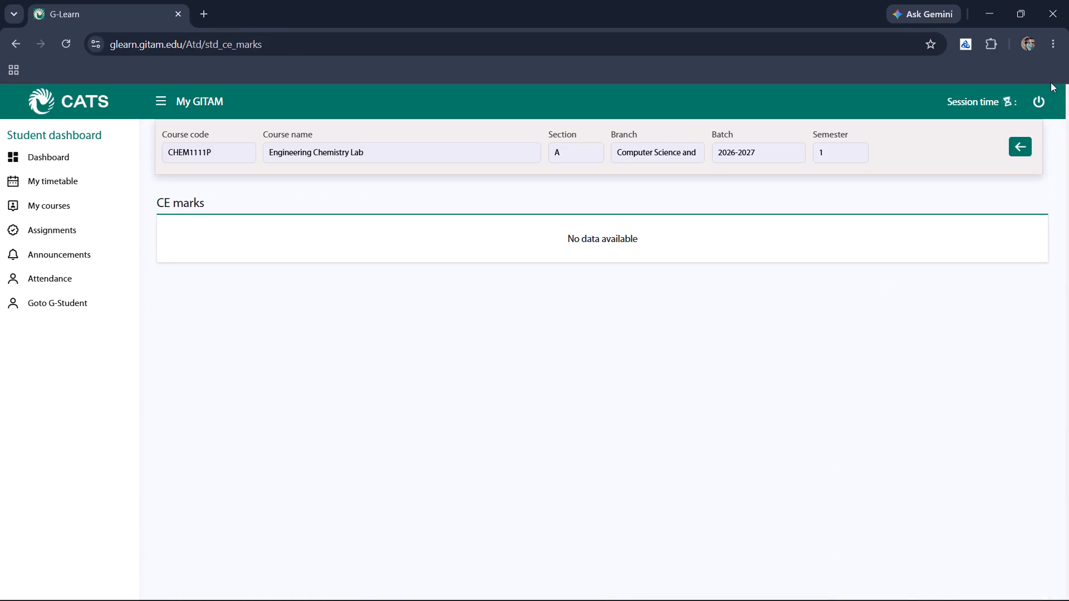
{"action": "left_click", "coordinate": [1011, 147]}
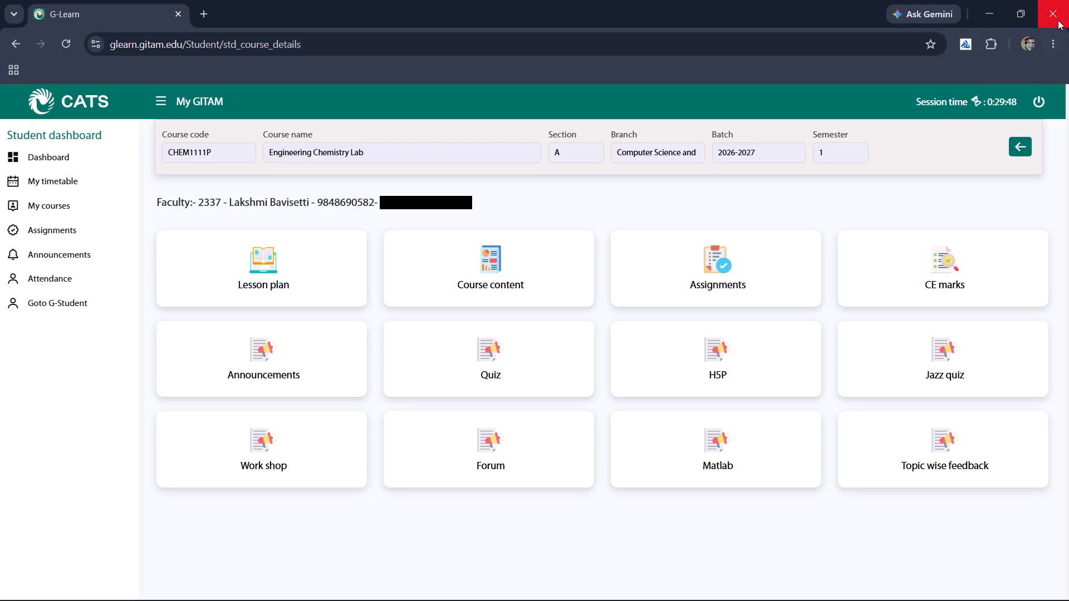
{"action": "left_click", "coordinate": [1023, 149]}
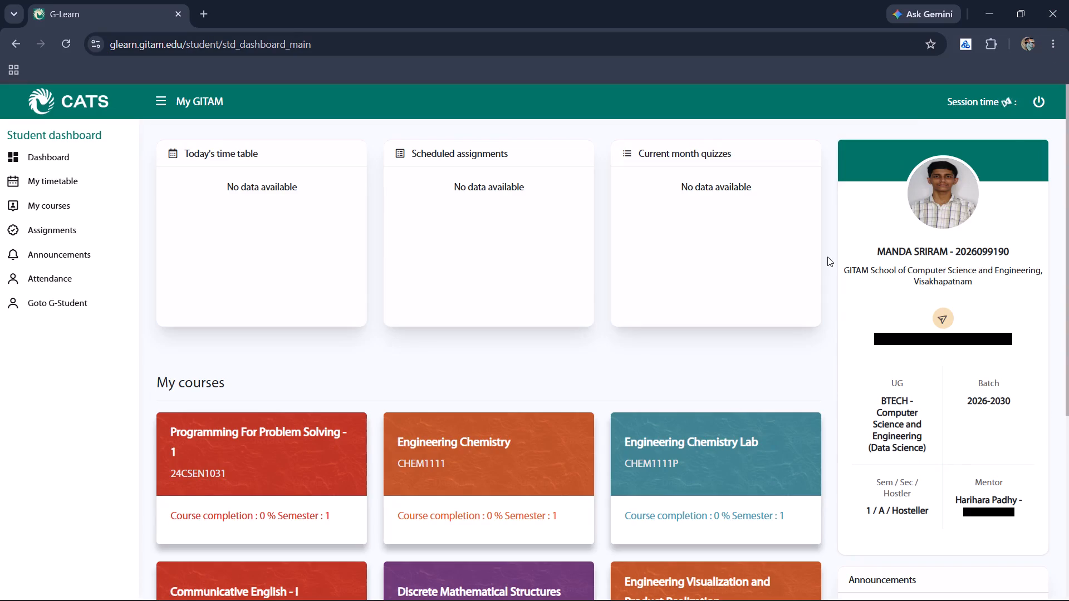
Check the CE marks of the Engineering Visualization and Product Realization course.
{"action": "scroll", "coordinate": [693, 403], "scroll_direction": "down", "scroll_amount": 2}
{"action": "left_click", "coordinate": [693, 403]}
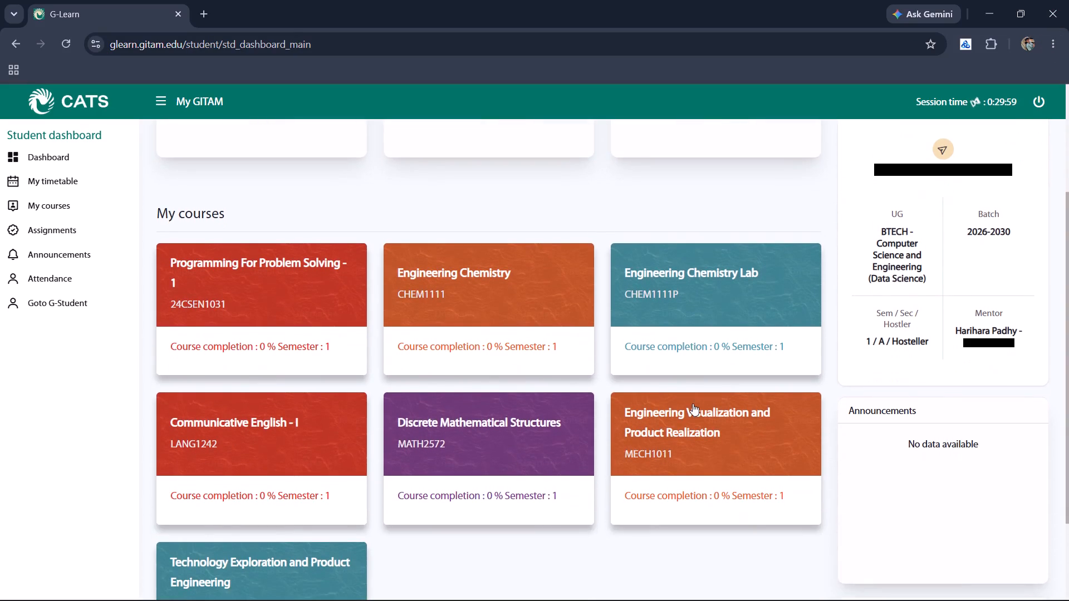
{"action": "left_click", "coordinate": [901, 267]}
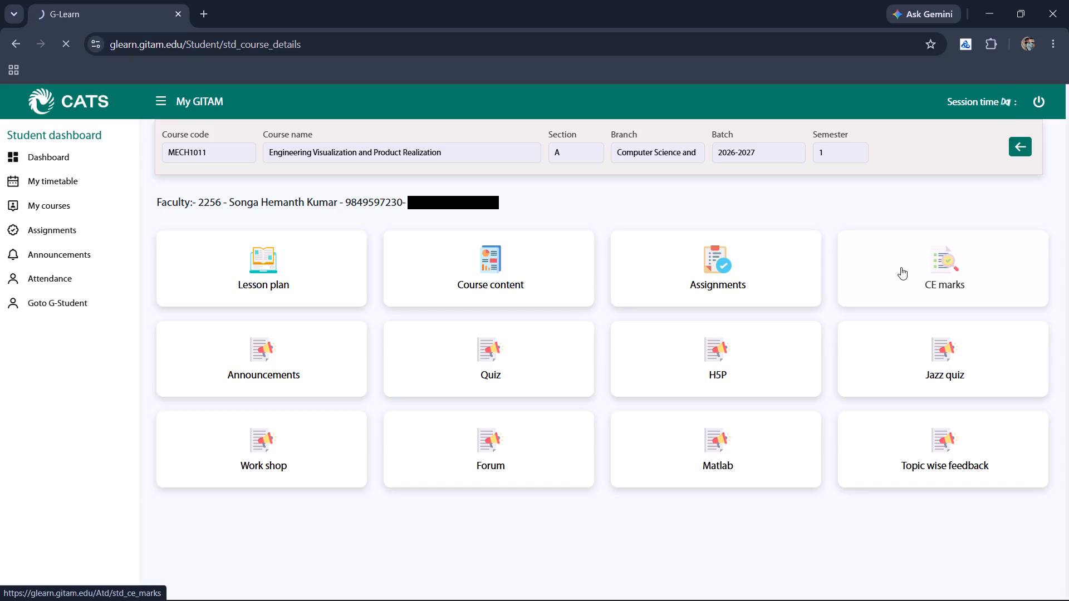
Close the G-Learn browser window and the Fusion window holding the TEPE PROJECT model.
{"action": "left_click", "coordinate": [1067, 16]}
{"action": "left_click", "coordinate": [1068, 6]}
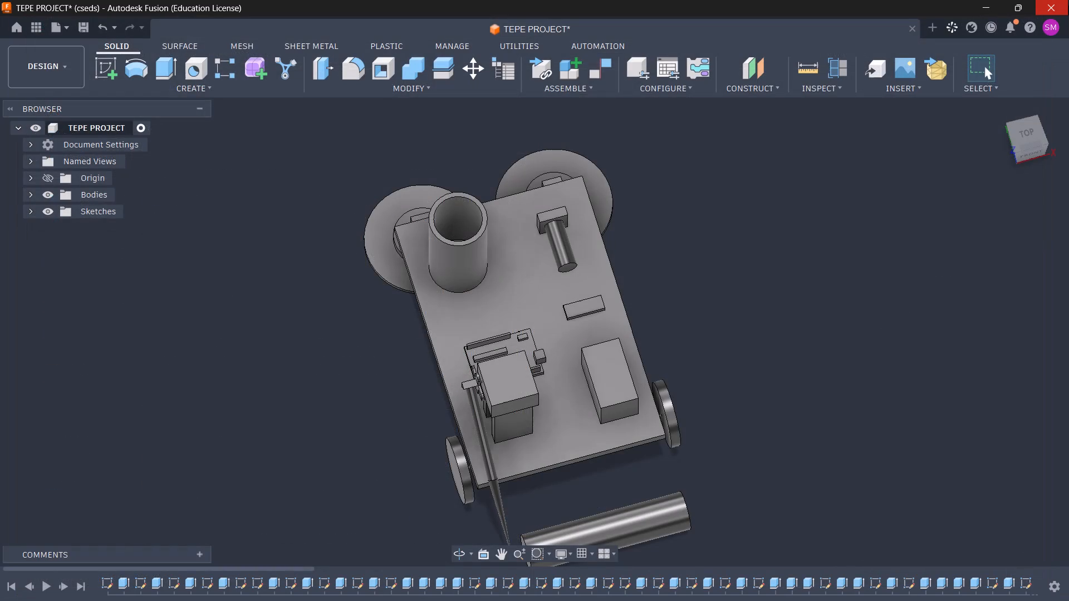
{"action": "left_click", "coordinate": [1068, 6]}
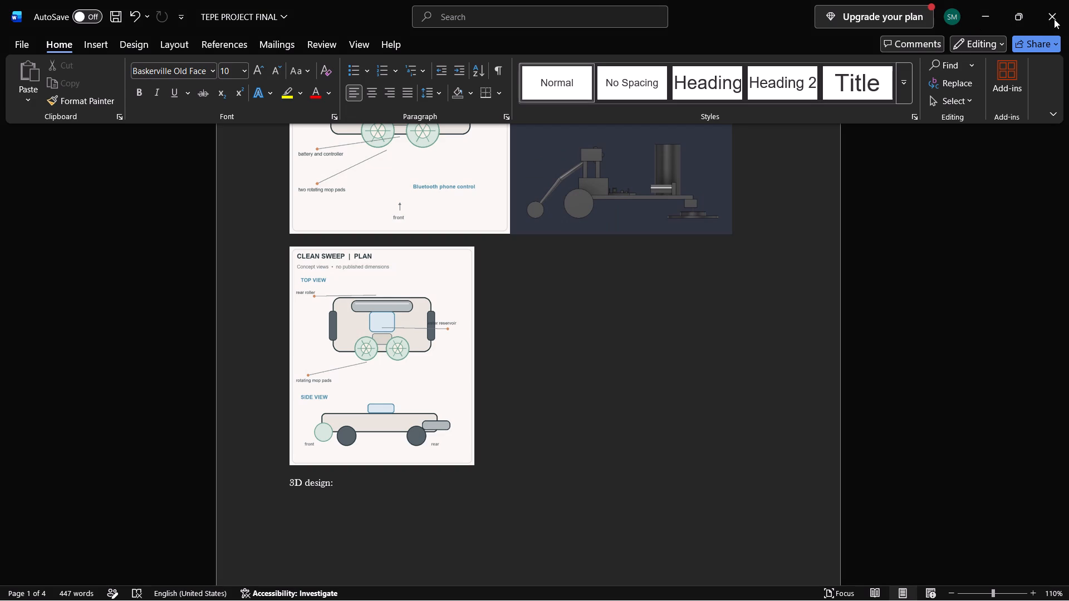
Close the TEPE PROJECT FINAL report in Word, saving its changes to the Downloads folder.
{"action": "left_click", "coordinate": [1054, 19]}
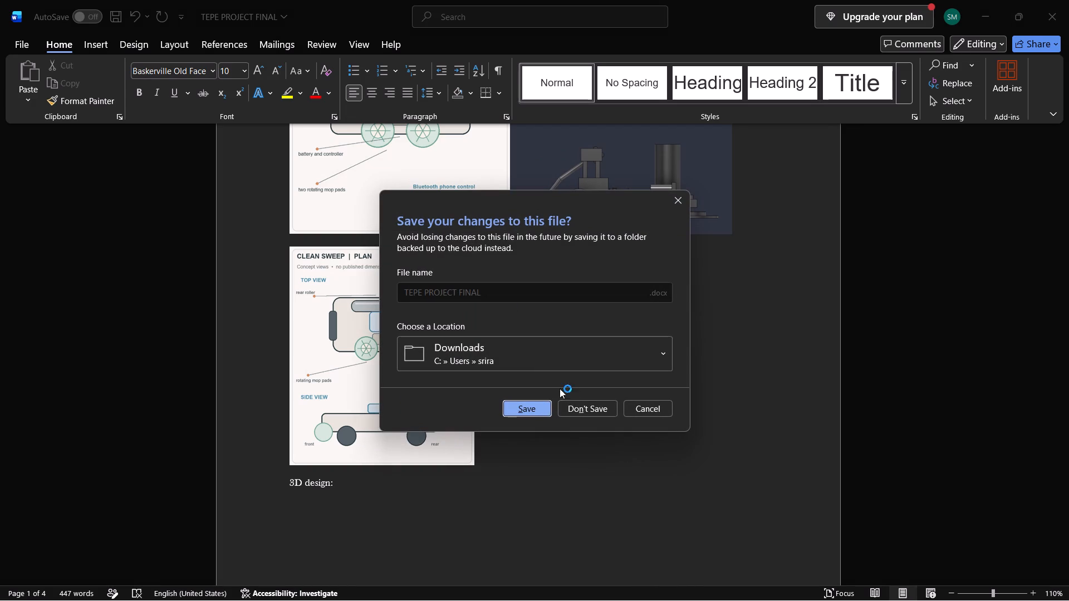
{"action": "left_click", "coordinate": [534, 408]}
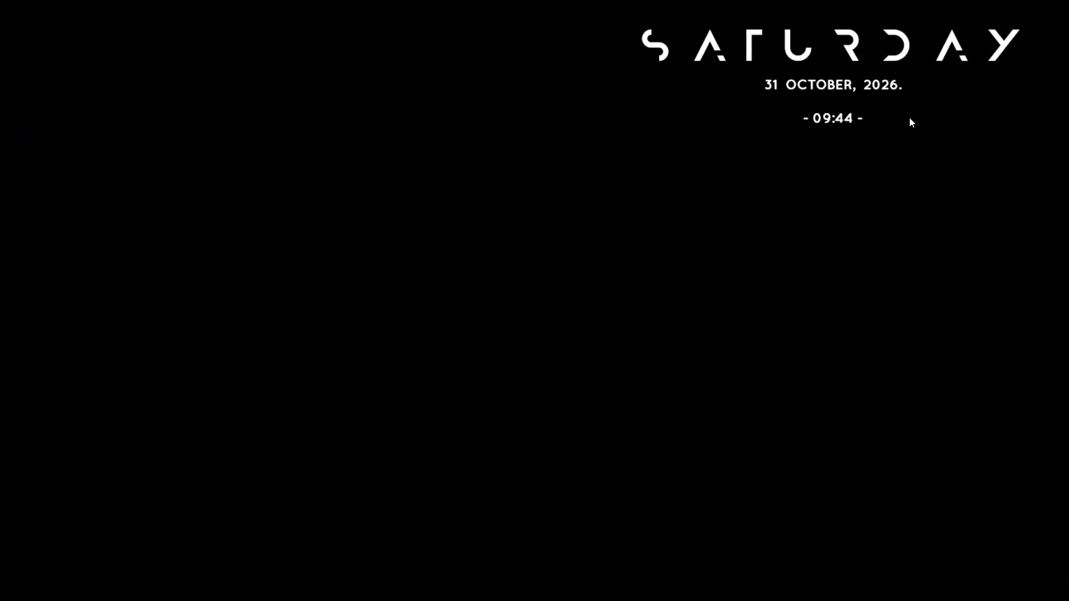
Bring up the computer's power options to shut it down.
{"action": "left_click", "coordinate": [375, 588]}
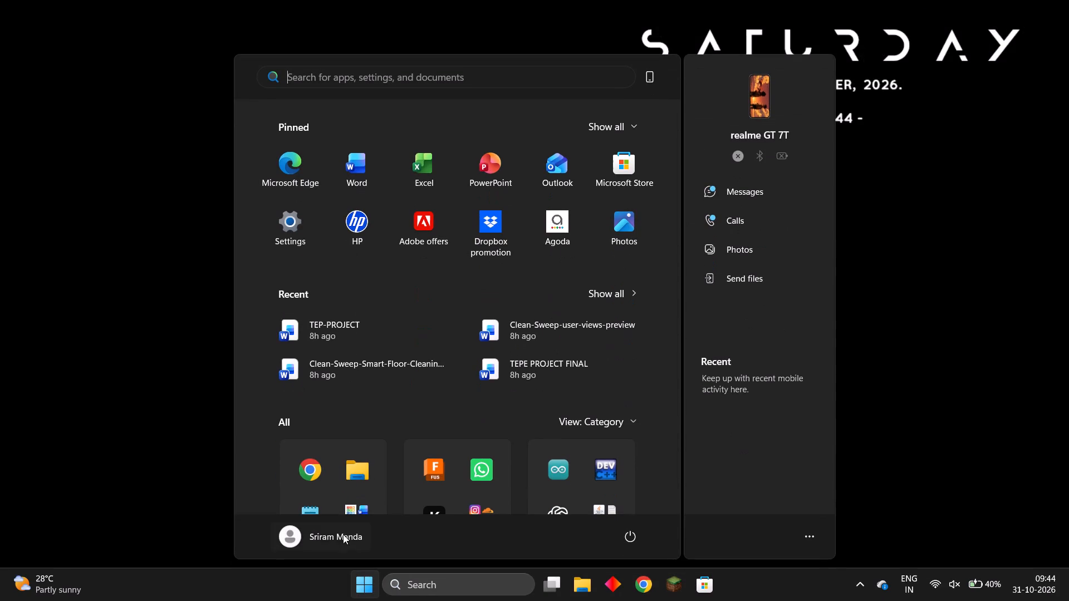
{"action": "left_click", "coordinate": [630, 545]}
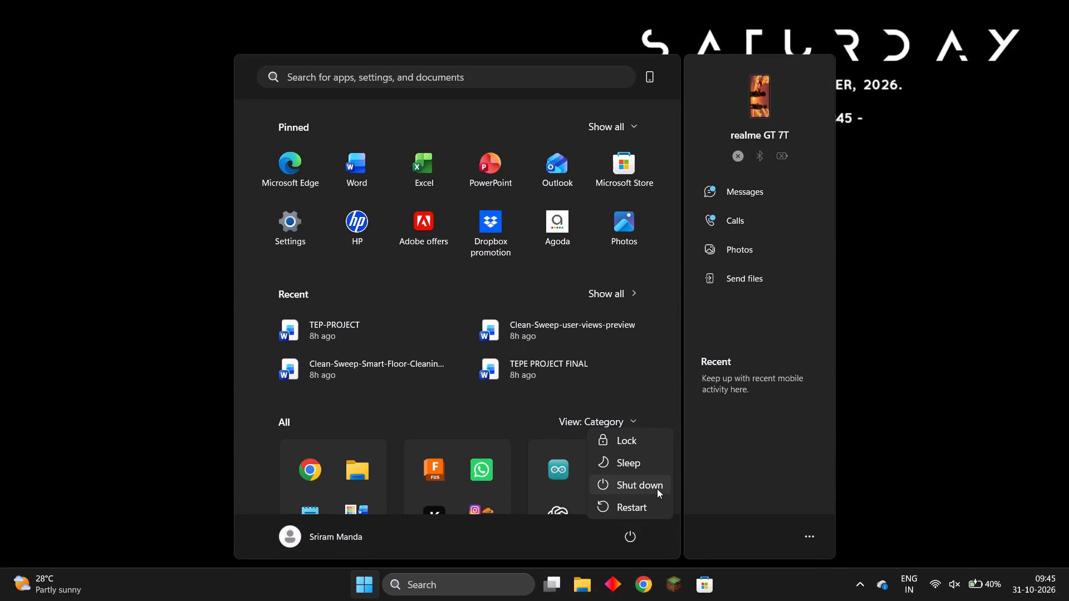